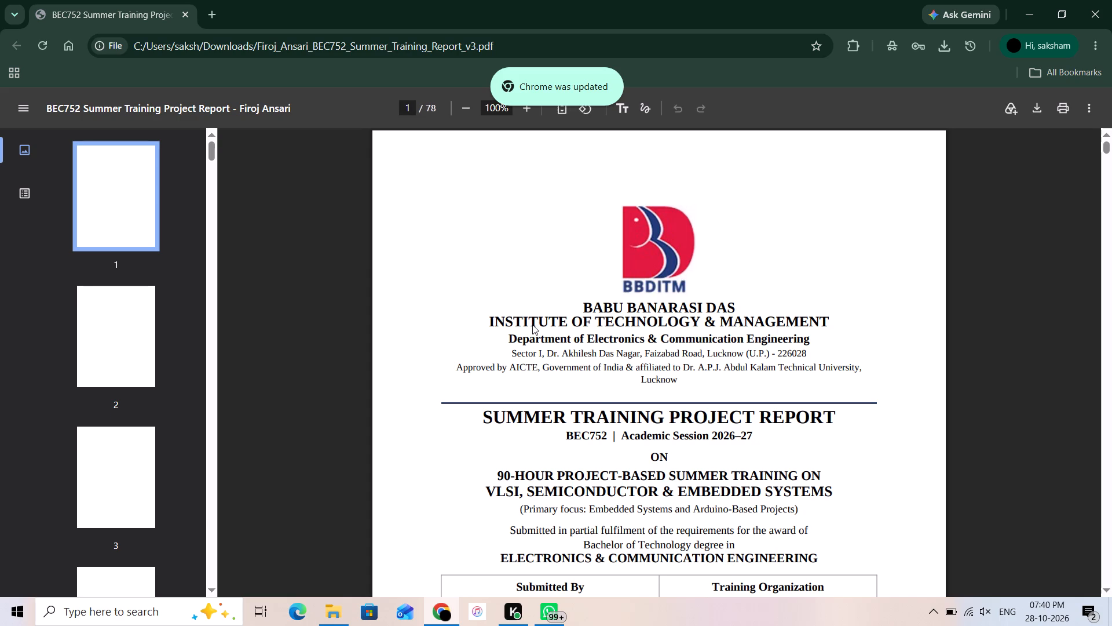
Review the report's cover page, the training organization certificate and the college certificate.
scroll(604, 413, down, 1)
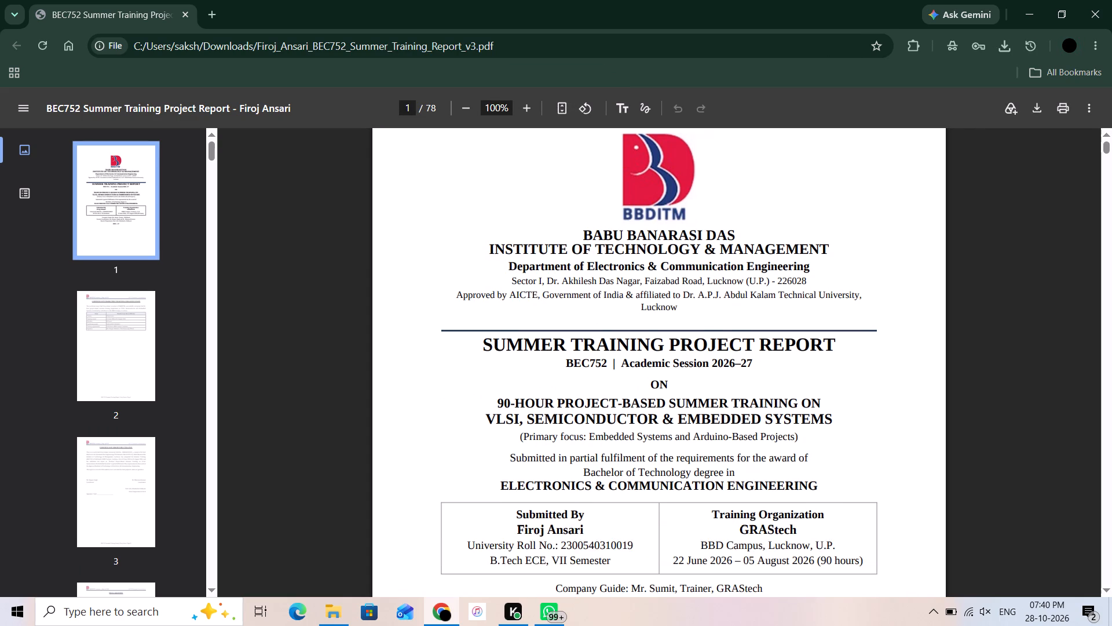
scroll(593, 420, down, 1)
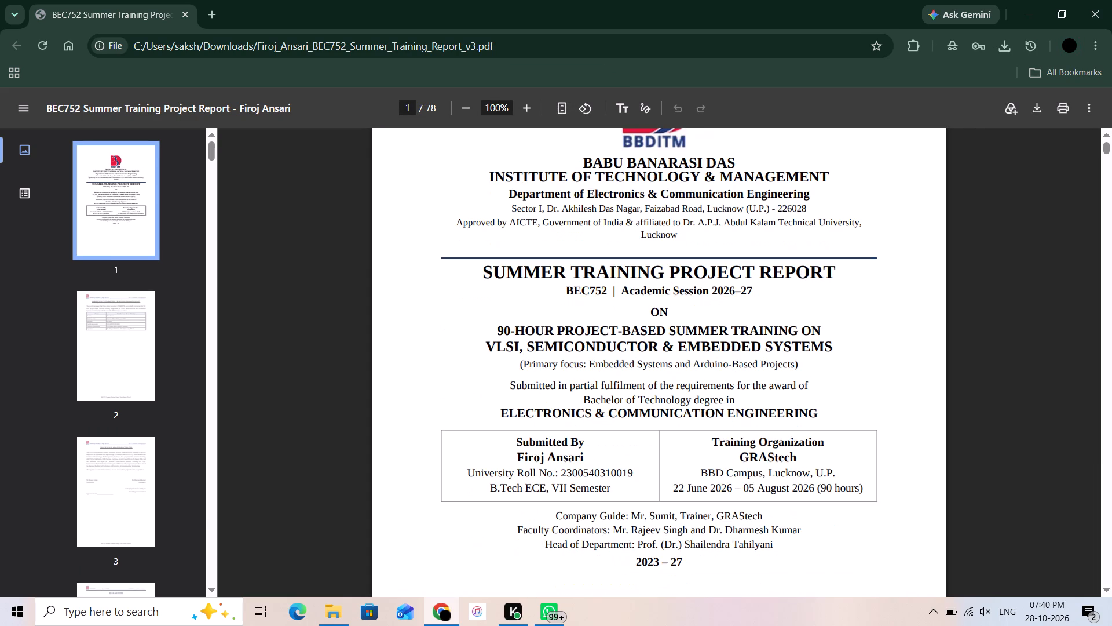
scroll(594, 424, down, 2)
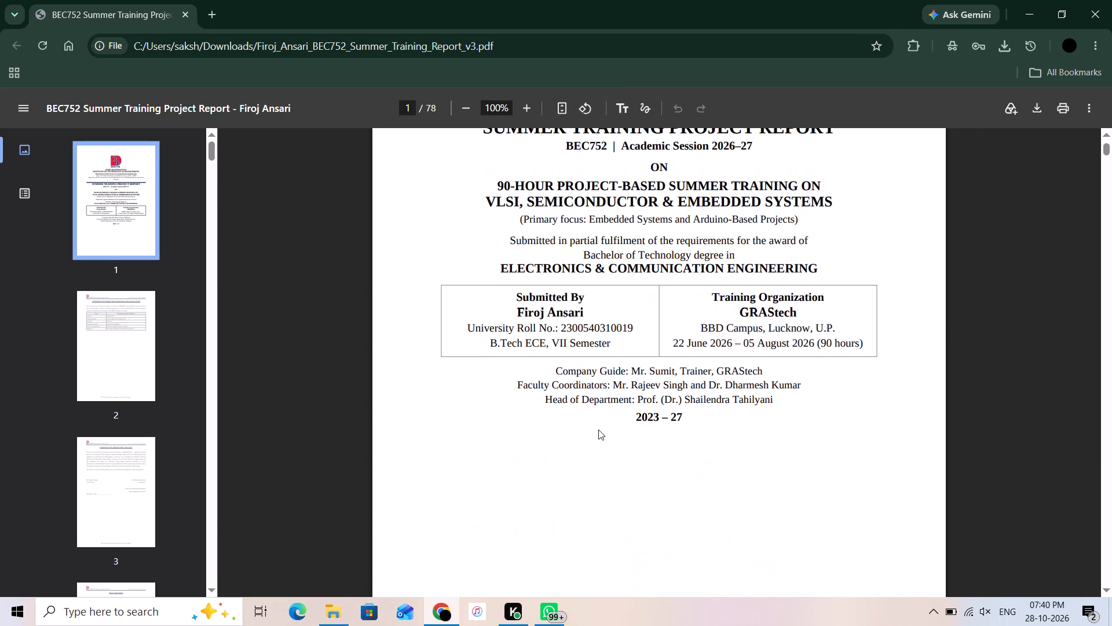
scroll(599, 431, up, 3)
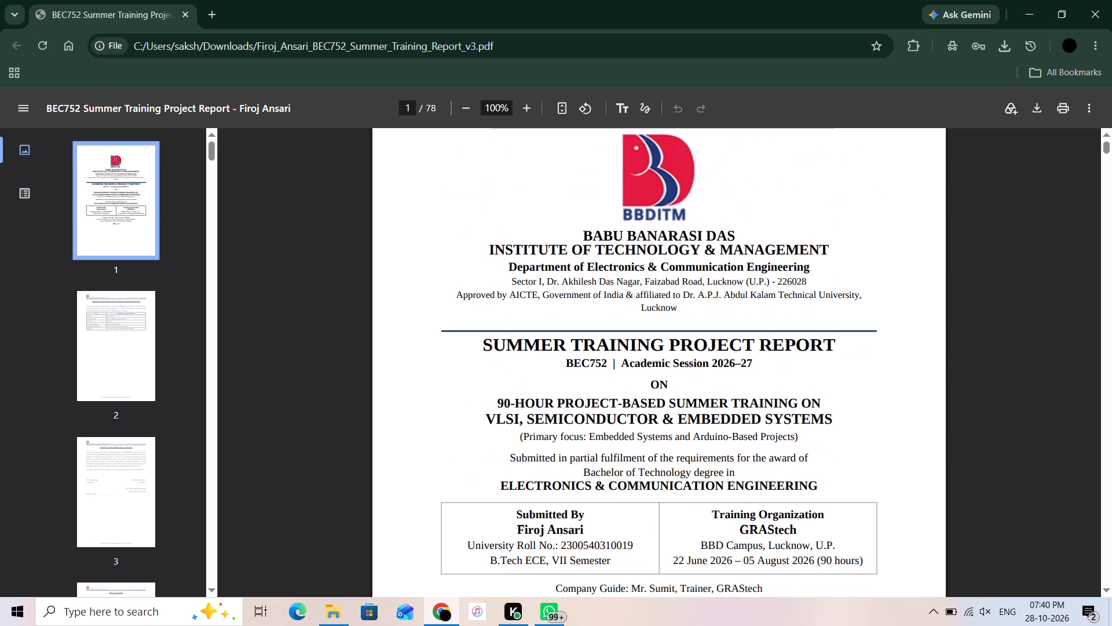
scroll(598, 431, down, 5)
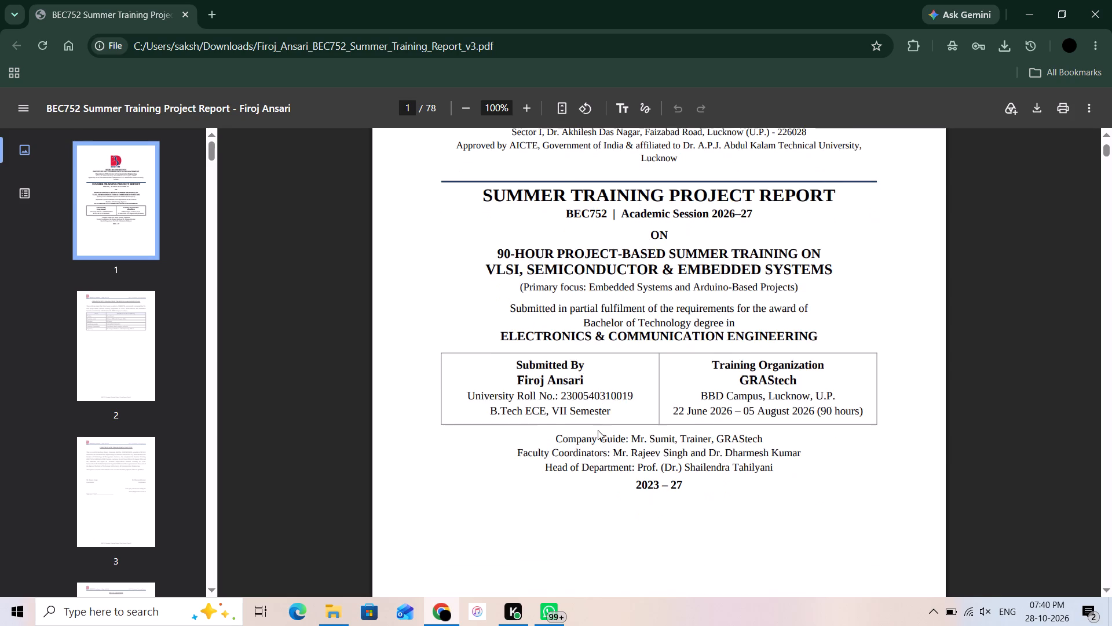
scroll(598, 430, down, 9)
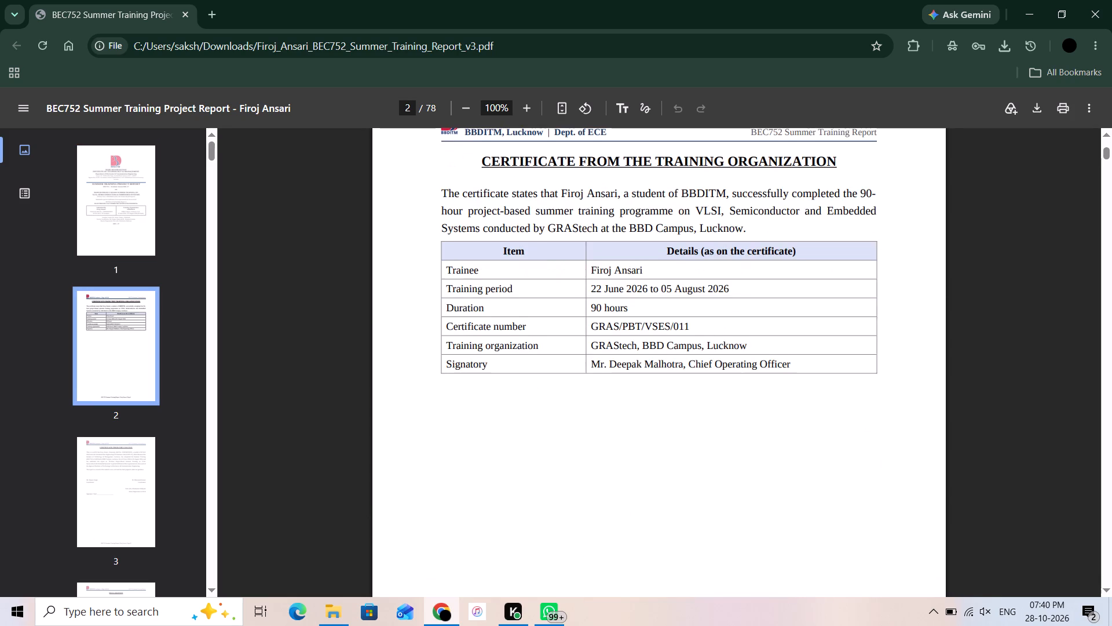
scroll(599, 430, down, 8)
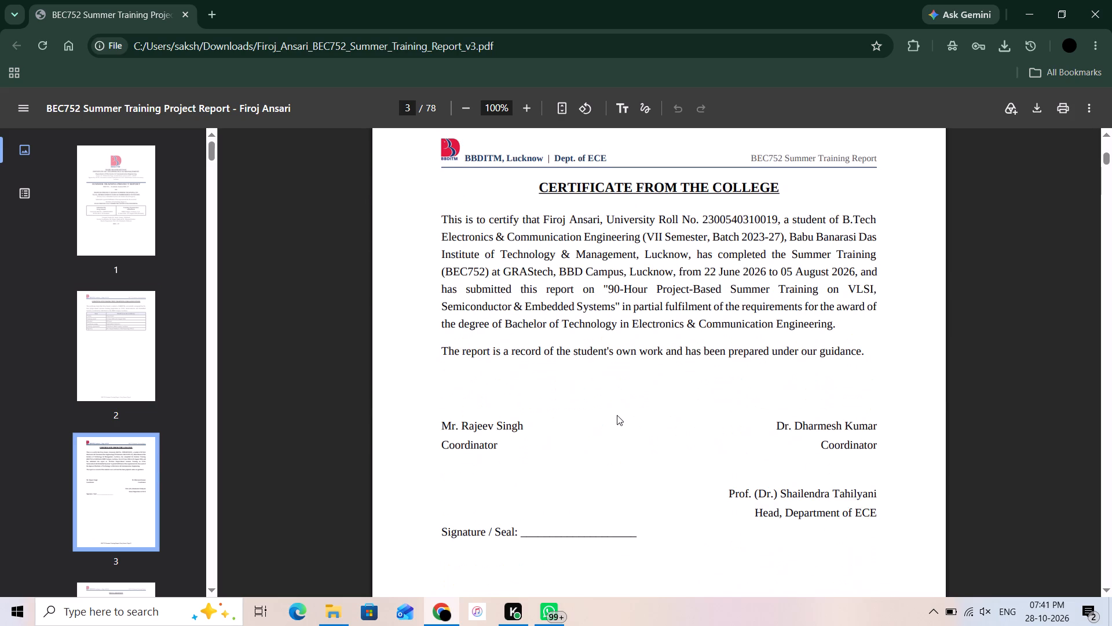
Look through the declaration, acknowledgement and abstract pages of the report.
scroll(617, 415, down, 10)
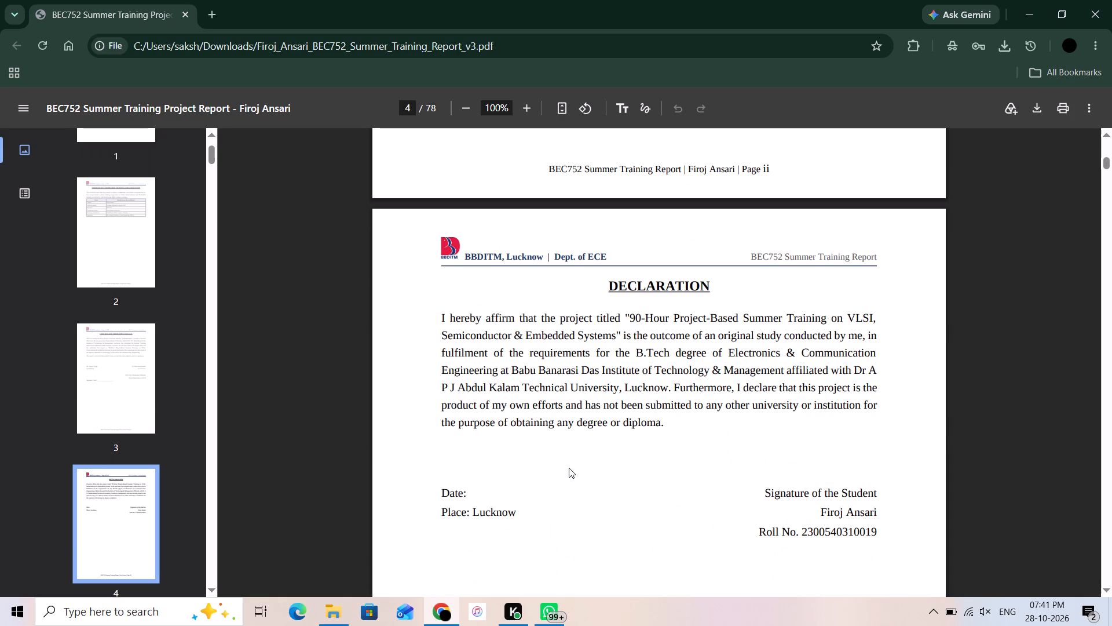
scroll(567, 468, down, 6)
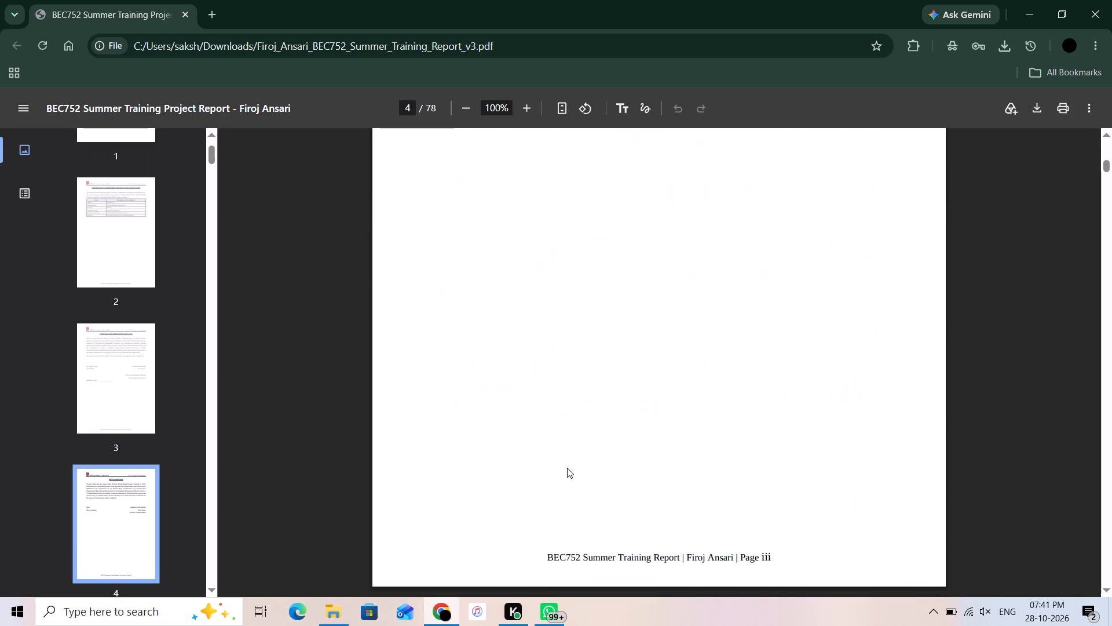
scroll(567, 468, down, 14)
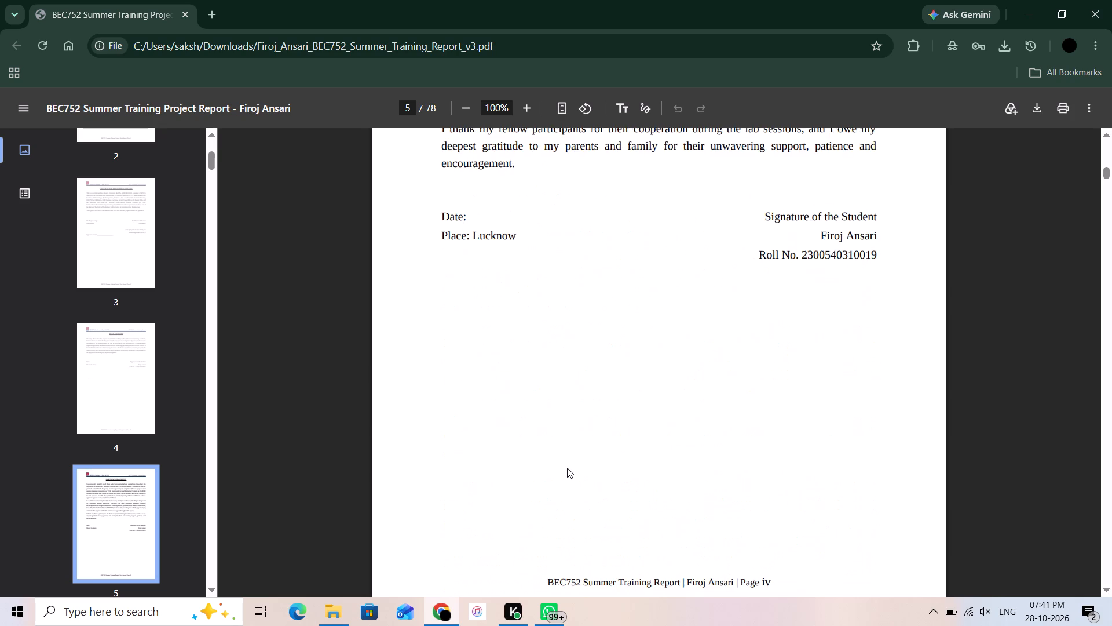
scroll(567, 468, down, 11)
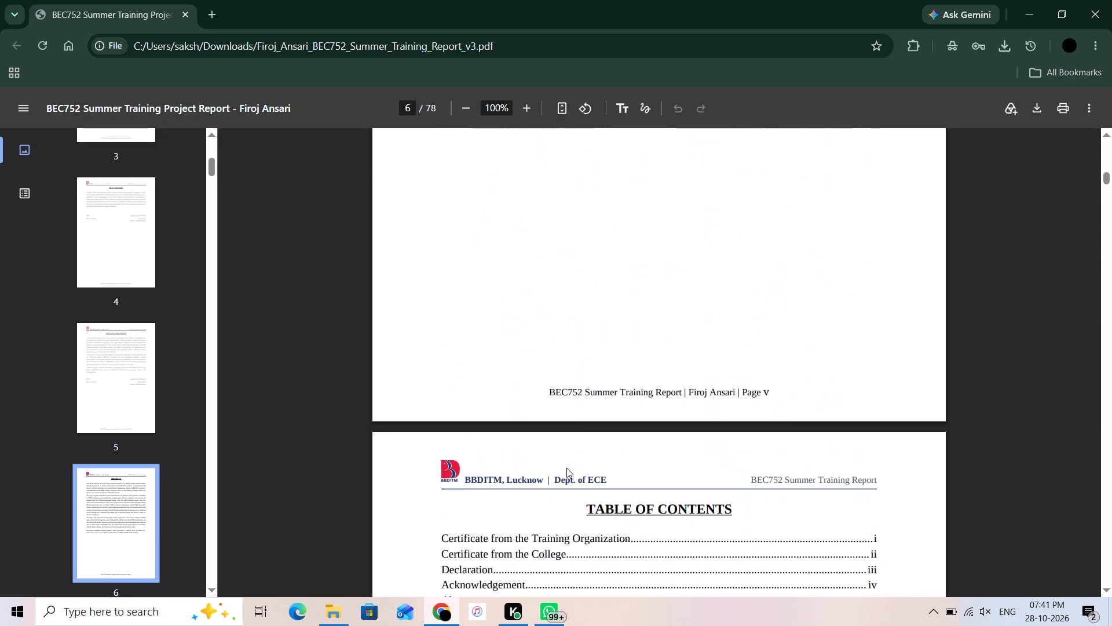
Examine the table of contents from the opening entries through the chapters to the appendices.
scroll(566, 468, down, 12)
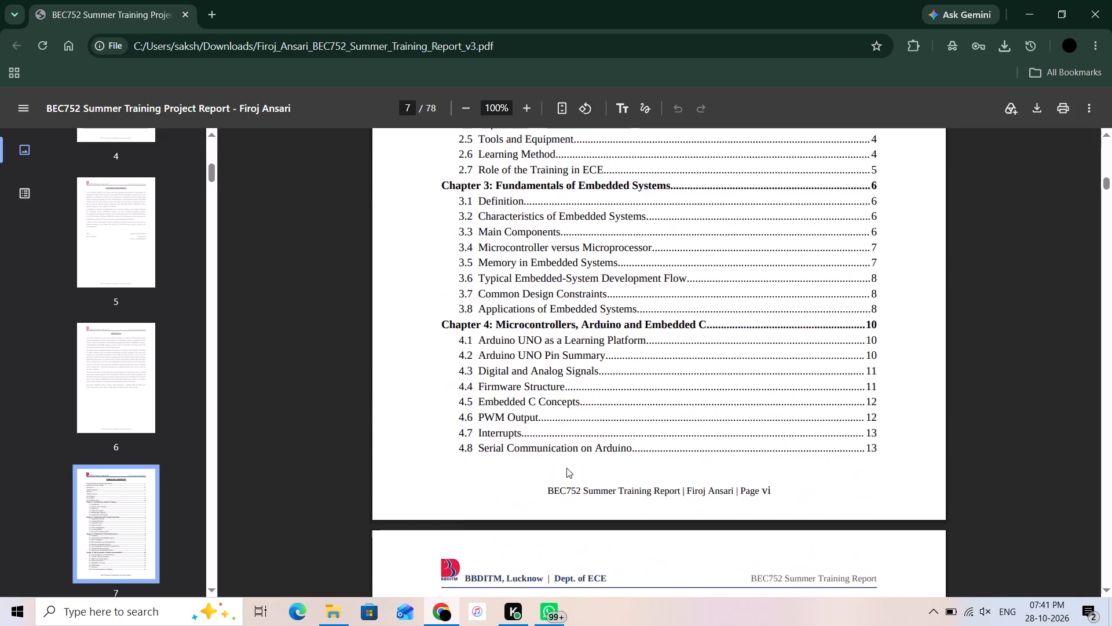
scroll(566, 468, down, 13)
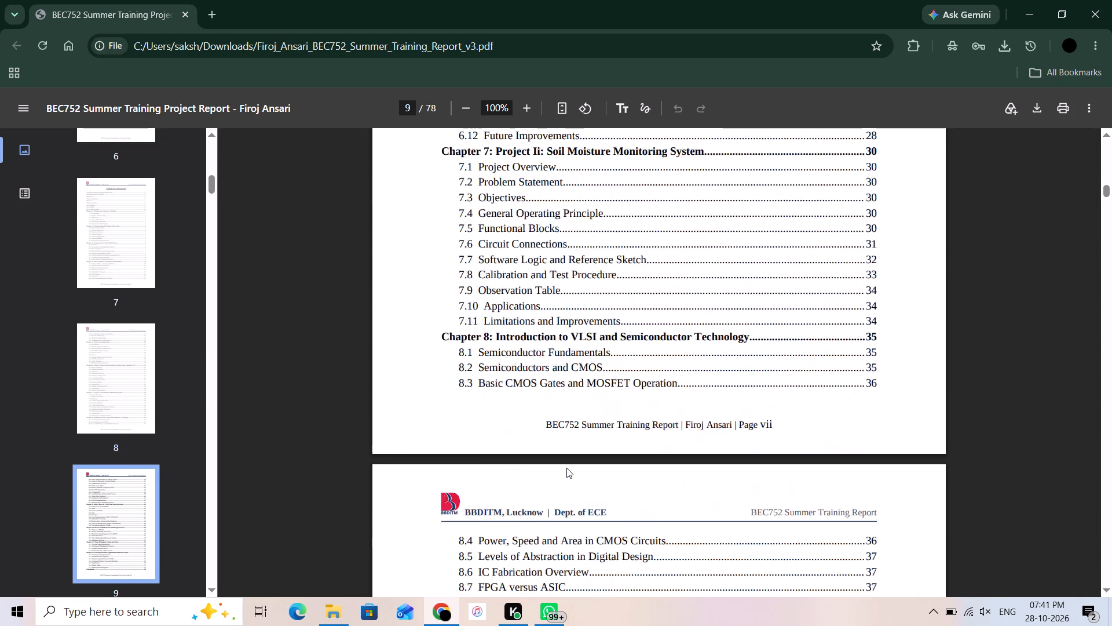
scroll(566, 468, down, 8)
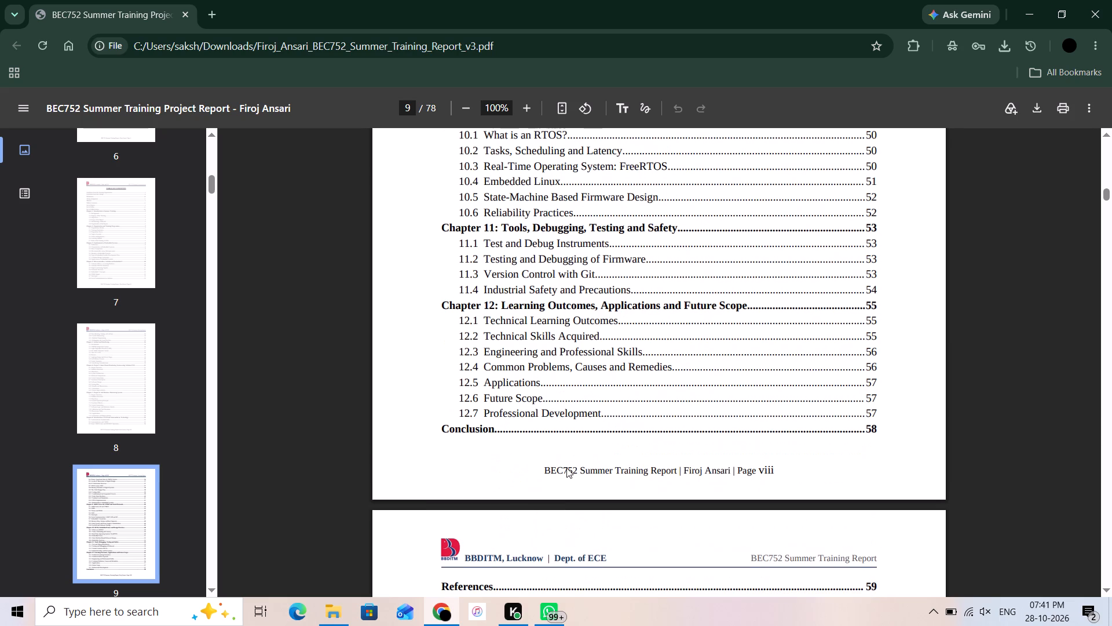
scroll(566, 468, down, 4)
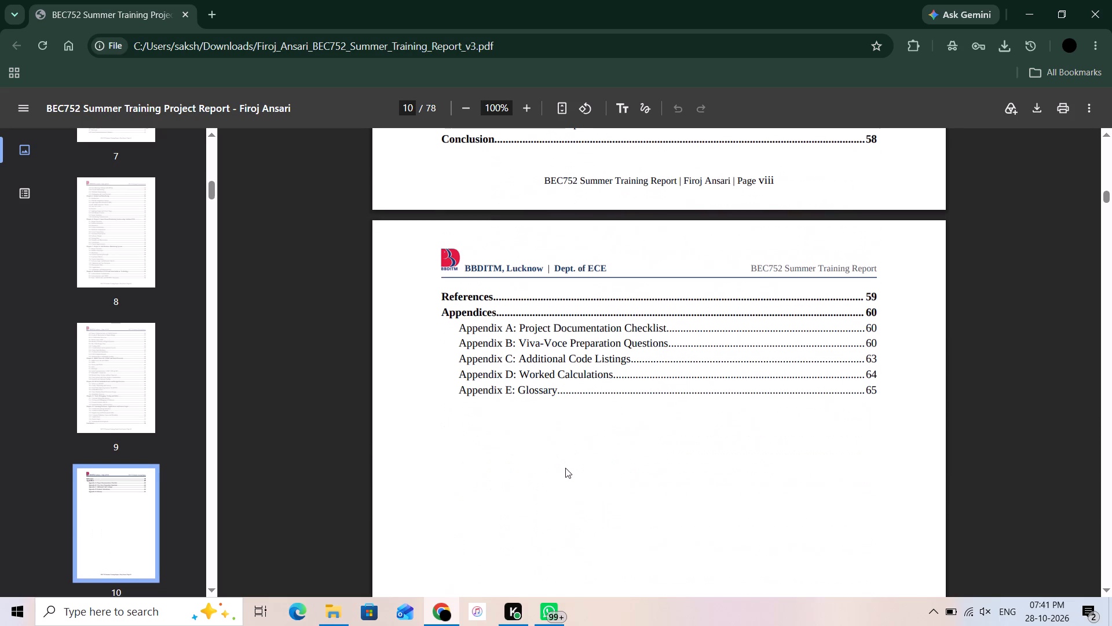
Examine the list of figures, list of tables and list of abbreviations up to the start of Chapter 1.
scroll(565, 468, down, 12)
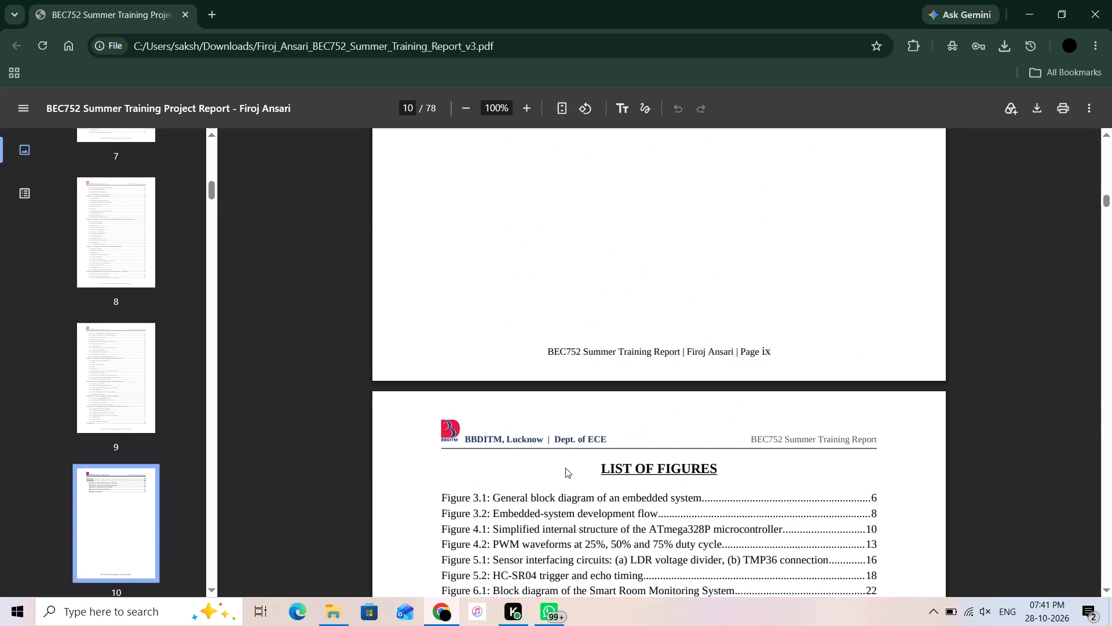
scroll(565, 468, down, 8)
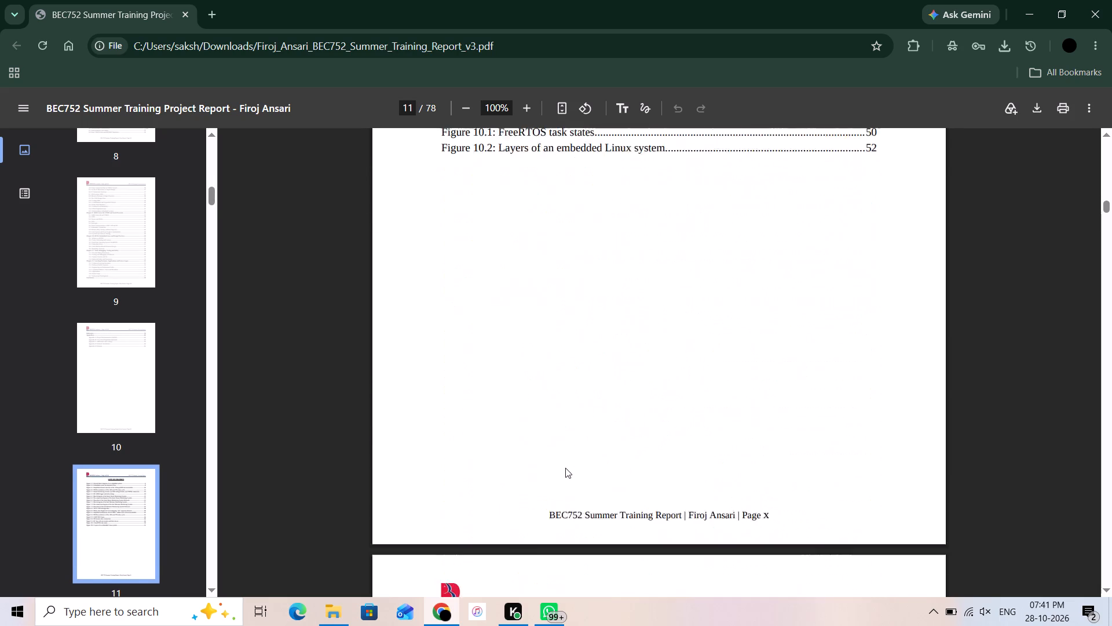
scroll(565, 468, down, 8)
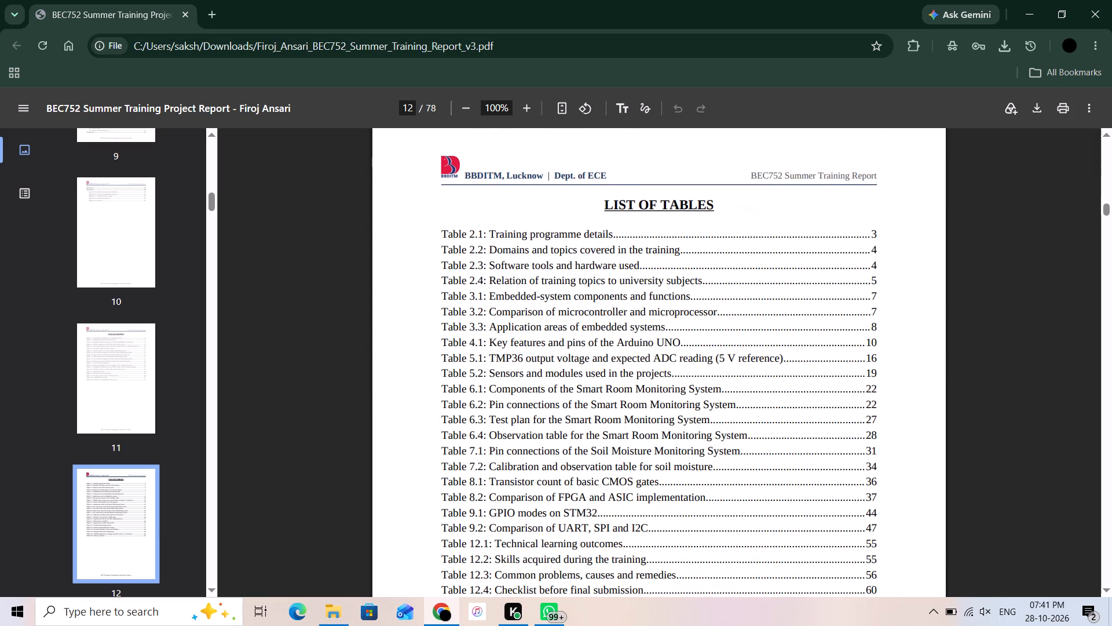
scroll(564, 468, down, 8)
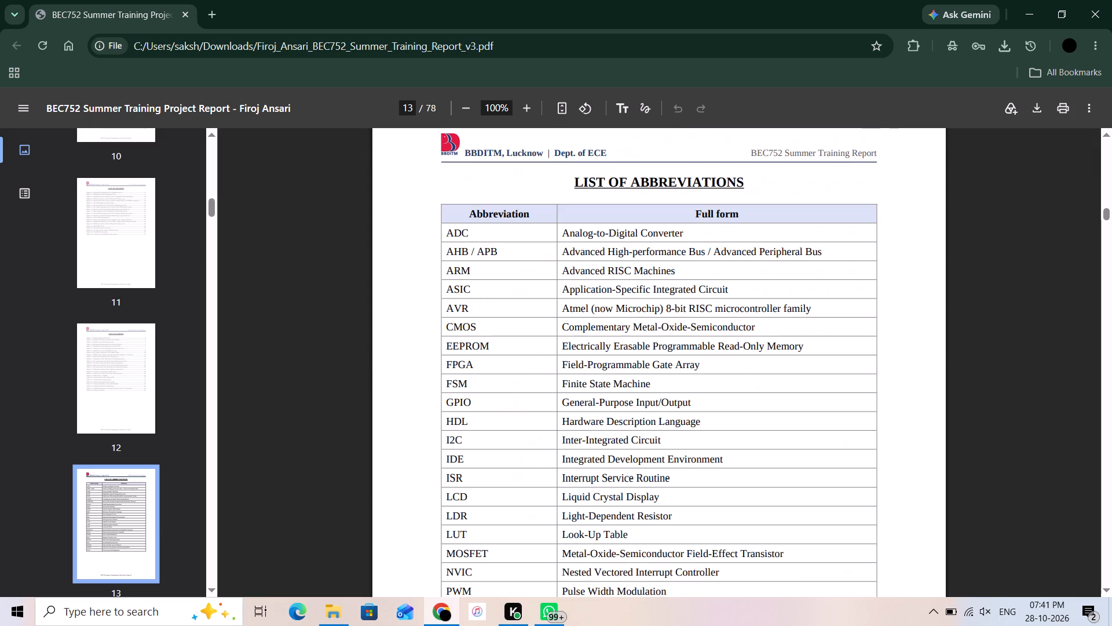
scroll(564, 468, down, 9)
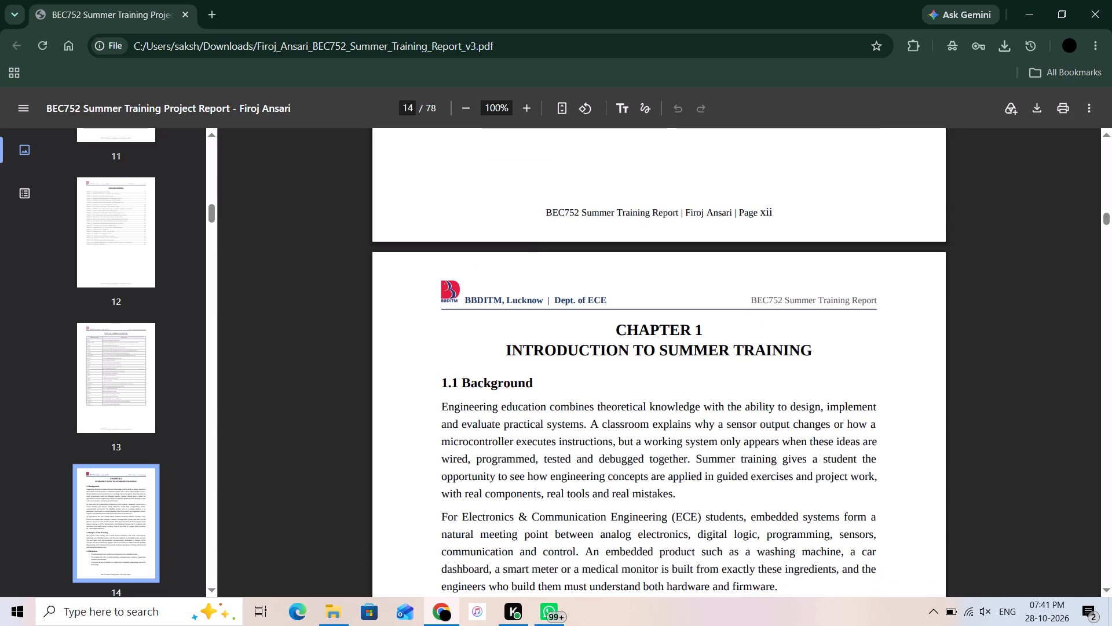
Read through Chapter 1, Introduction to Summer Training, from the background to the organization of the report.
scroll(564, 468, down, 4)
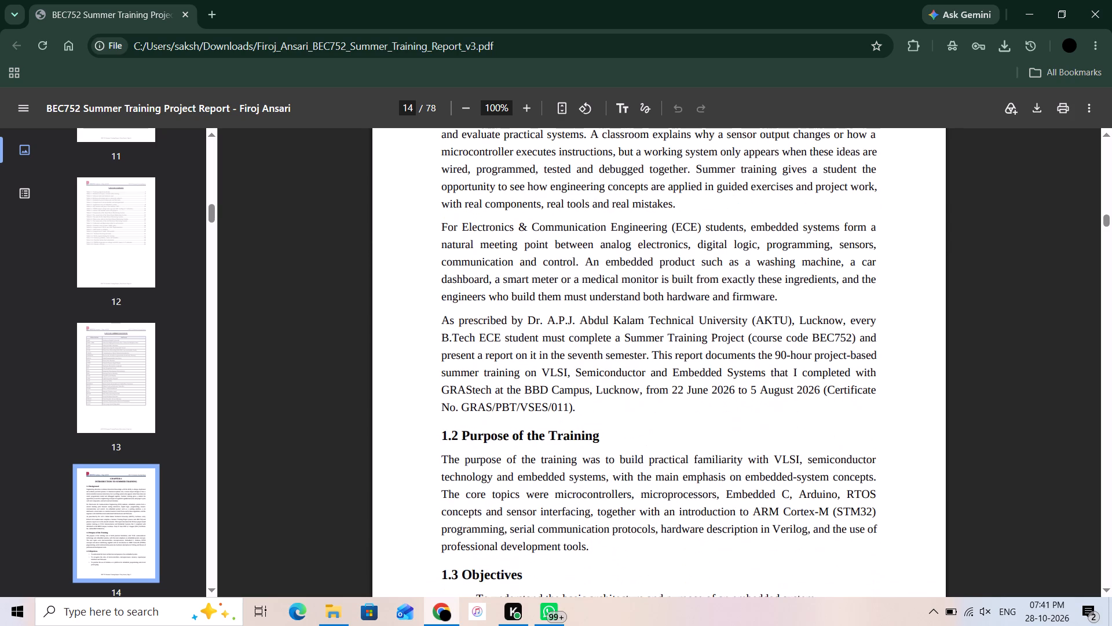
scroll(598, 453, down, 6)
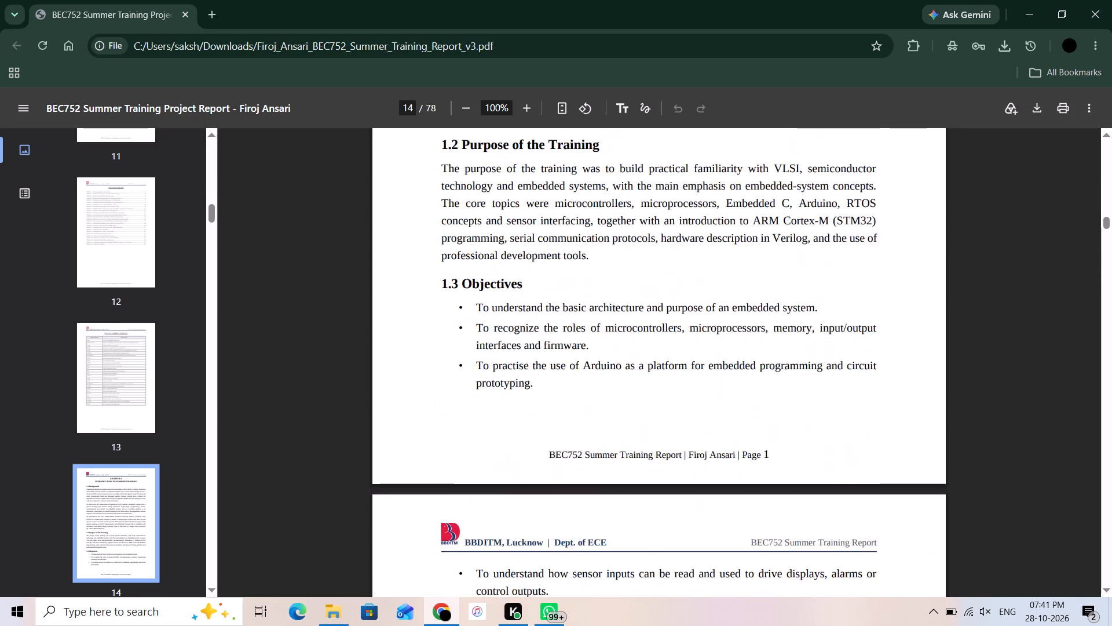
scroll(598, 452, down, 6)
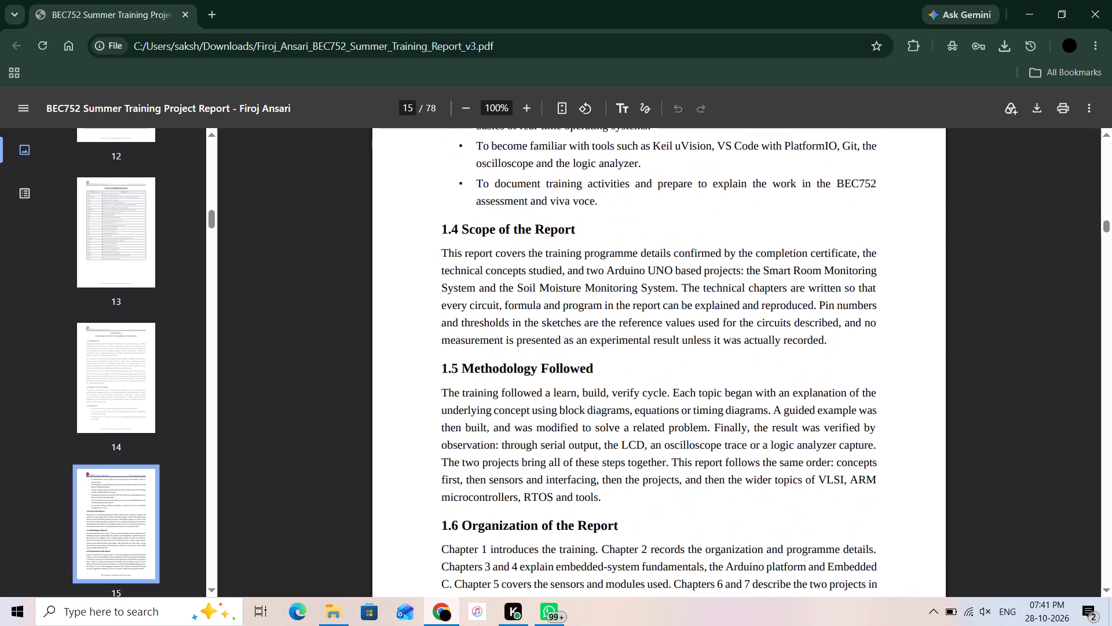
Go back through the front matter to the certificate from the college on page 3.
scroll(599, 449, up, 16)
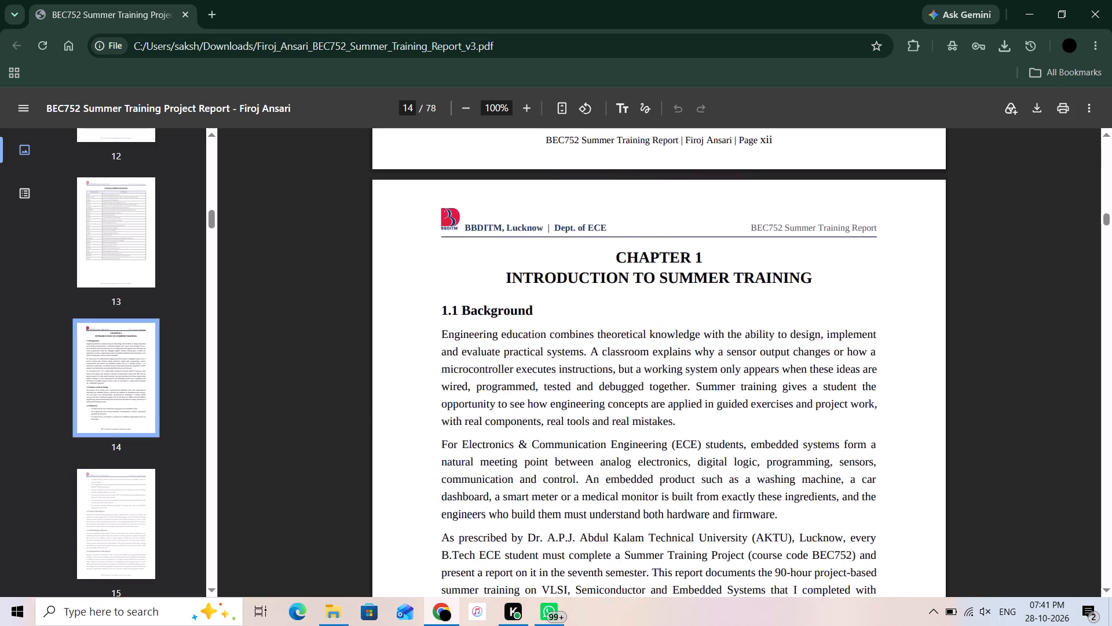
scroll(598, 449, up, 20)
scroll(598, 449, up, 20)
scroll(598, 449, up, 7)
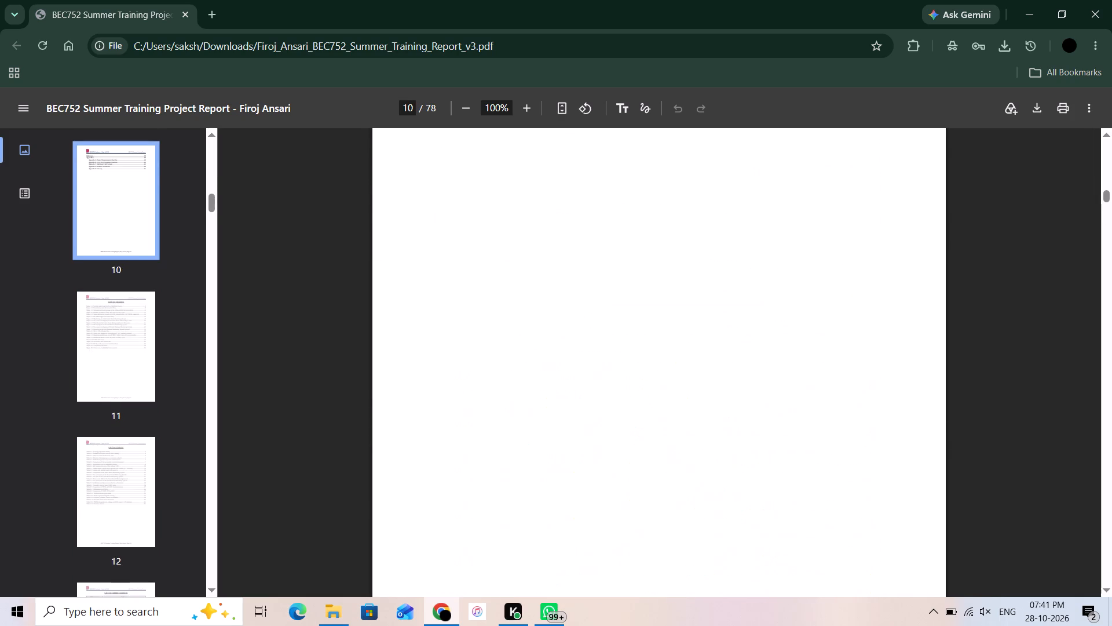
scroll(597, 449, up, 20)
scroll(597, 449, up, 20)
scroll(597, 449, up, 6)
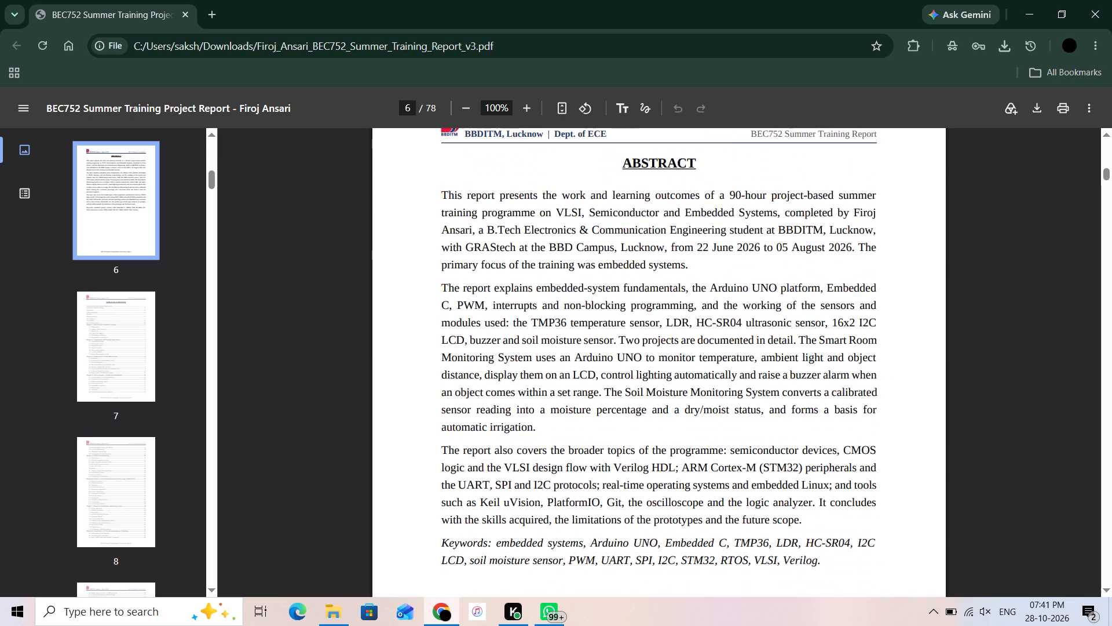
scroll(594, 450, up, 20)
scroll(594, 450, up, 20)
scroll(594, 450, up, 6)
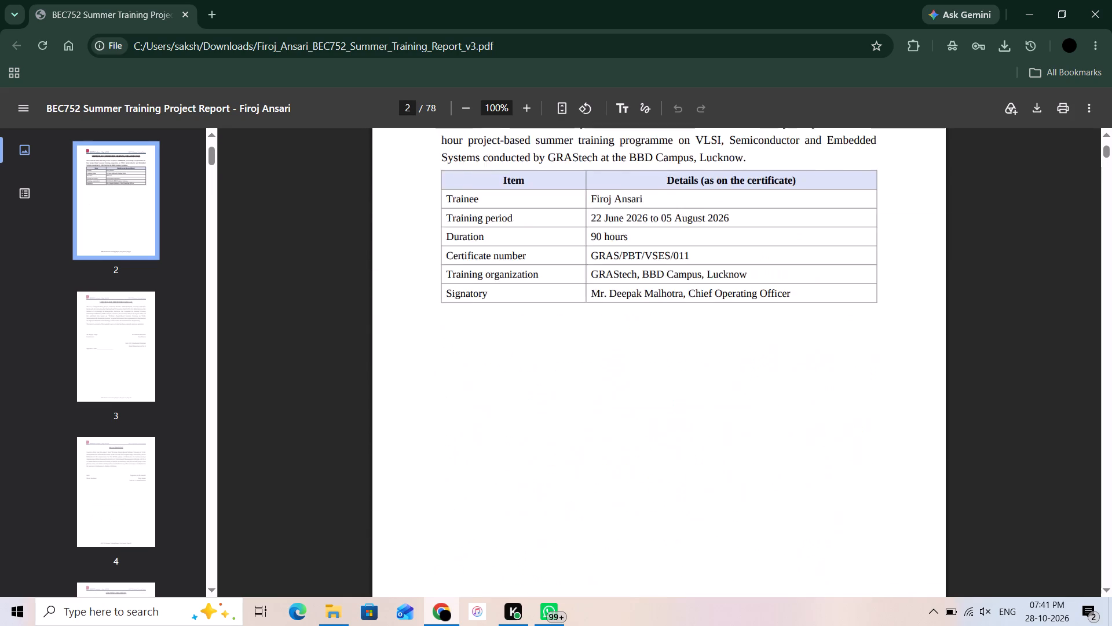
scroll(594, 450, up, 6)
scroll(594, 450, down, 20)
scroll(594, 450, down, 5)
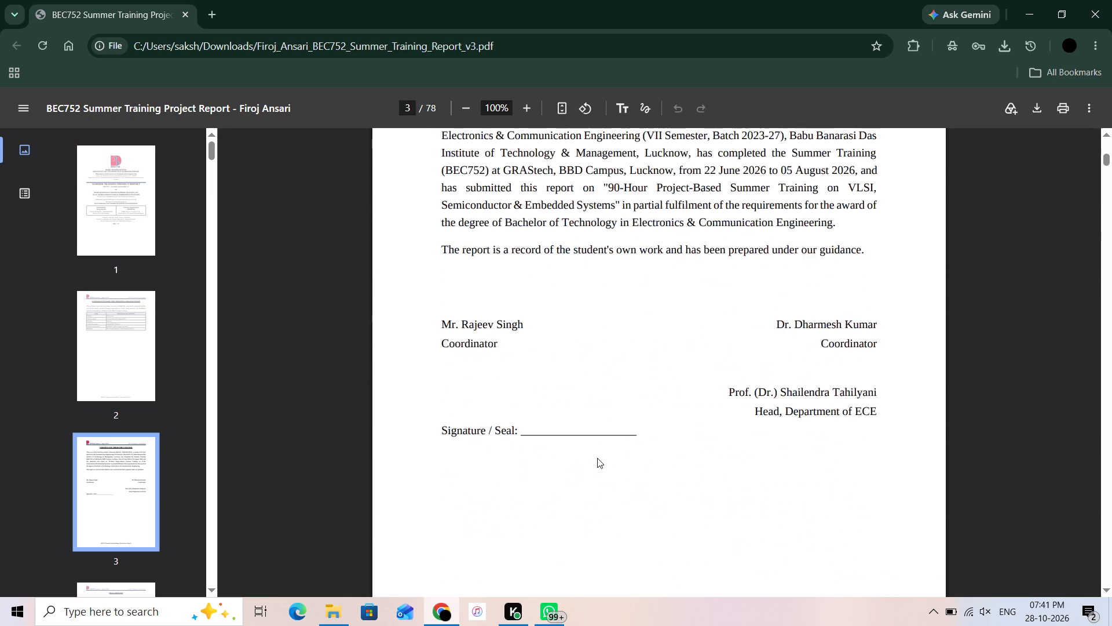
Enlarge the report to 150% and skim the front matter from the college certificate to the table of contents.
double_click(534, 105)
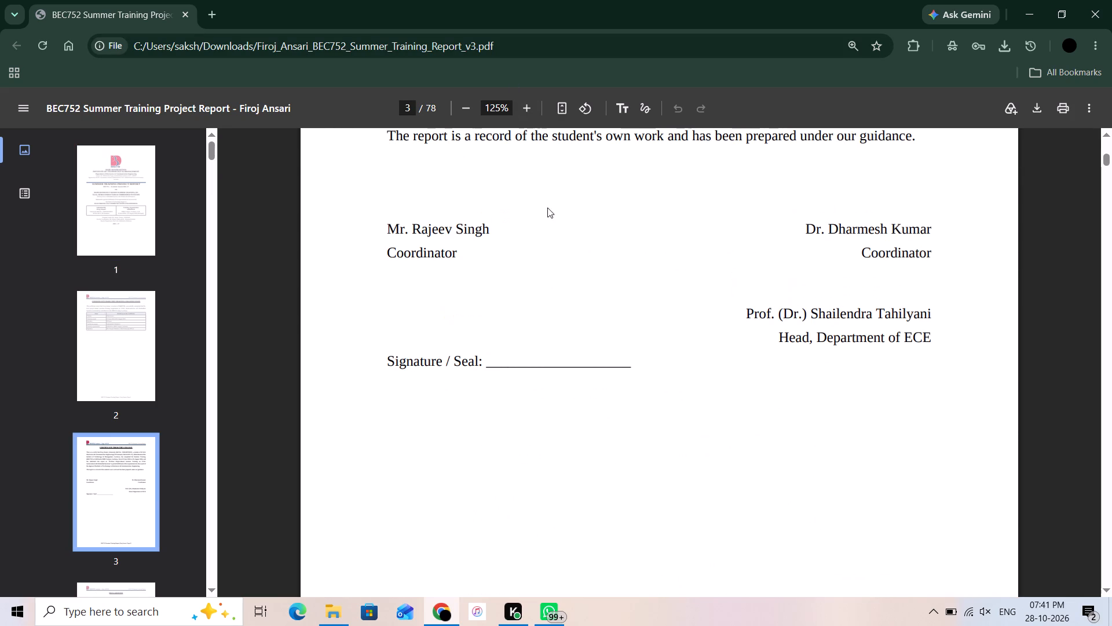
click(525, 104)
scroll(555, 243, down, 20)
scroll(555, 243, down, 1)
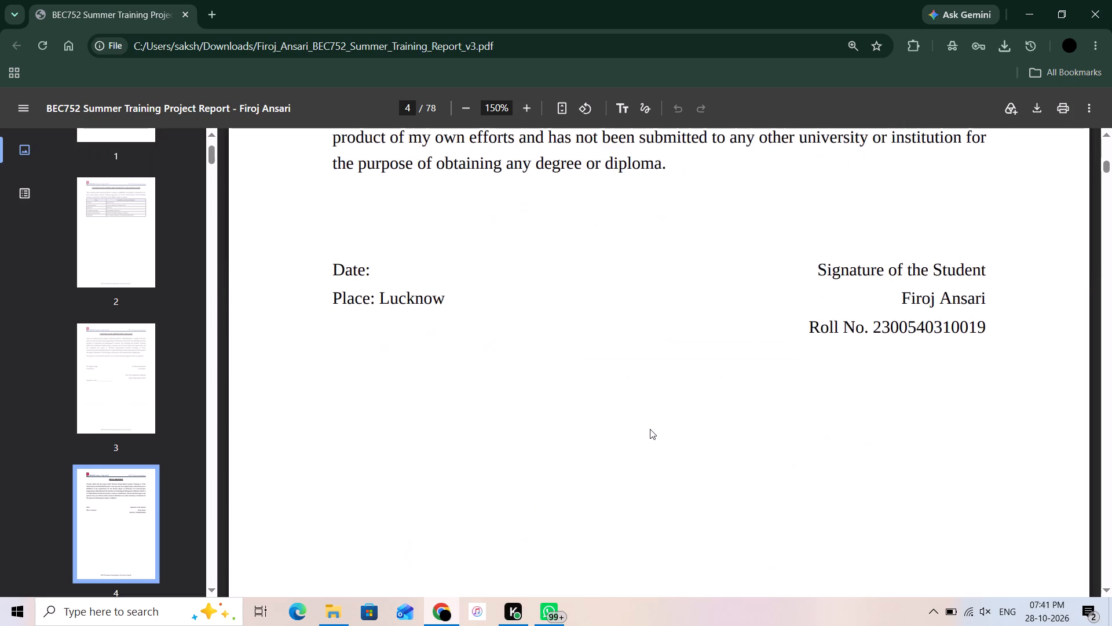
scroll(650, 429, down, 20)
scroll(650, 429, down, 17)
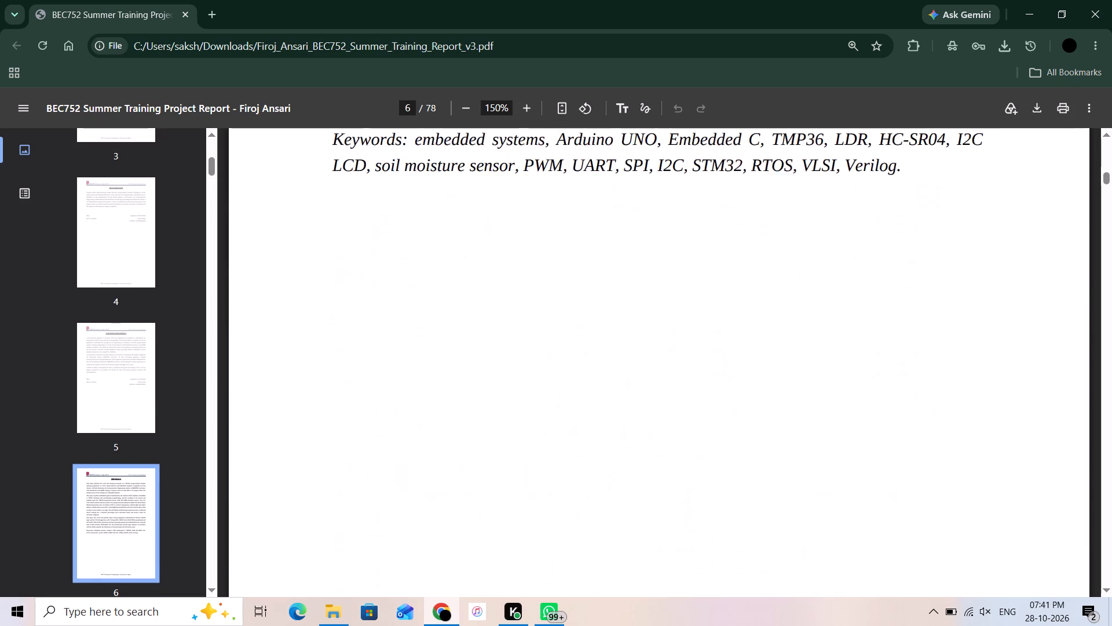
scroll(653, 429, down, 9)
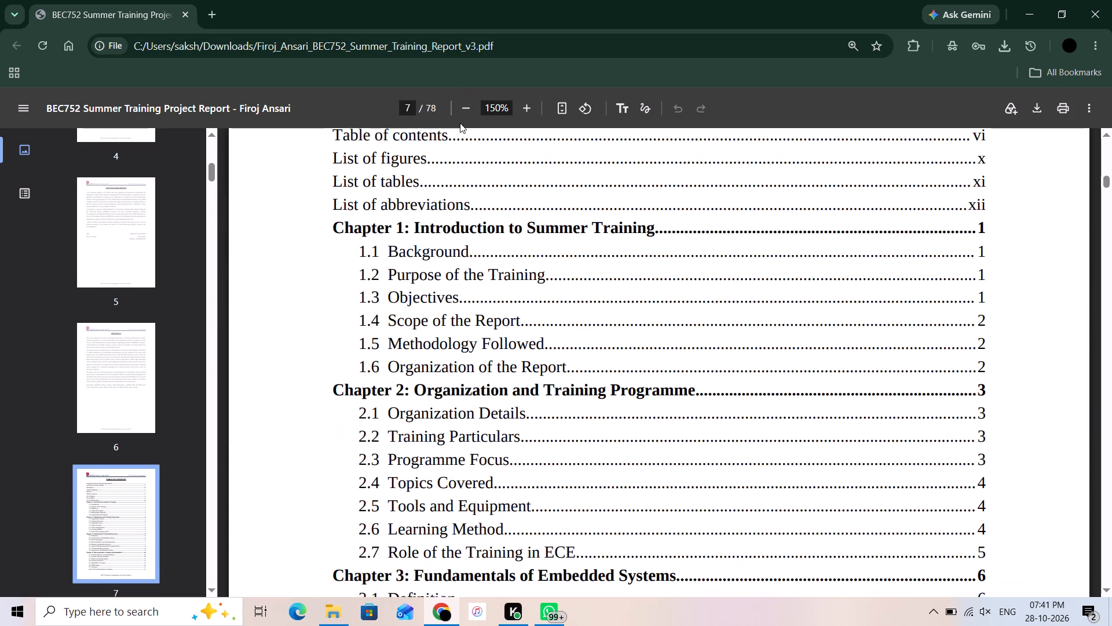
Reduce the page zoom to 90% and view the table of contents from its heading.
click(469, 121)
double_click(469, 117)
click(469, 117)
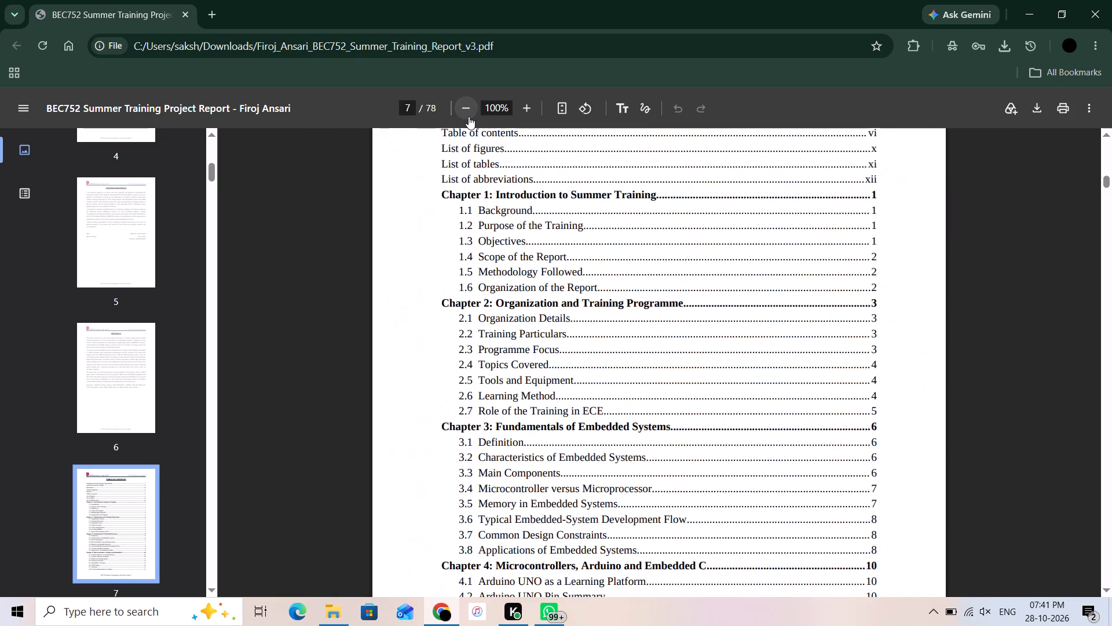
click(469, 117)
scroll(616, 393, up, 1)
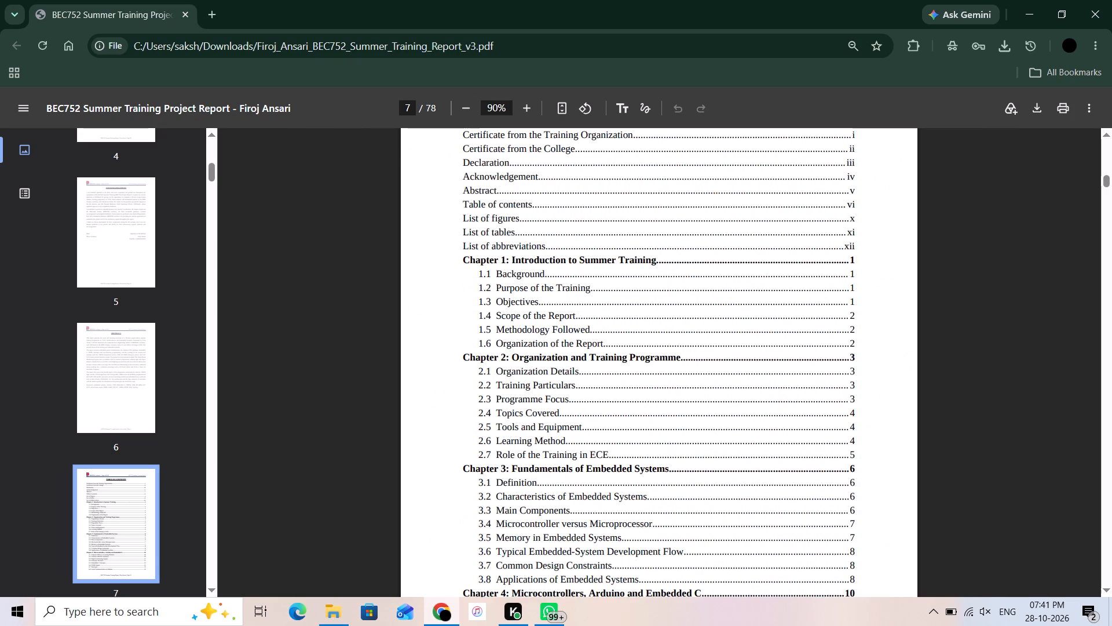
scroll(616, 393, up, 1)
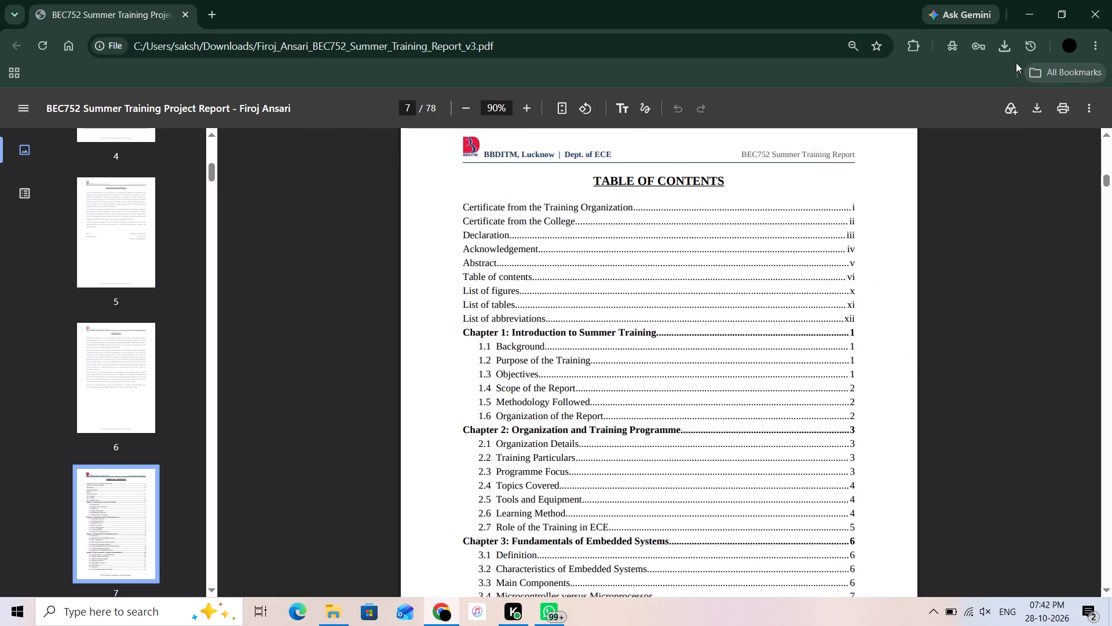
Check the recent downloads ilovepdf_merged (1)_removed_organized (1).pdf and ilovepdf_merged (1).pdf to see which report each one contains.
click(998, 45)
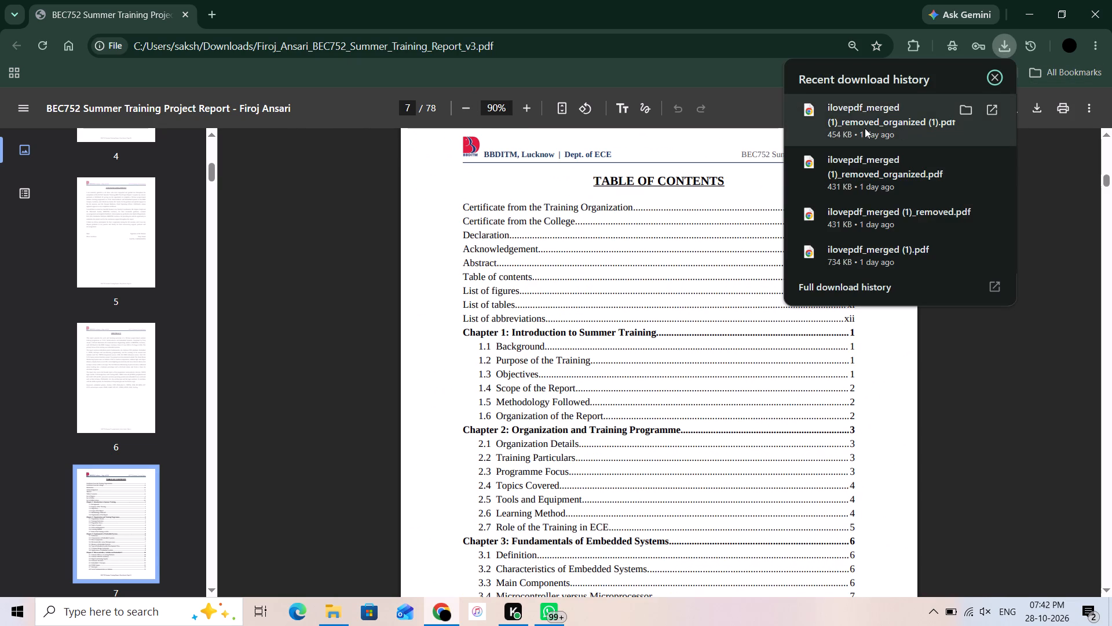
click(865, 128)
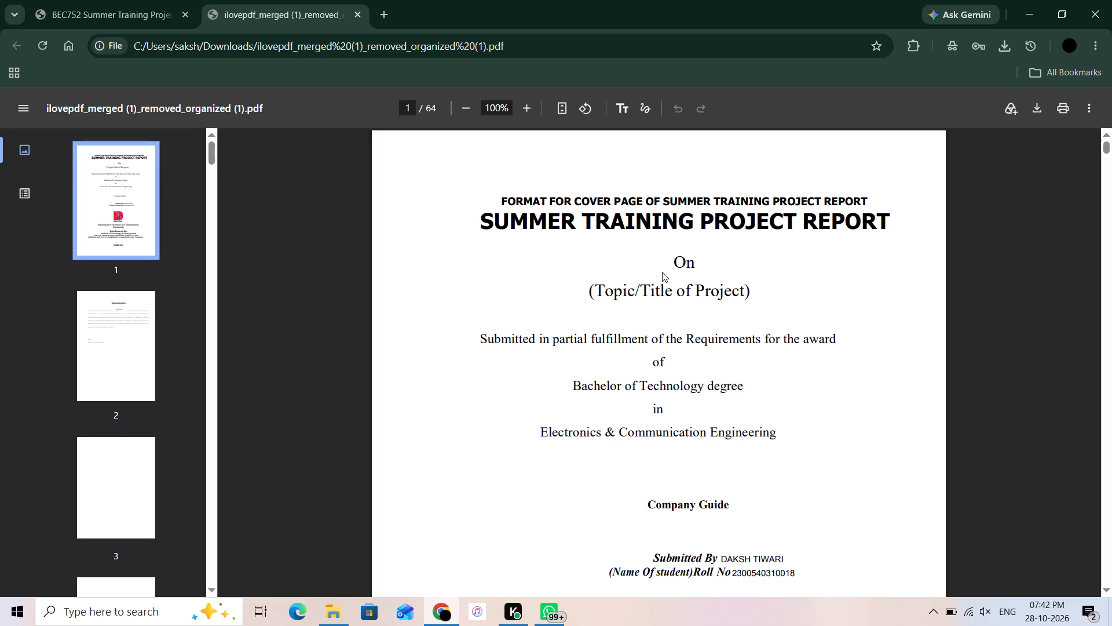
click(357, 14)
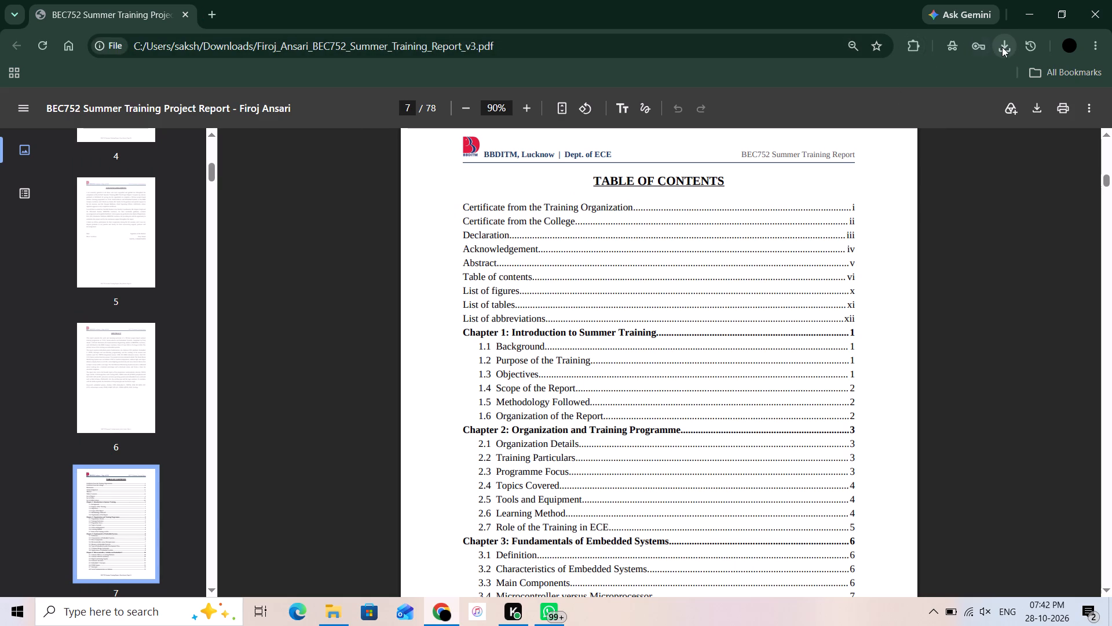
click(1002, 47)
click(897, 250)
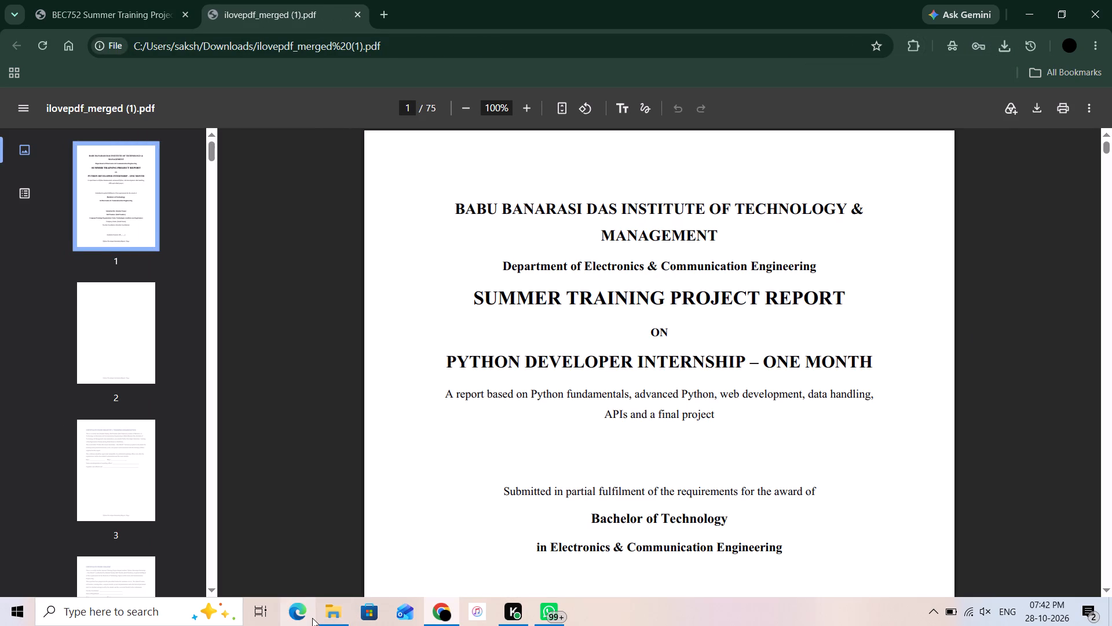
Open ilovepdf_merged_removed (1) (1).pdf from the Downloads folder and close the ilovepdf_merged (1).pdf tab.
click(327, 618)
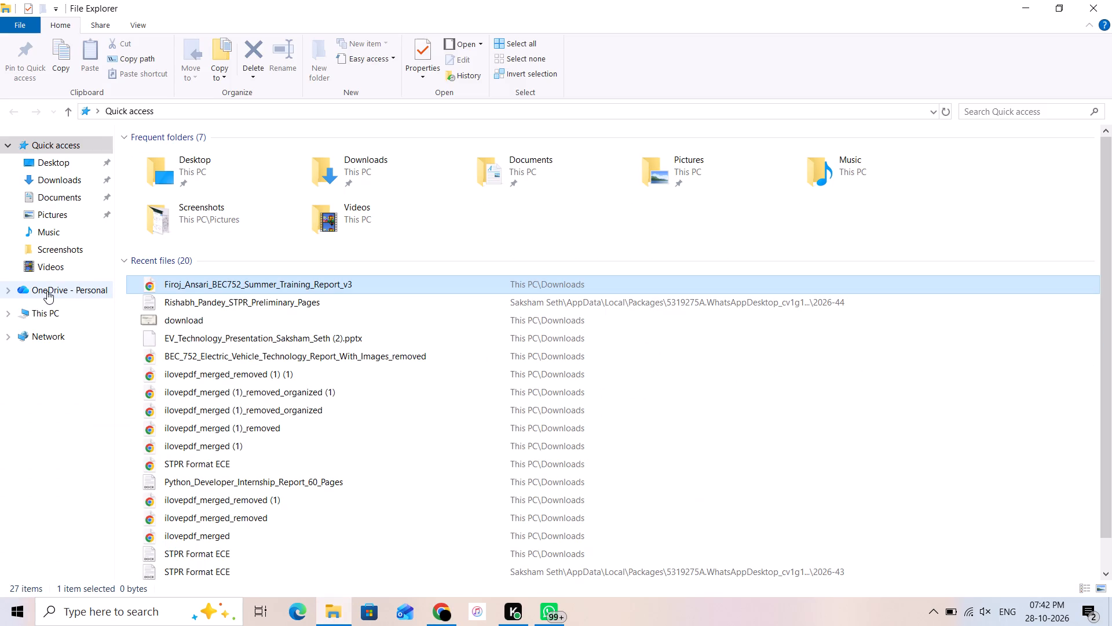
click(44, 196)
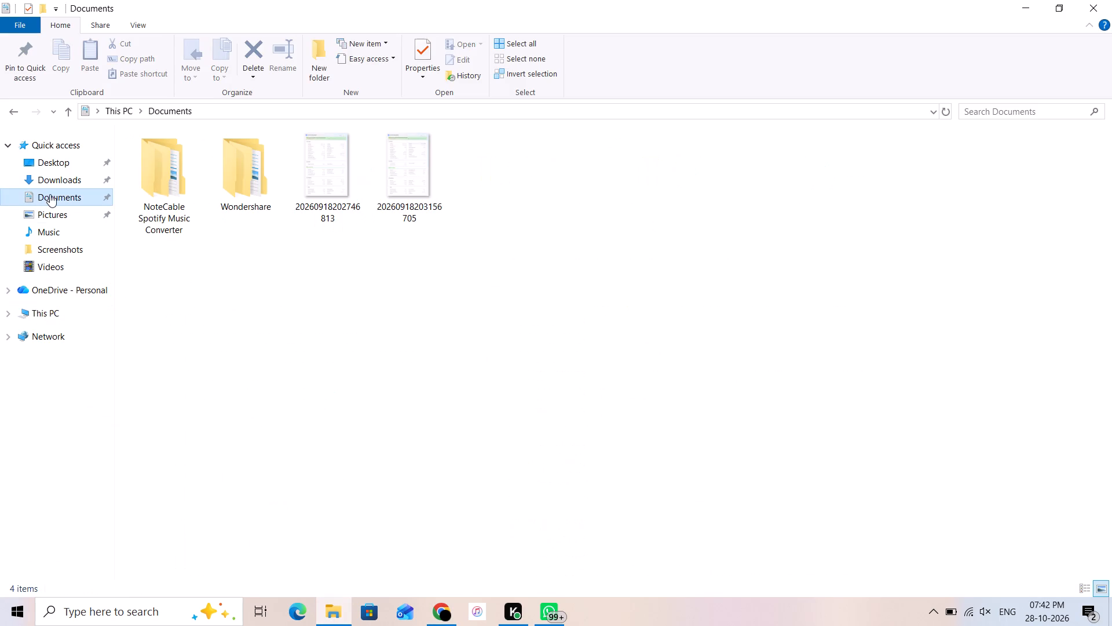
double_click(55, 187)
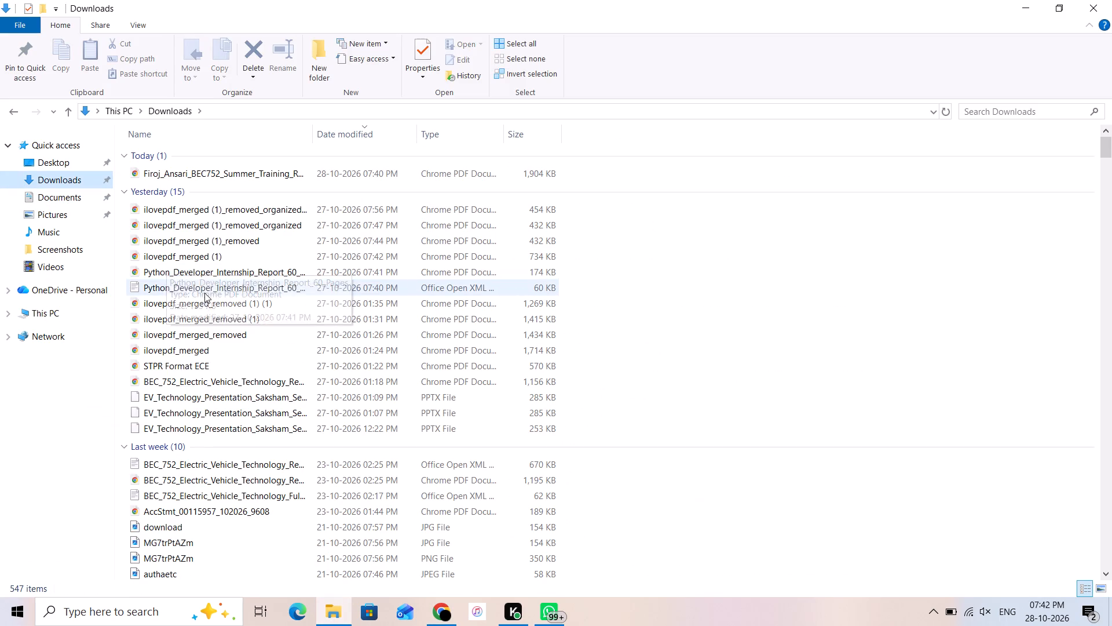
double_click(181, 301)
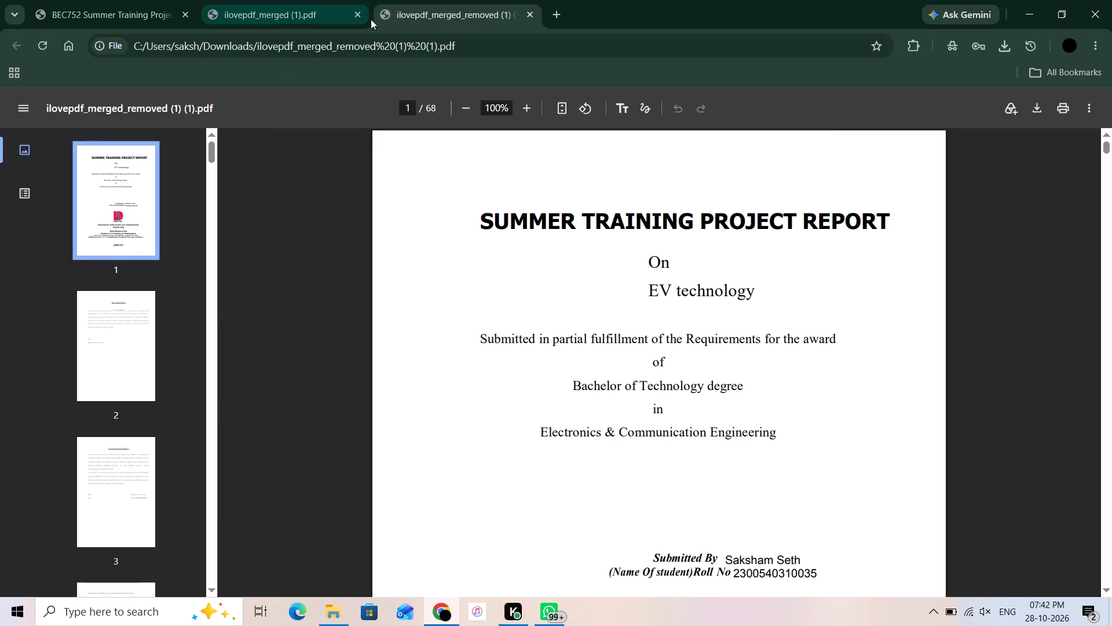
click(356, 19)
Skim the EV technology report's front matter from the cover page through the declaration and acknowledgement to the abstract.
scroll(582, 486, down, 14)
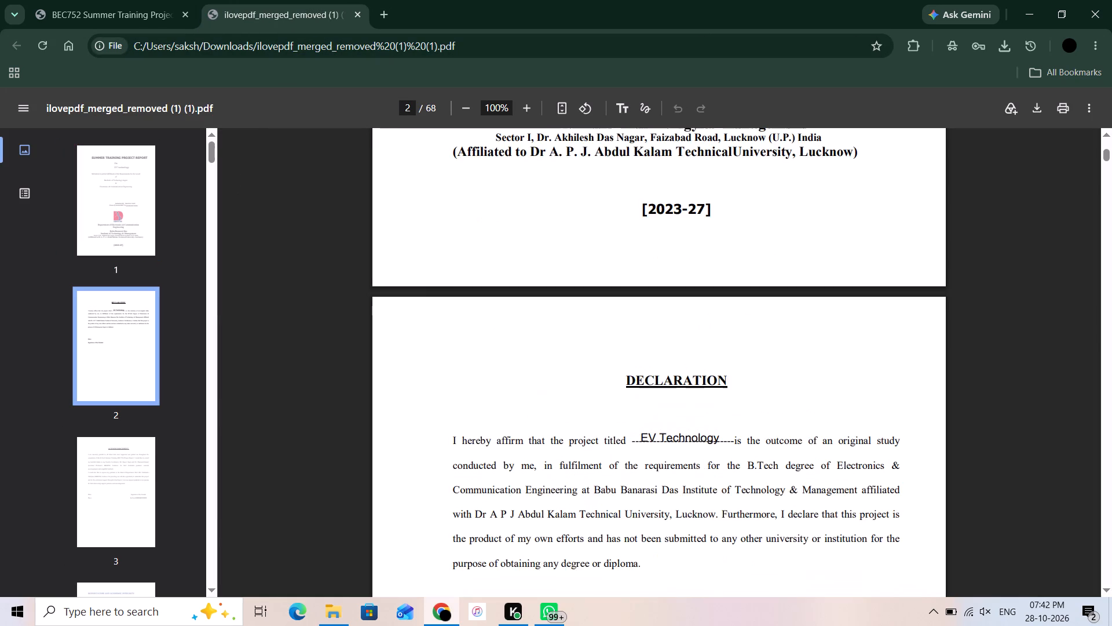
scroll(588, 486, down, 20)
scroll(588, 486, down, 6)
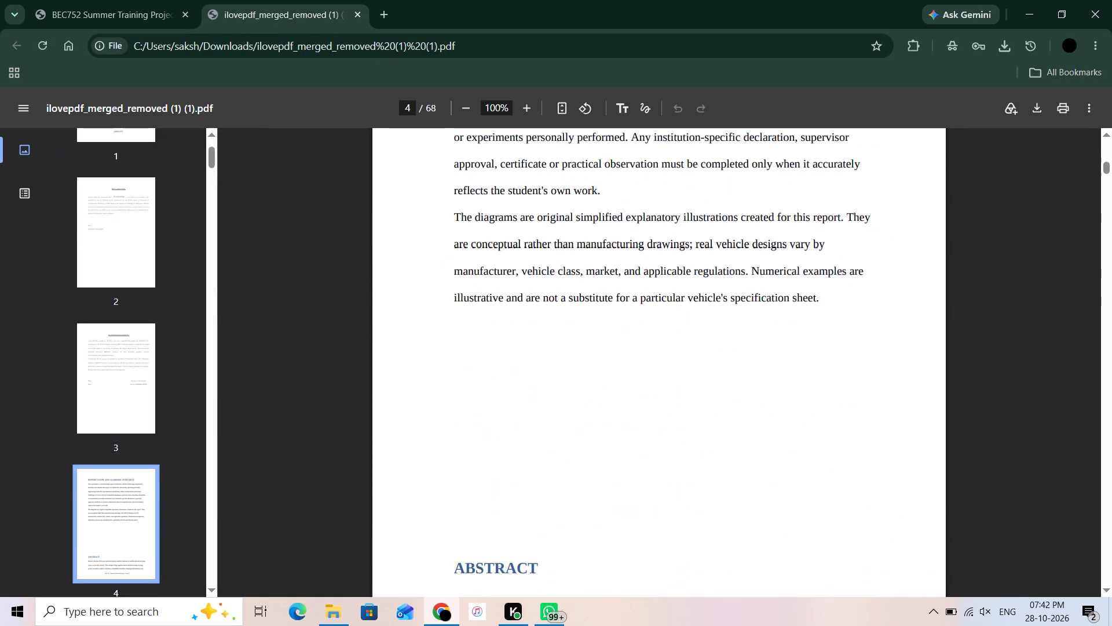
scroll(588, 486, down, 3)
scroll(588, 486, up, 16)
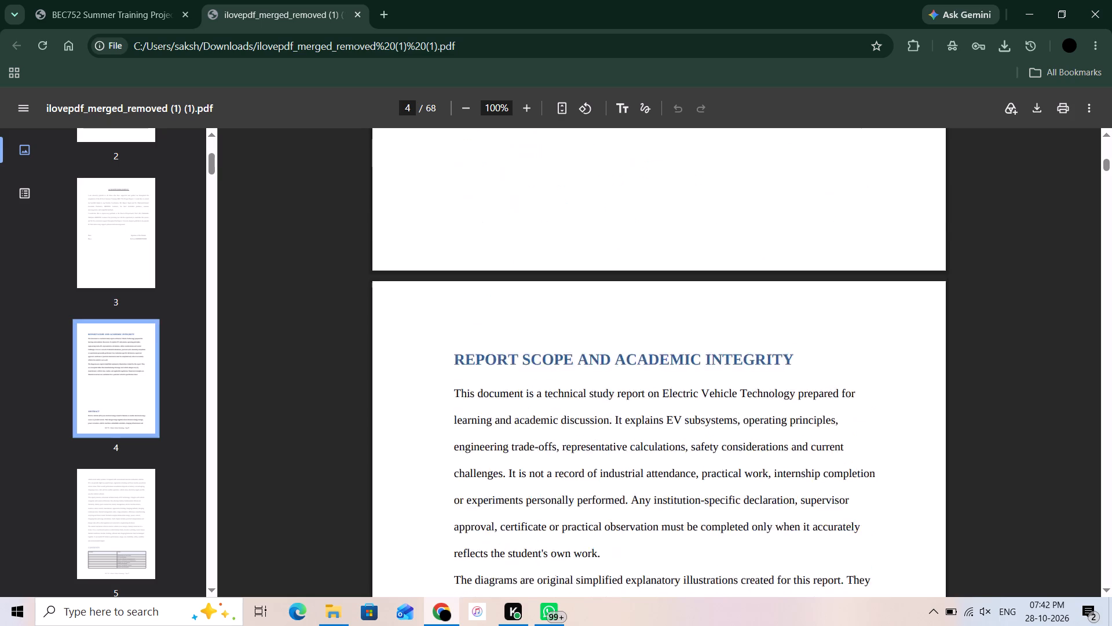
scroll(588, 486, up, 13)
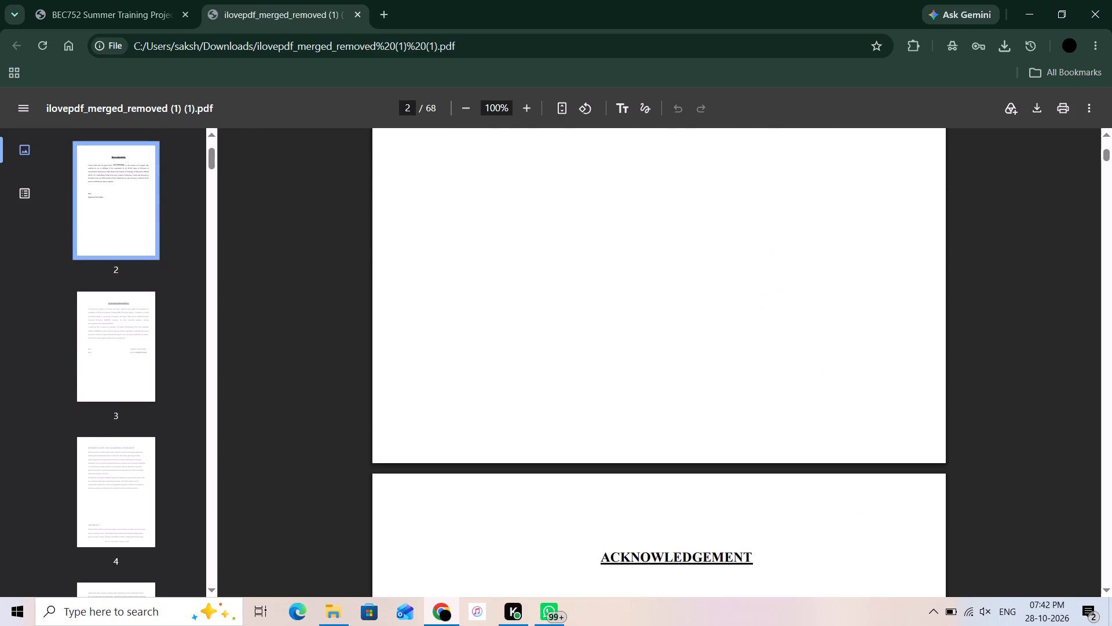
scroll(588, 486, up, 11)
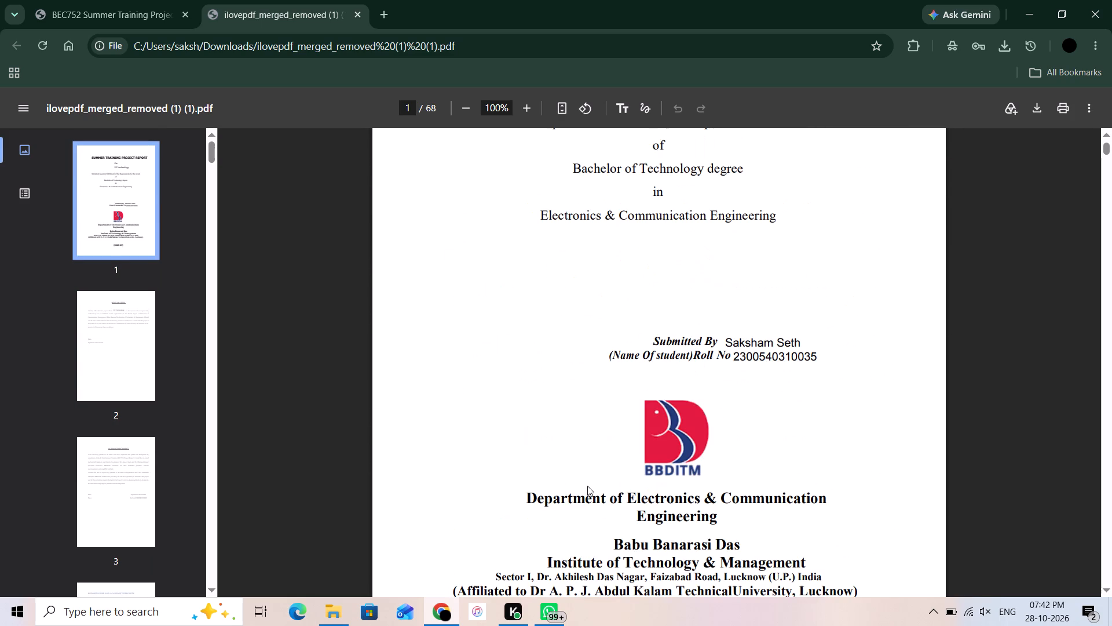
scroll(587, 486, up, 4)
scroll(587, 486, down, 16)
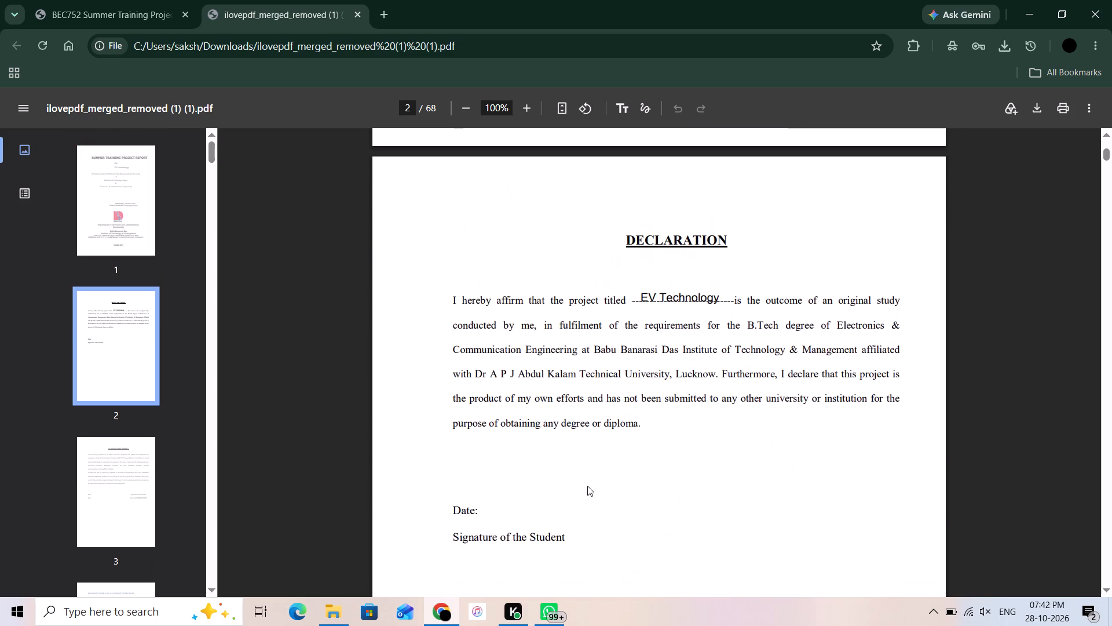
scroll(587, 486, down, 14)
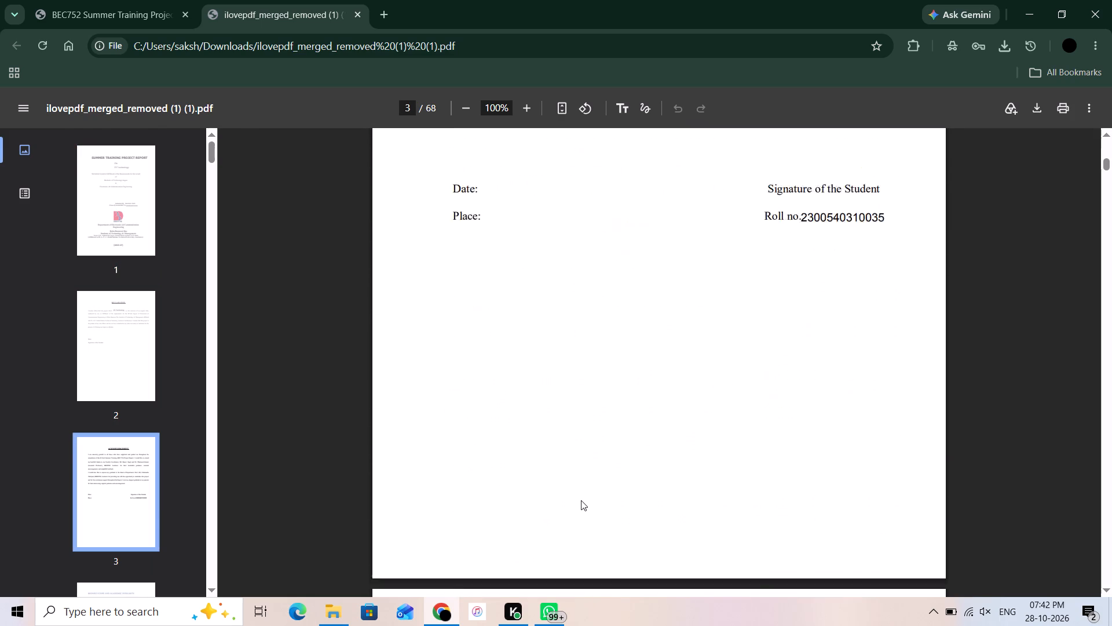
scroll(586, 490, down, 4)
scroll(747, 352, down, 5)
scroll(662, 428, down, 10)
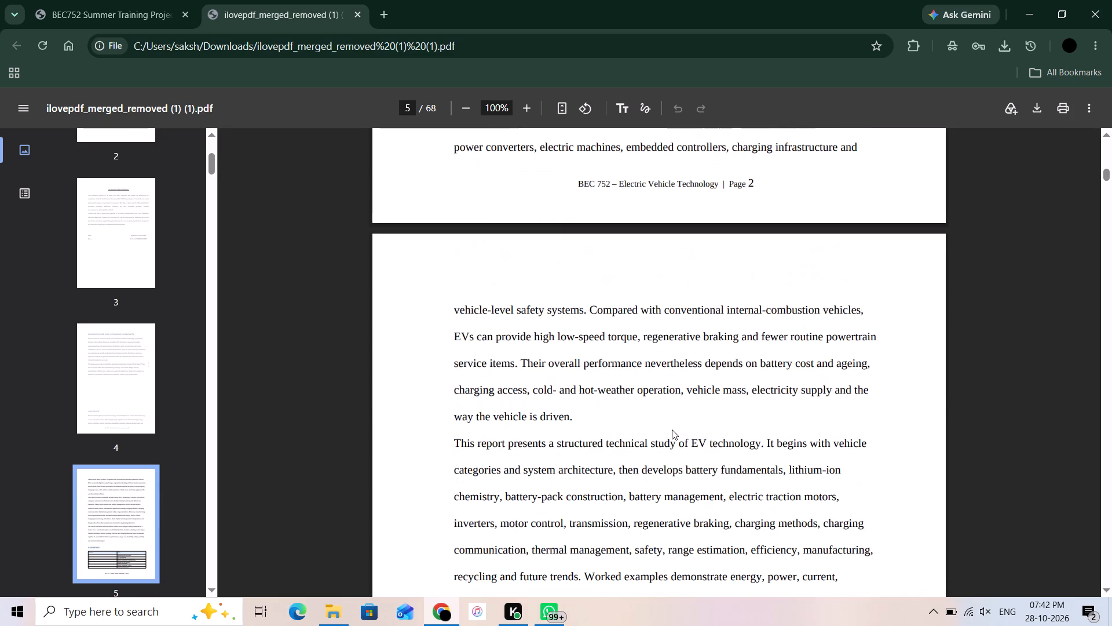
scroll(642, 436, down, 5)
scroll(642, 436, up, 2)
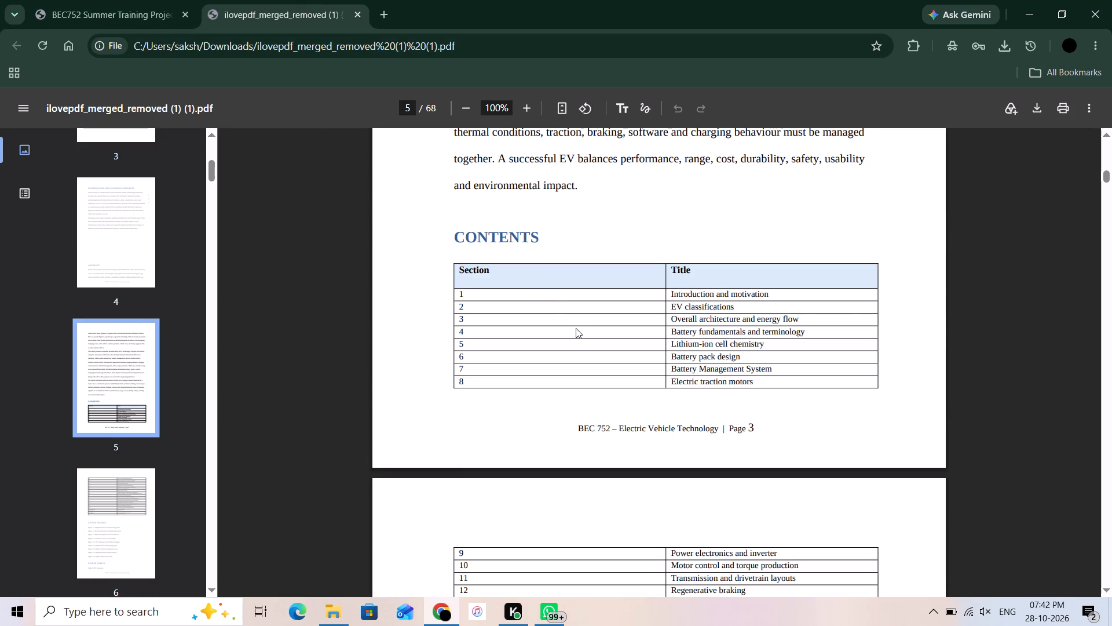
key(Print)
scroll(595, 324, down, 1)
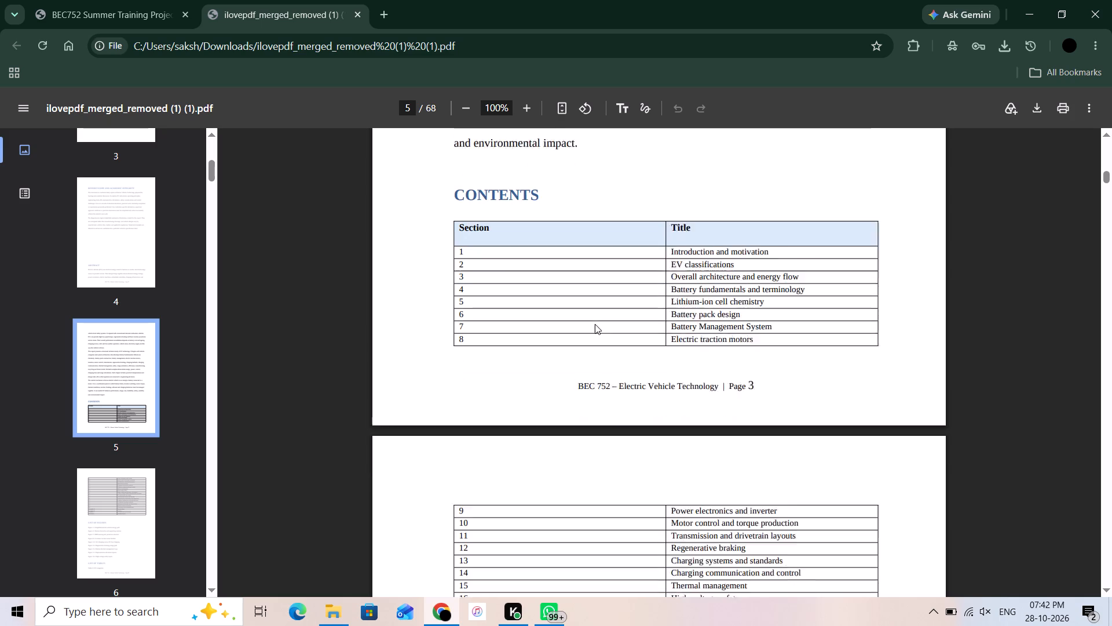
scroll(595, 324, down, 1)
scroll(595, 324, up, 1)
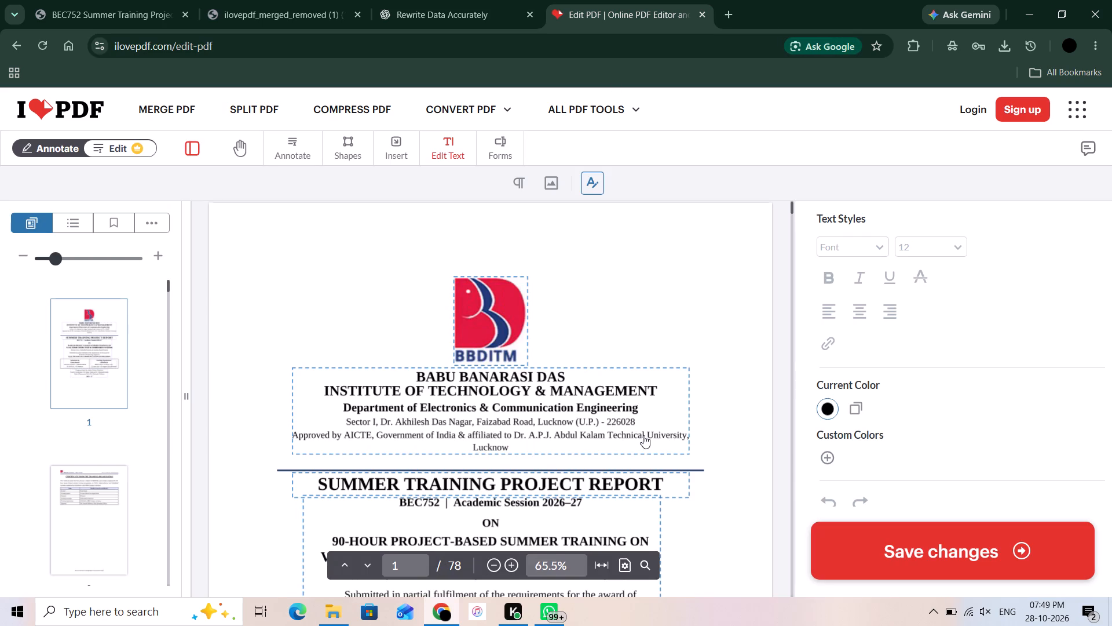
scroll(648, 436, down, 2)
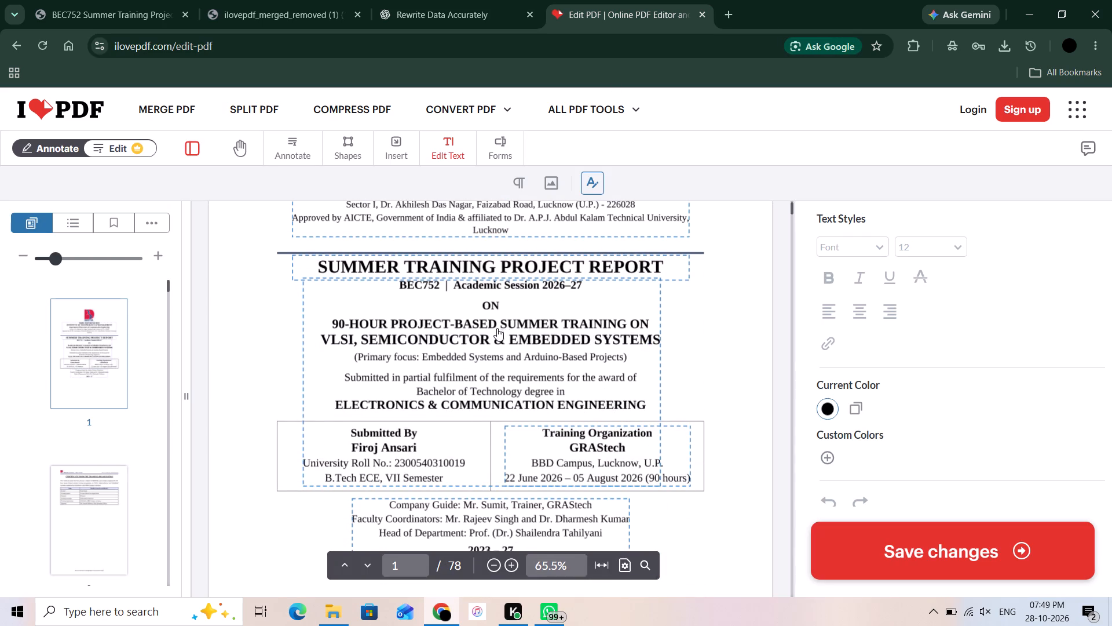
double_click(526, 337)
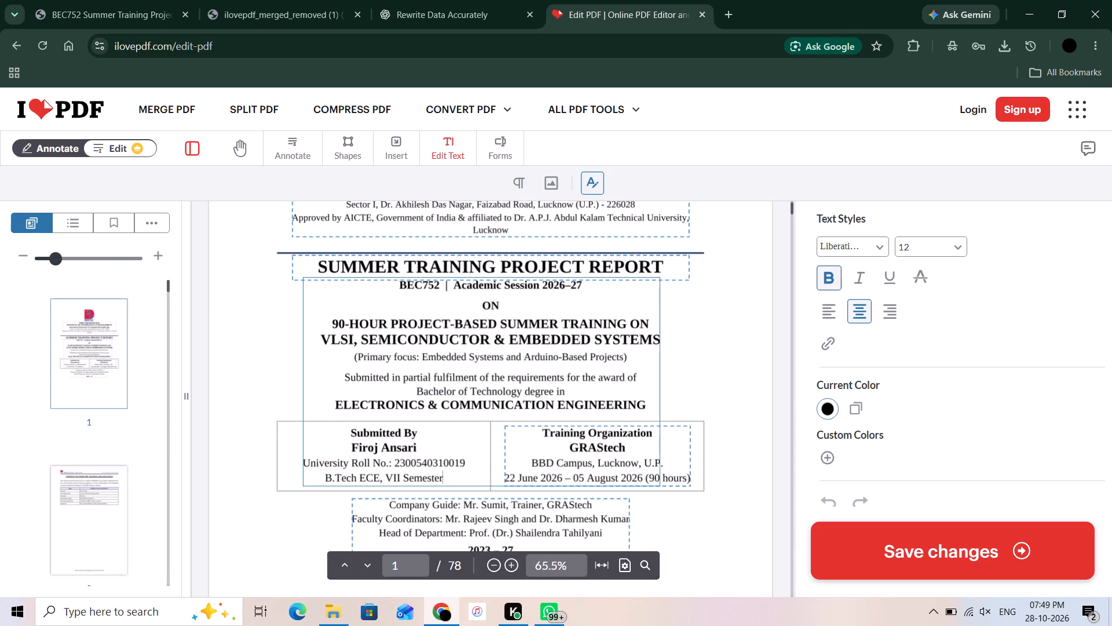
double_click(567, 332)
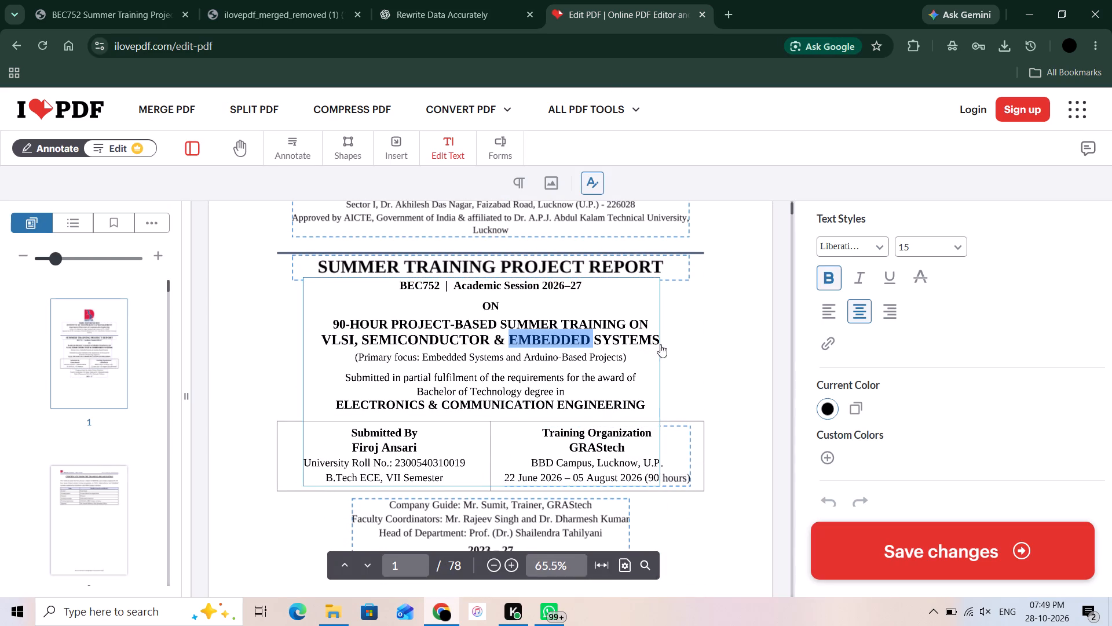
click(651, 340)
double_click(651, 340)
double_click(651, 340)
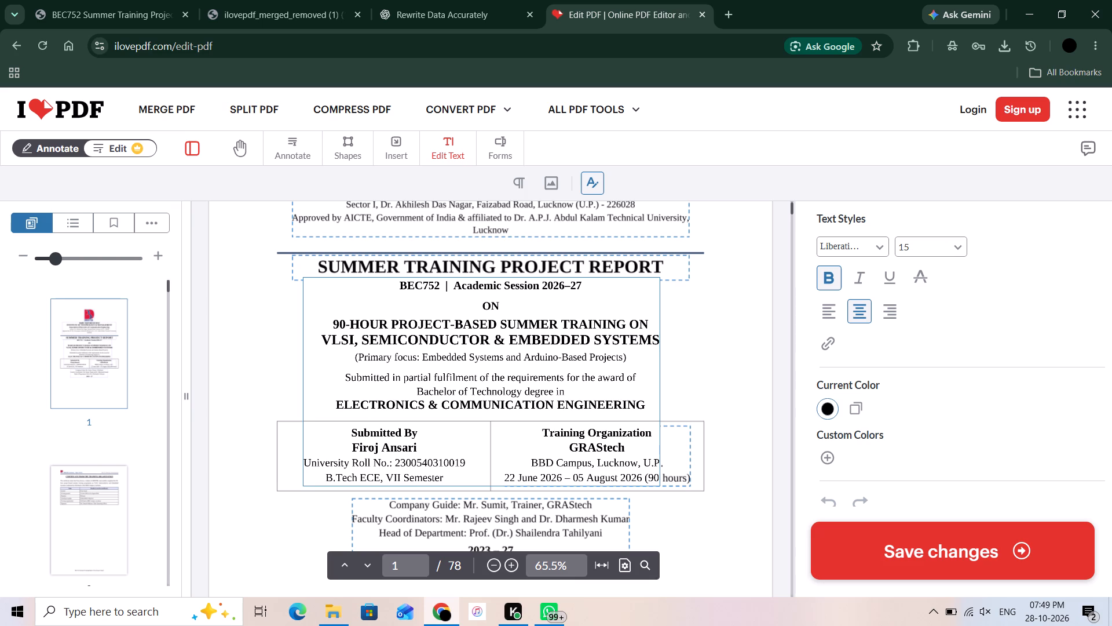
key(BackSpace)
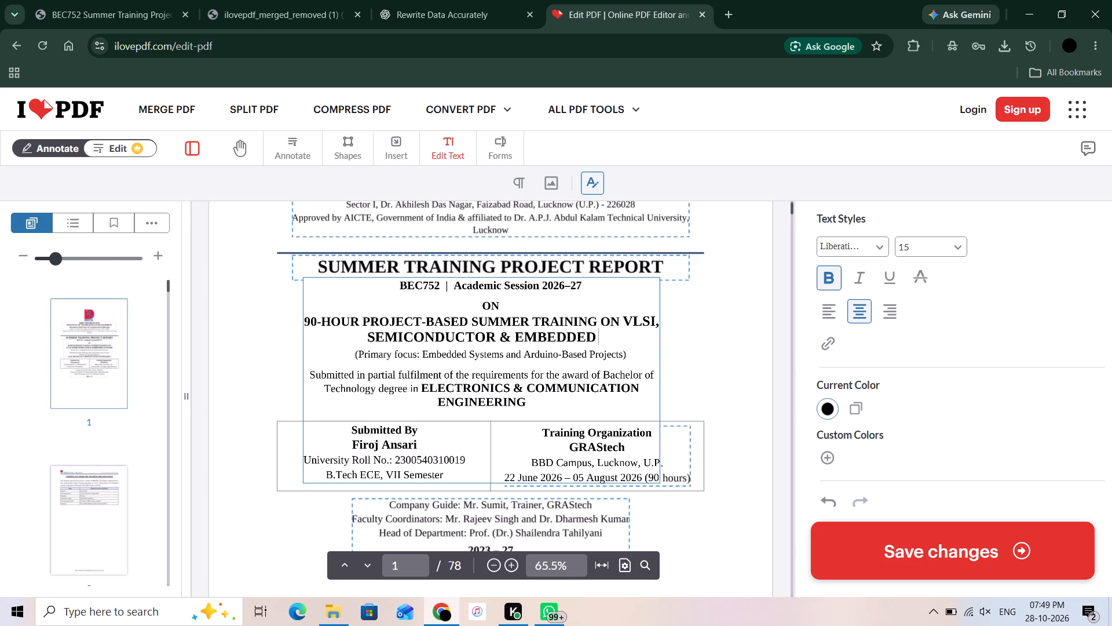
key(BackSpace)
key(BackSpace)
key(BackSpace)
key(BackSpace)
key(BackSpace)
key(BackSpace)
key(BackSpace)
key(BackSpace)
key(BackSpace)
key(BackSpace)
key(BackSpace)
key(BackSpace)
key(BackSpace)
key(BackSpace)
key(BackSpace)
key(BackSpace)
key(BackSpace)
key(BackSpace)
key(BackSpace)
key(BackSpace)
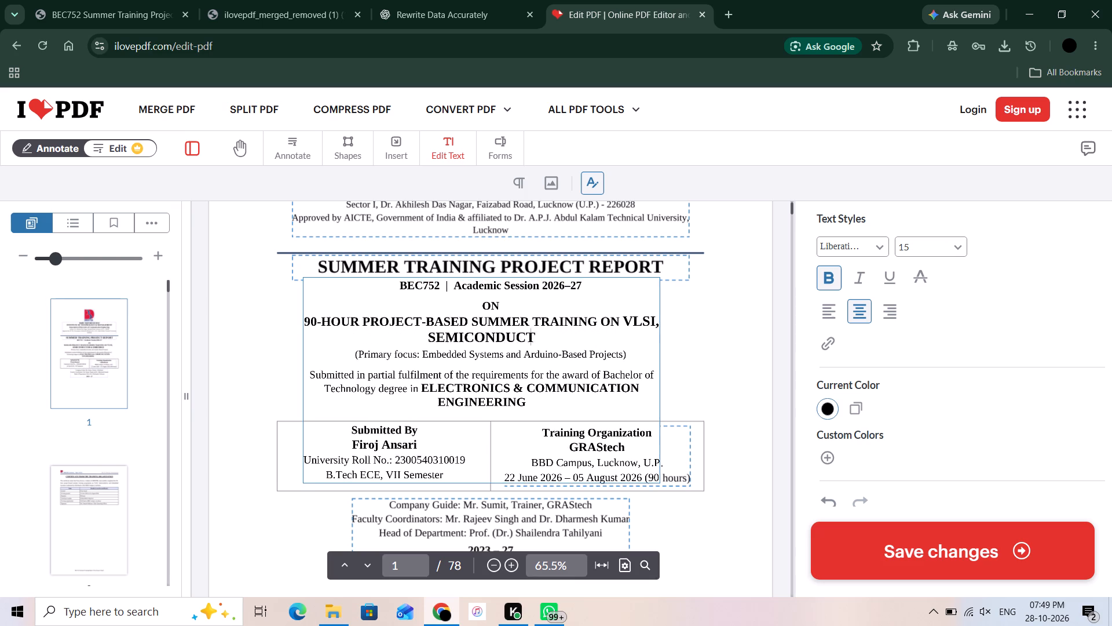
key(BackSpace)
key(BackSpace)
key(BackSpace)
key(BackSpace)
key(BackSpace)
key(BackSpace)
key(BackSpace)
key(BackSpace)
key(BackSpace)
key(BackSpace)
key(BackSpace)
key(BackSpace)
key(BackSpace)
key(BackSpace)
key(BackSpace)
key(BackSpace)
key(BackSpace)
key(BackSpace)
key(BackSpace)
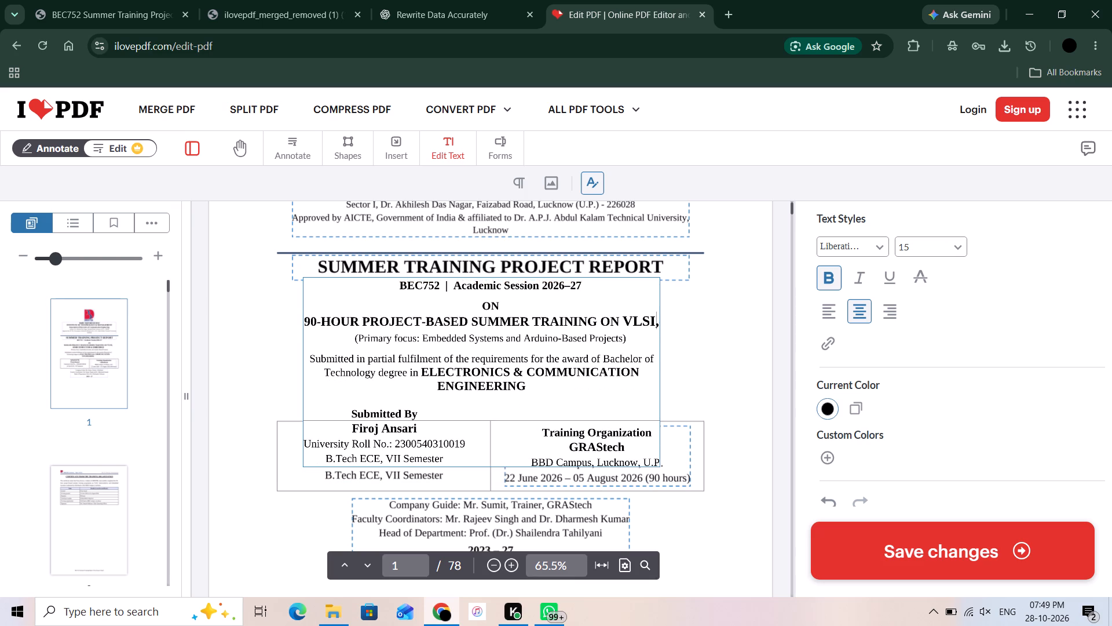
key(BackSpace)
key(BackSpace)
key(BackSpace)
key(BackSpace)
key(BackSpace)
key(BackSpace)
key(BackSpace)
key(BackSpace)
key(BackSpace)
key(BackSpace)
key(BackSpace)
key(BackSpace)
key(BackSpace)
key(BackSpace)
key(BackSpace)
key(BackSpace)
key(BackSpace)
key(BackSpace)
key(BackSpace)
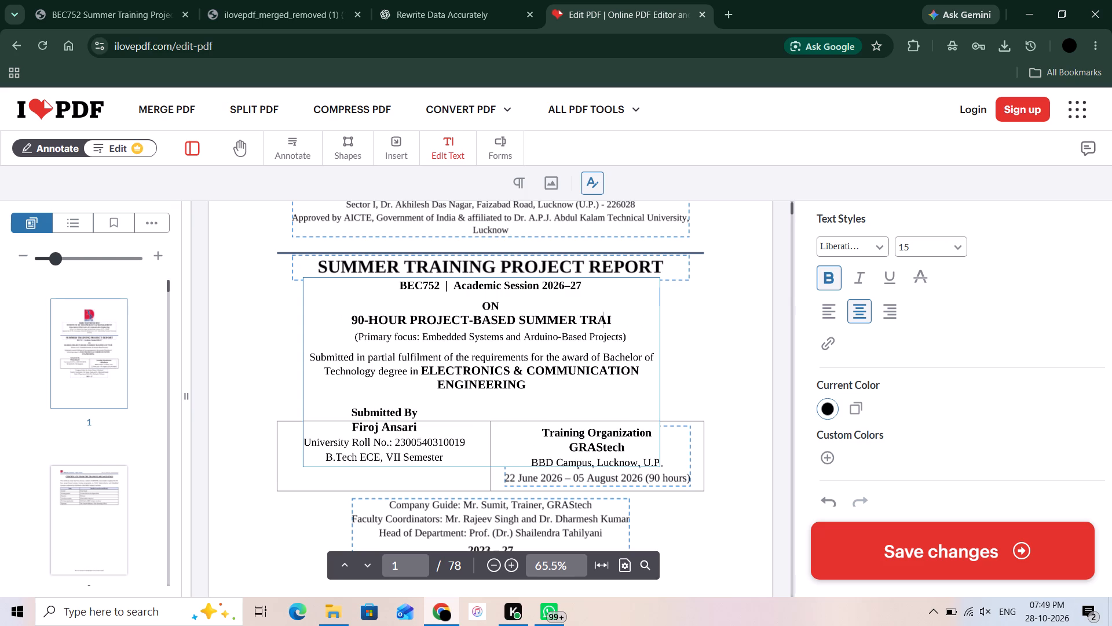
key(BackSpace)
key(BackSpace)
key(BackSpace)
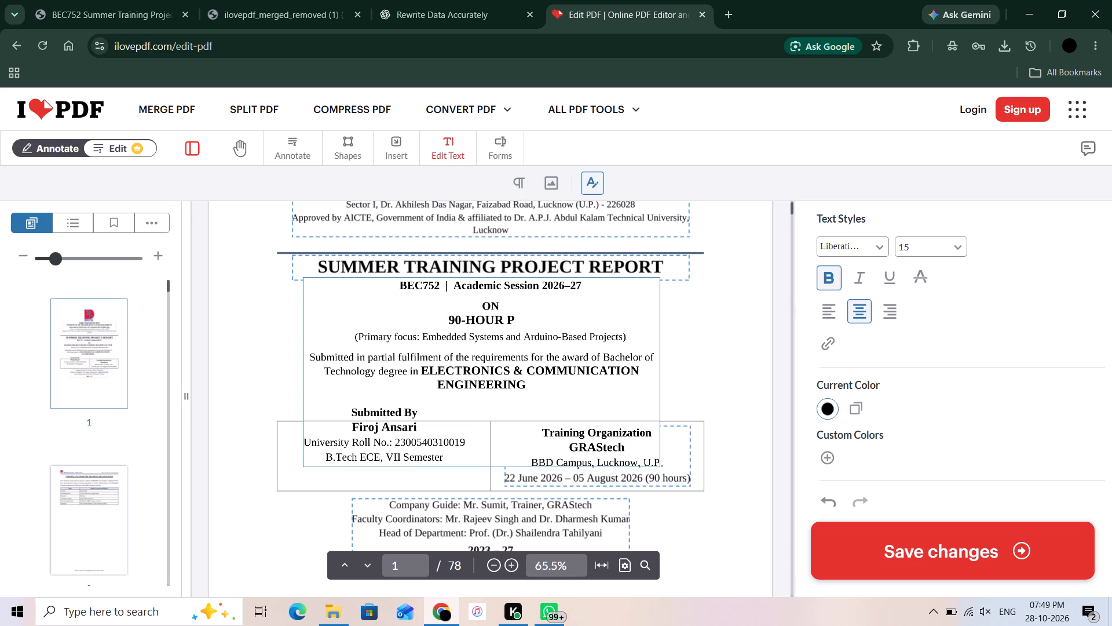
key(BackSpace)
key(BackSpace)
key(BackSpace)
key(BackSpace)
key(BackSpace)
key(BackSpace)
key(BackSpace)
key(BackSpace)
key(BackSpace)
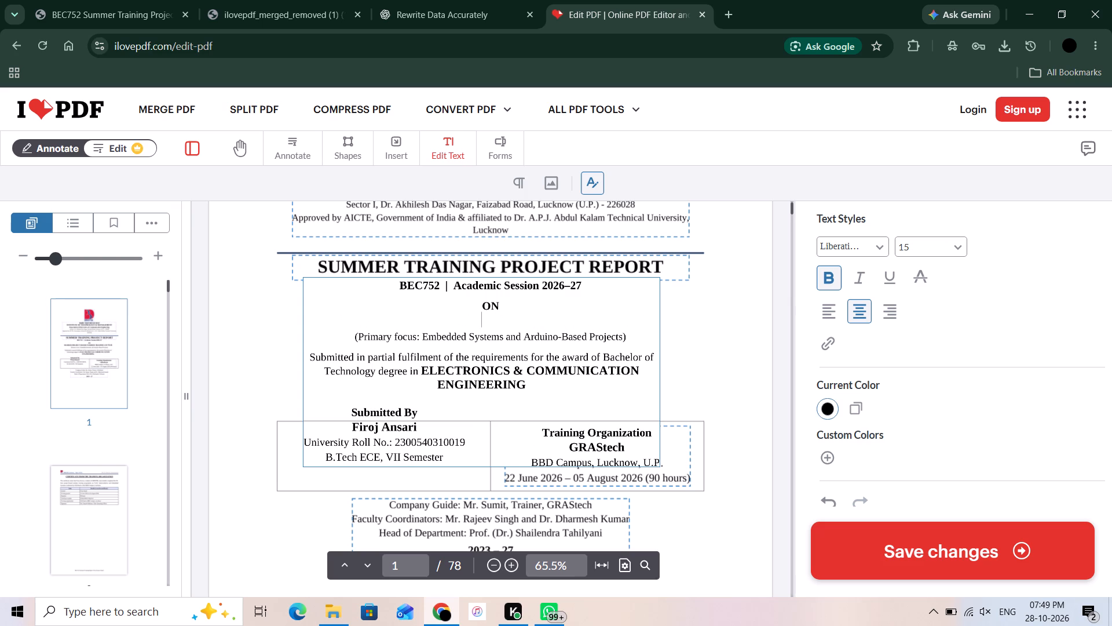
click(91, 0)
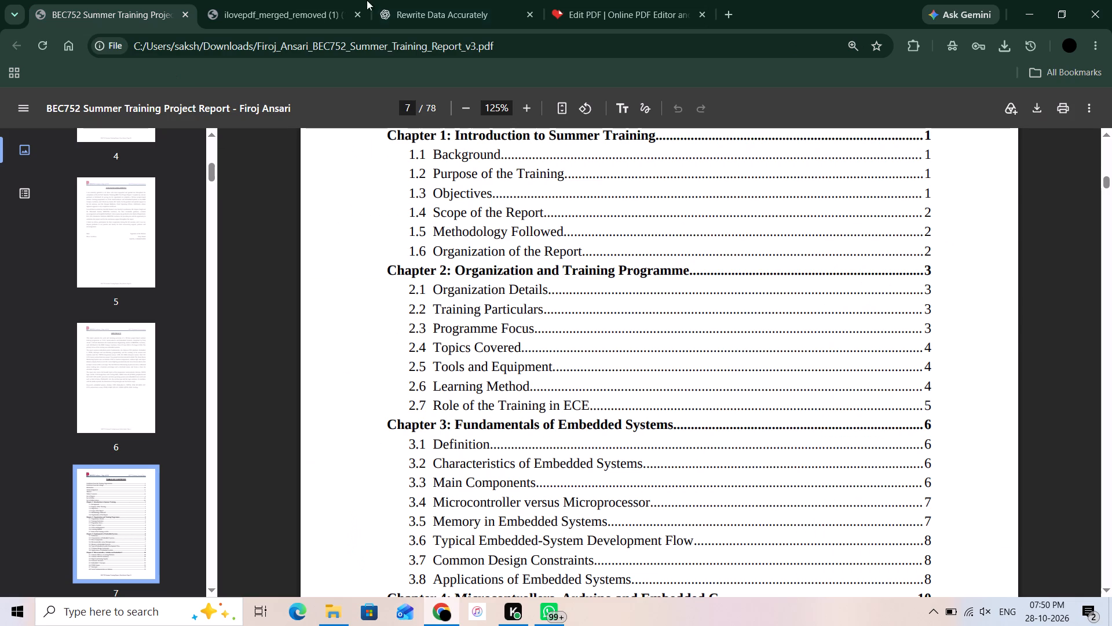
click(300, 0)
scroll(609, 486, up, 14)
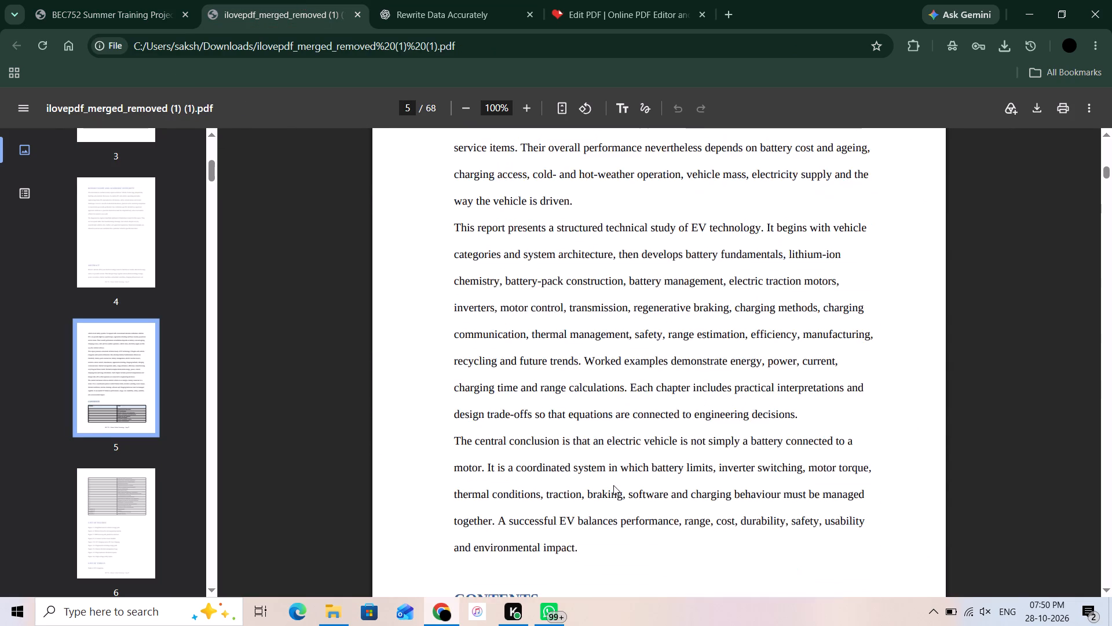
scroll(613, 485, up, 17)
scroll(613, 485, up, 4)
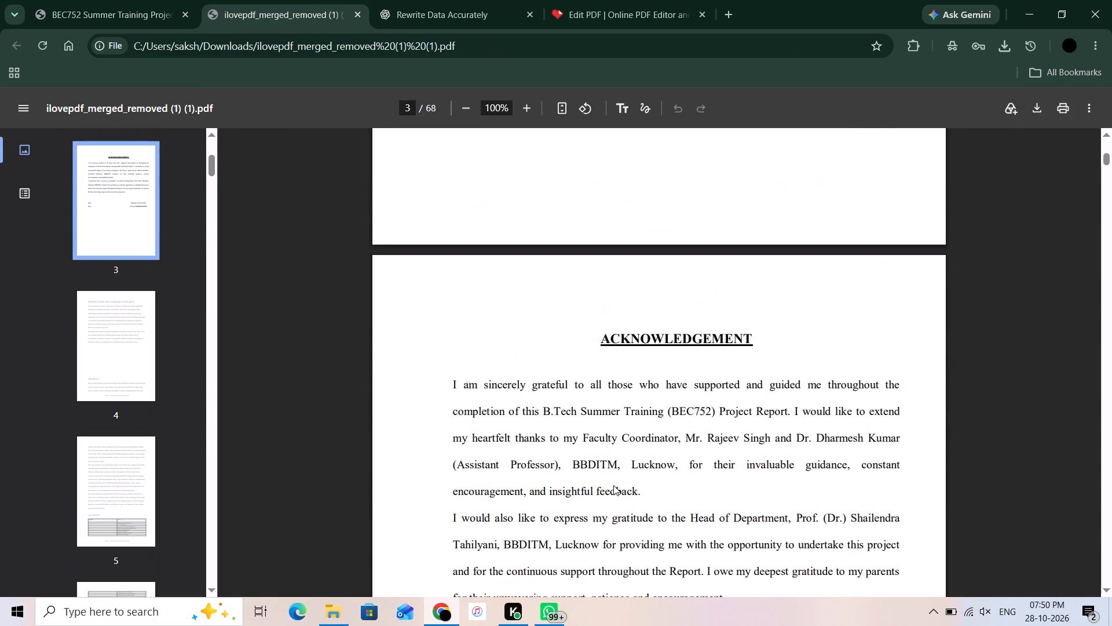
scroll(613, 485, up, 4)
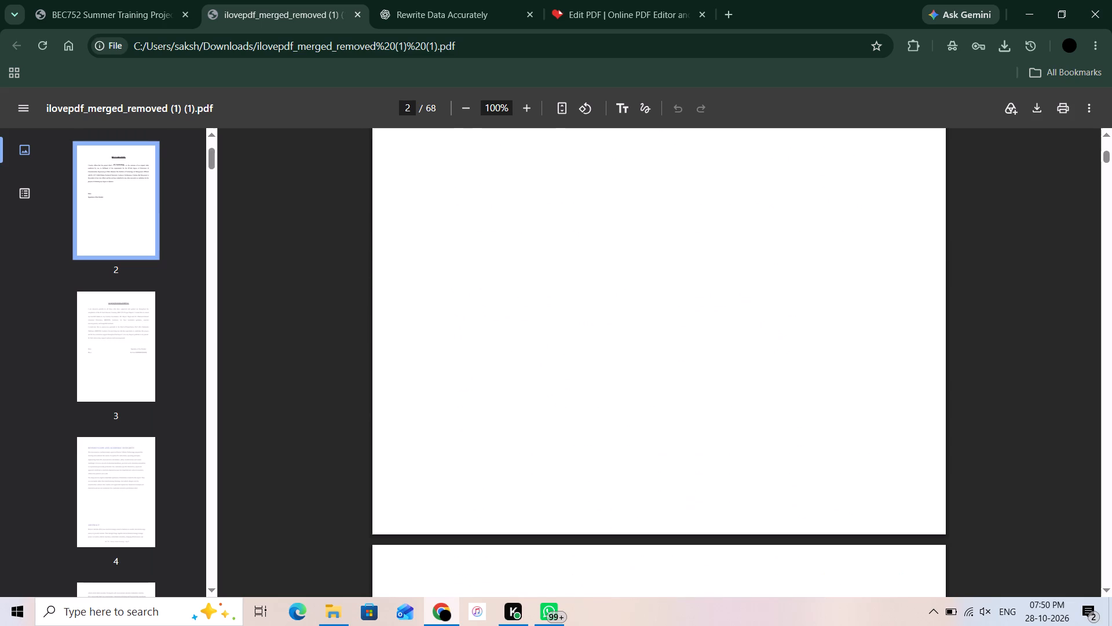
scroll(613, 485, up, 8)
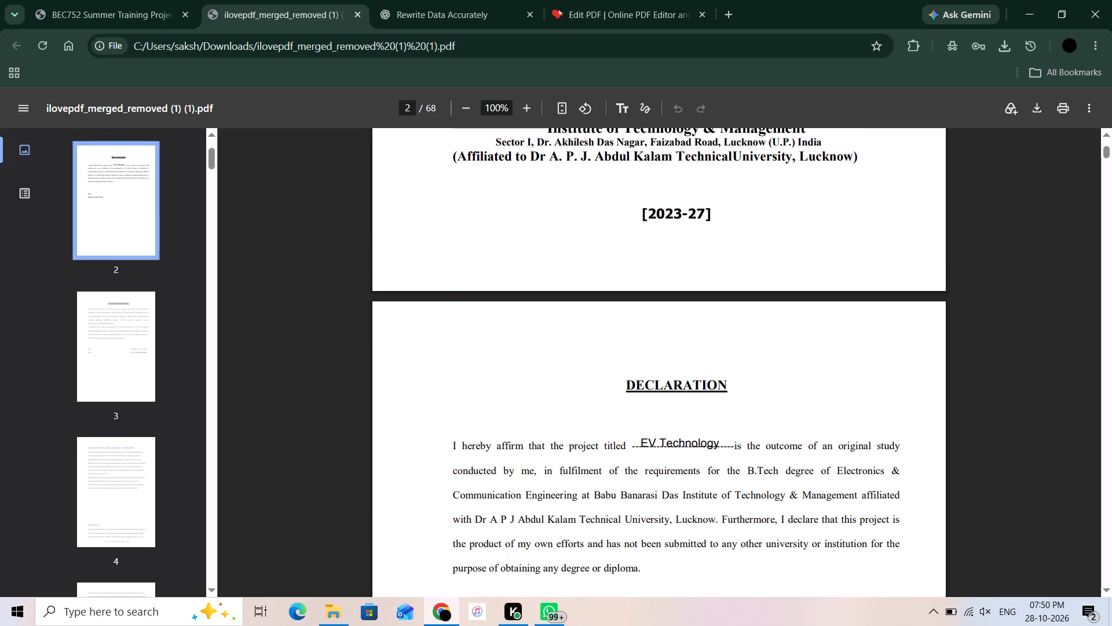
scroll(613, 485, up, 4)
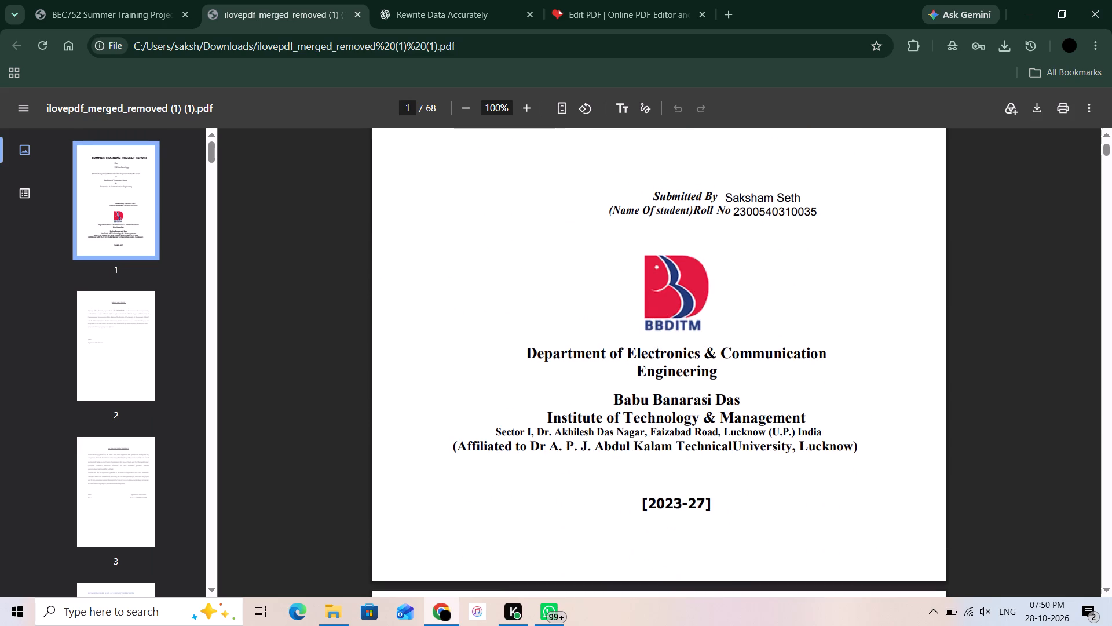
scroll(613, 485, up, 4)
scroll(613, 485, down, 3)
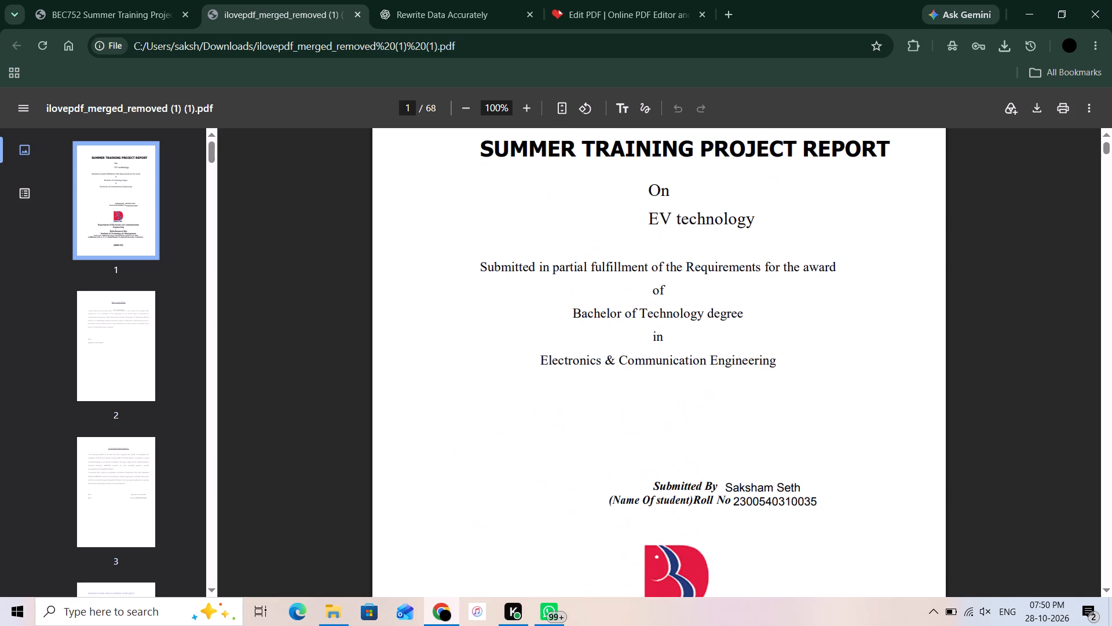
scroll(613, 485, down, 8)
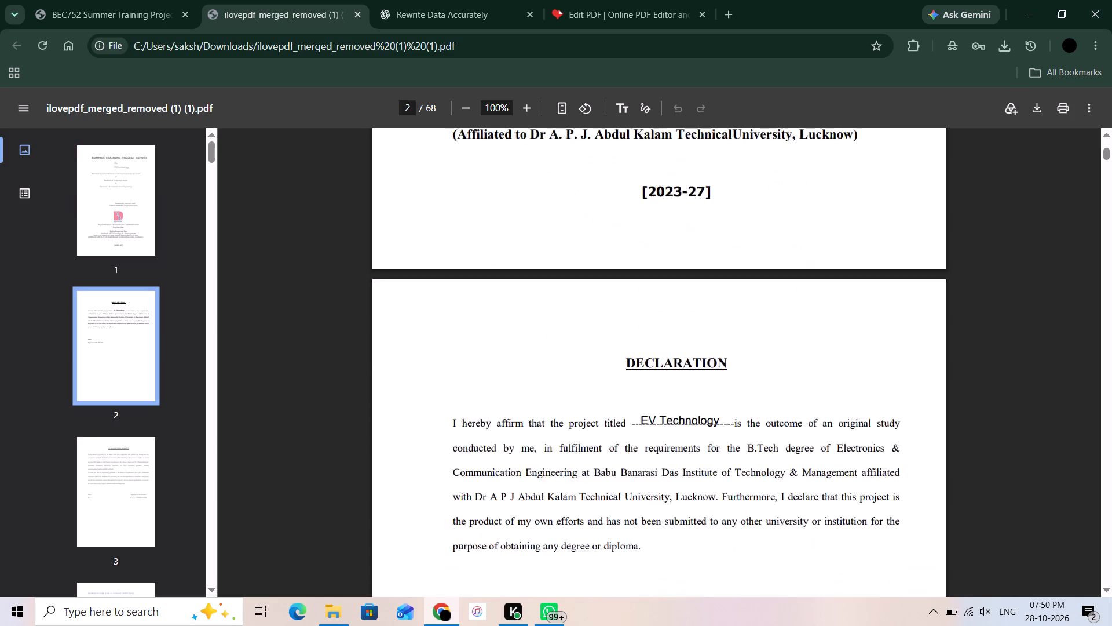
scroll(611, 493, down, 15)
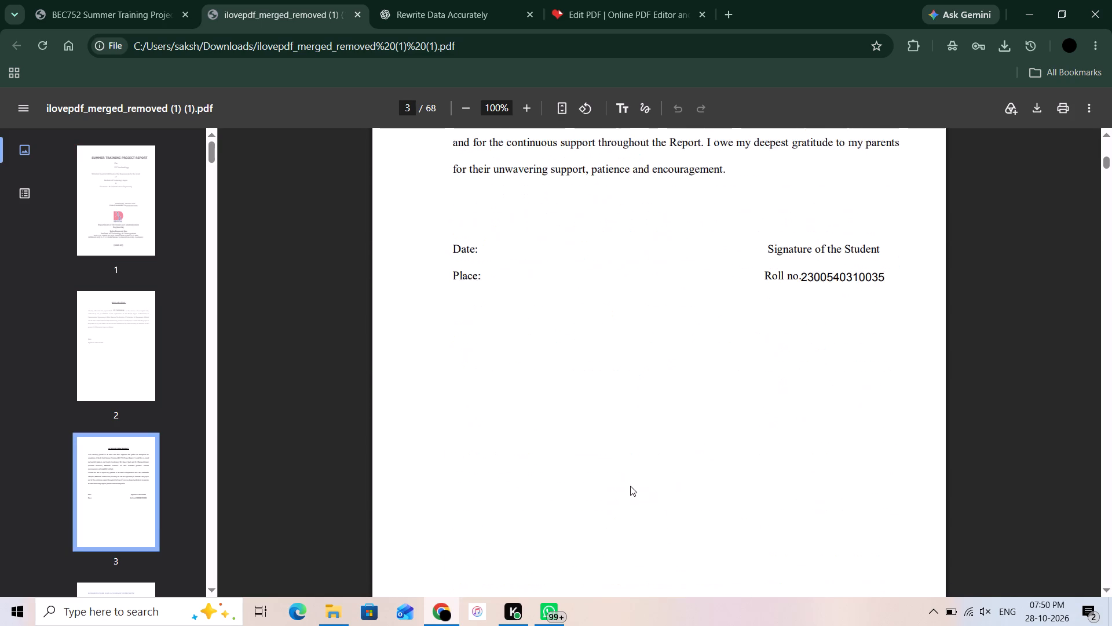
scroll(630, 486, down, 9)
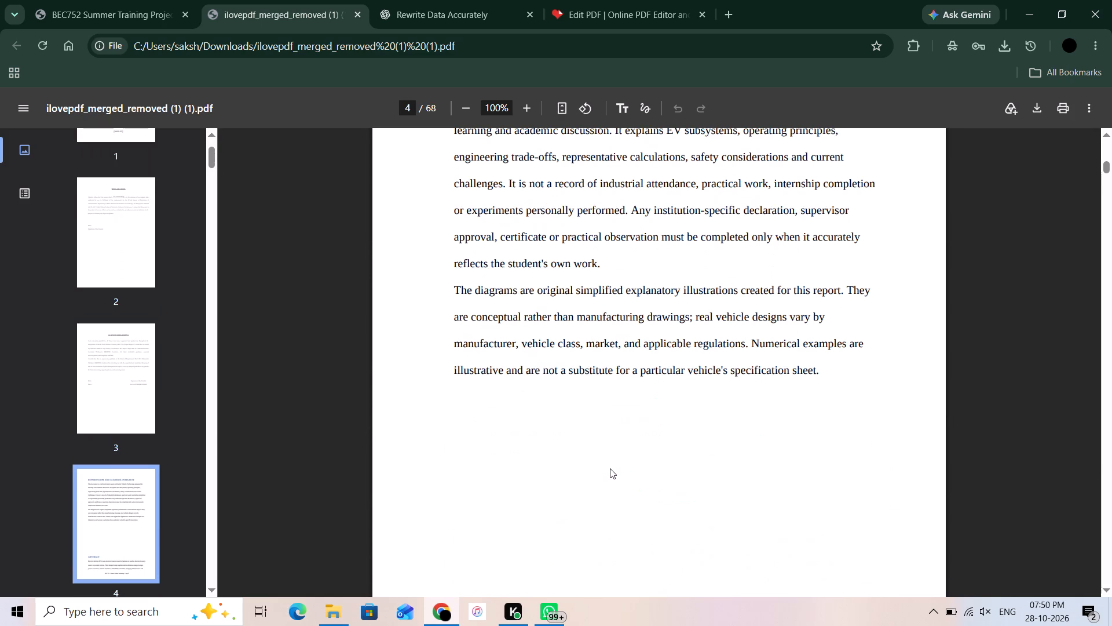
scroll(610, 468, down, 6)
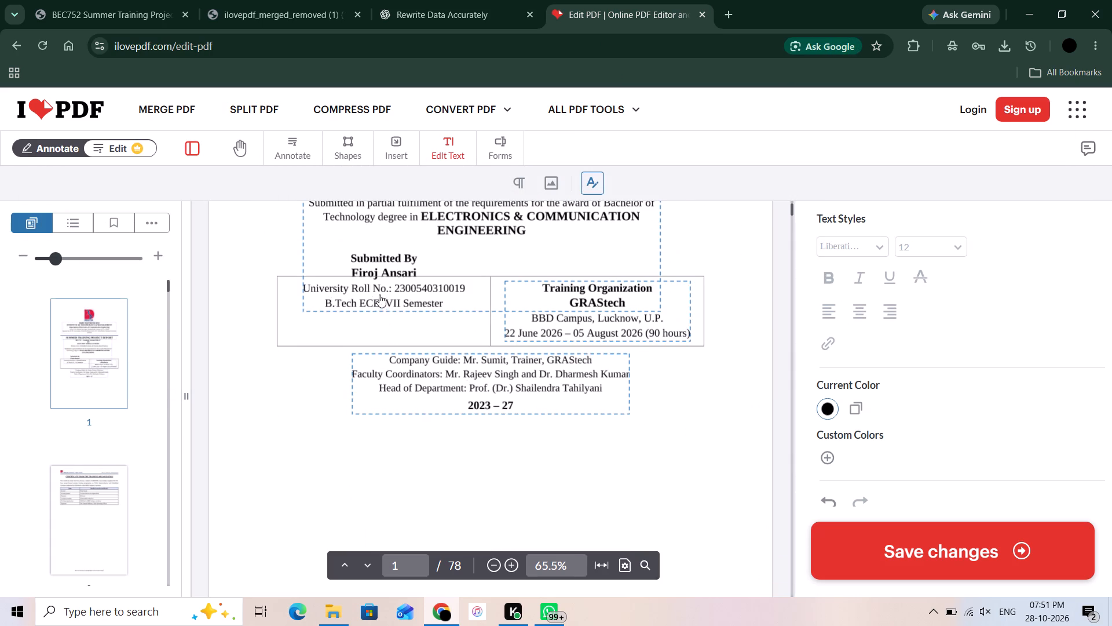
click(381, 301)
click(375, 327)
double_click(430, 297)
click(438, 297)
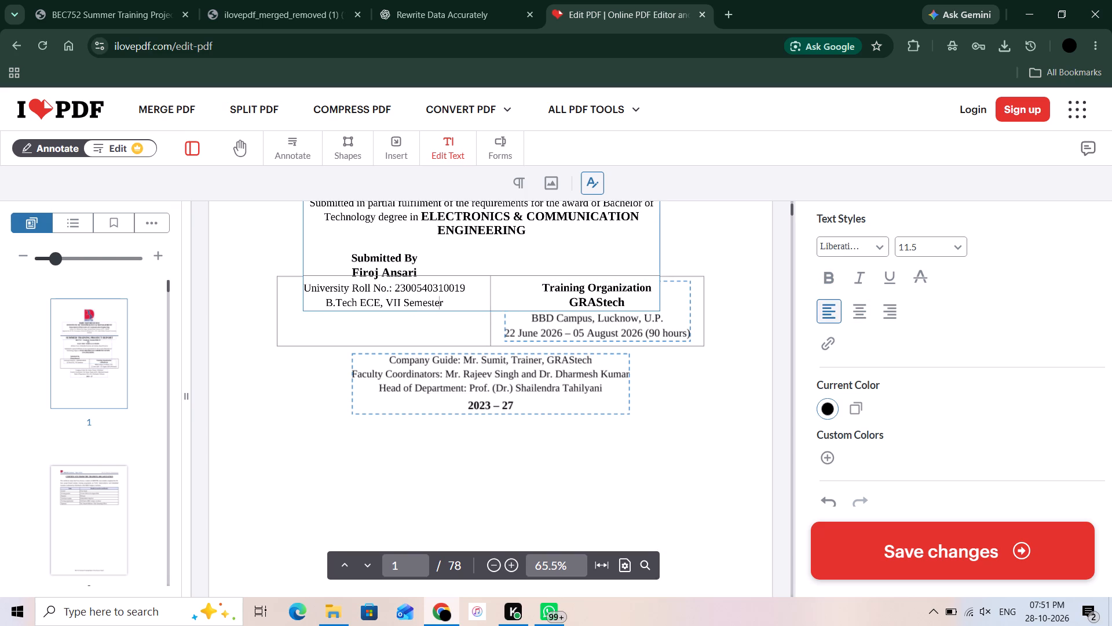
click(473, 289)
key(BackSpace)
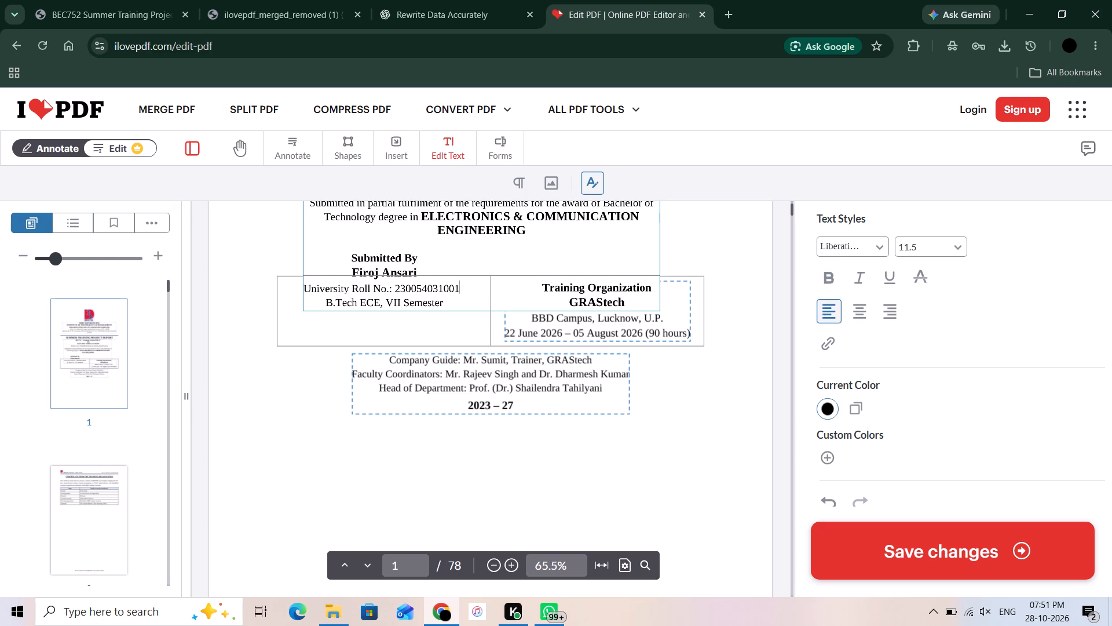
key(BackSpace)
text(35)
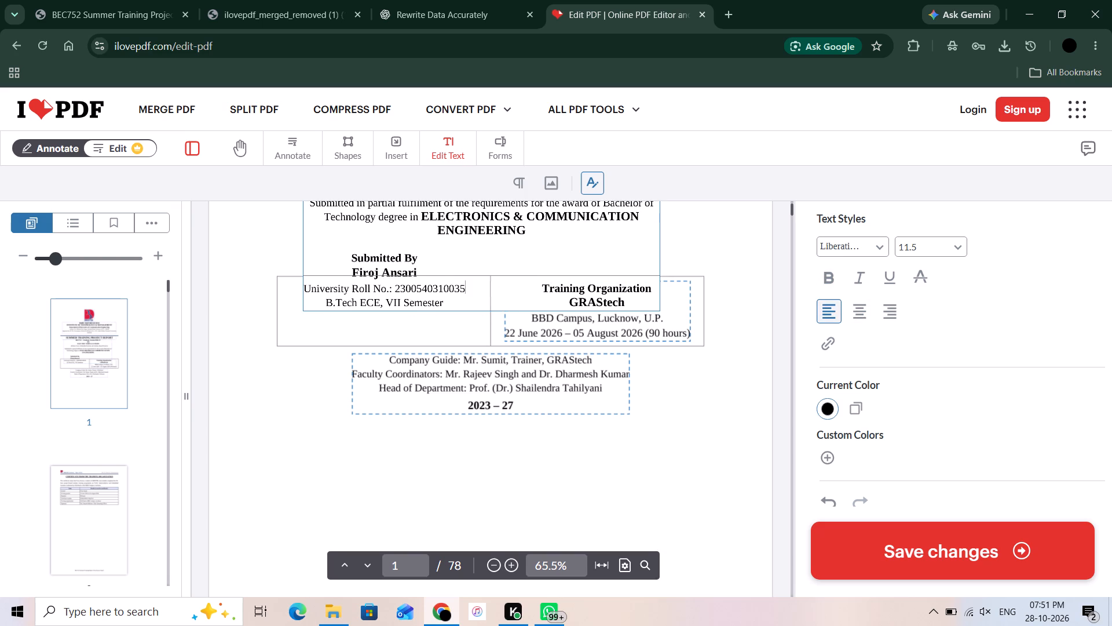
Replace the student's name beneath "Submitted By" on the cover page with the new student's full name.
click(417, 276)
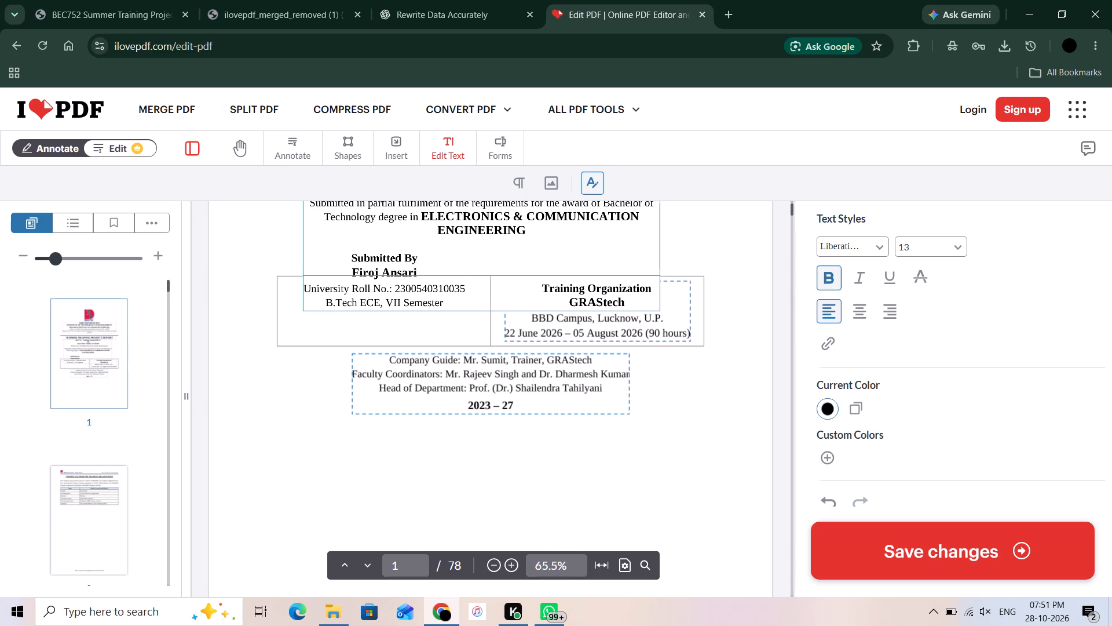
key(BackSpace)
key(BackSpace)
key(BackSpace)
key(BackSpace)
key(BackSpace)
key(BackSpace)
key(BackSpace)
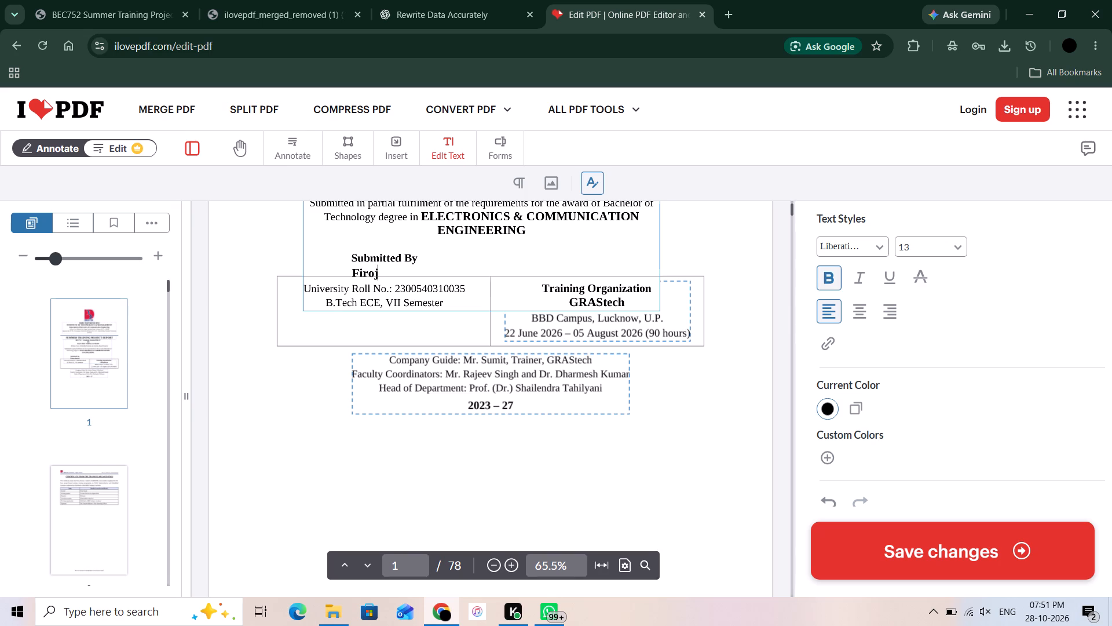
key(BackSpace)
key(BackSpace)
key(BackSpace)
key(BackSpace)
key(BackSpace)
Try to delete the organization name "GRAStech" beneath "Training Organization" in the cover page's details table.
click(621, 304)
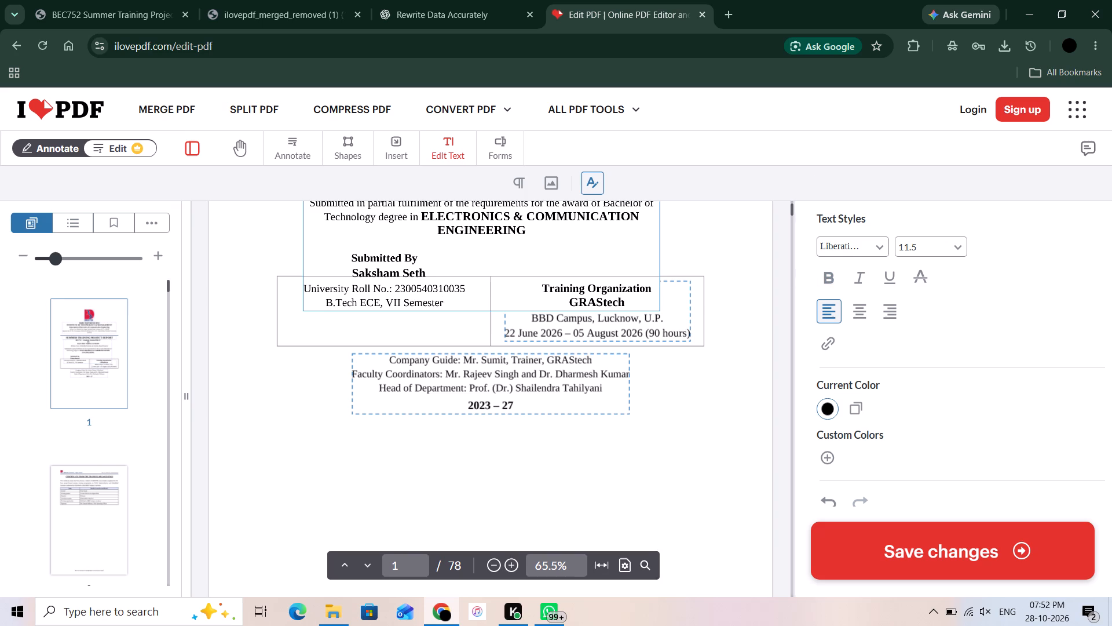
double_click(628, 303)
double_click(625, 304)
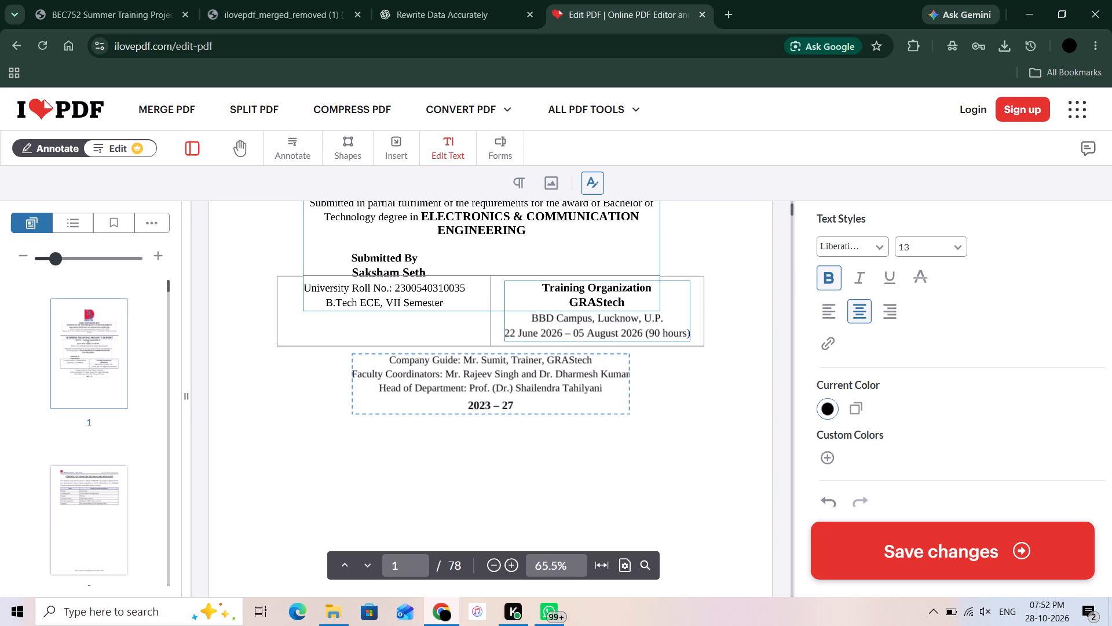
key(BackSpace)
key(BackSpace)
key(BackSpace)
key(BackSpace)
key(BackSpace)
click(625, 301)
key(BackSpace)
key(BackSpace)
key(BackSpace)
key(BackSpace)
key(BackSpace)
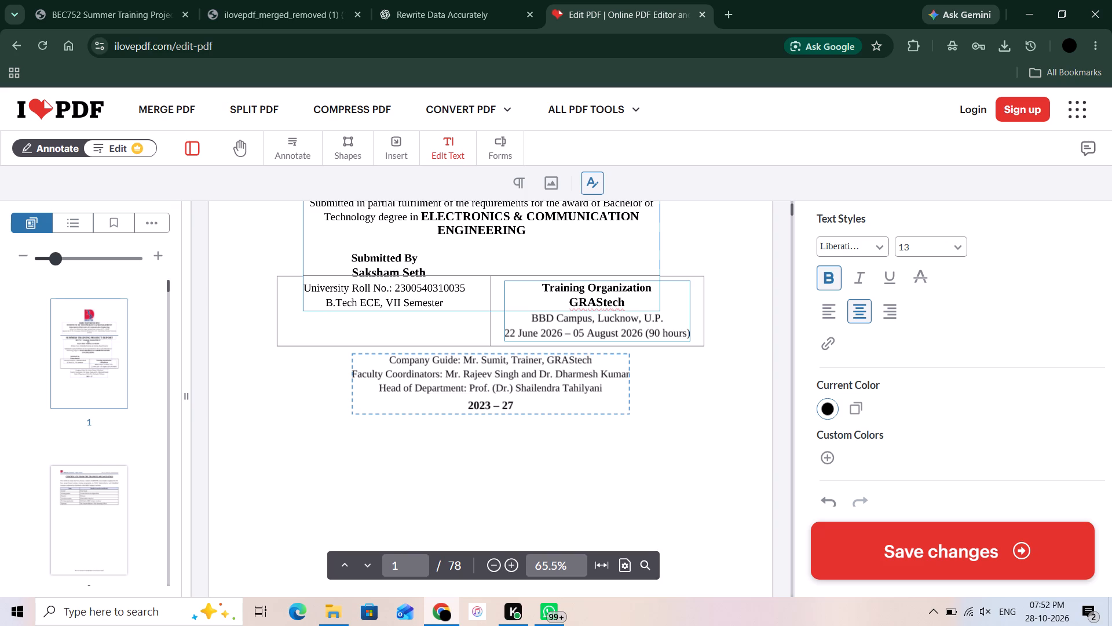
triple_click(619, 303)
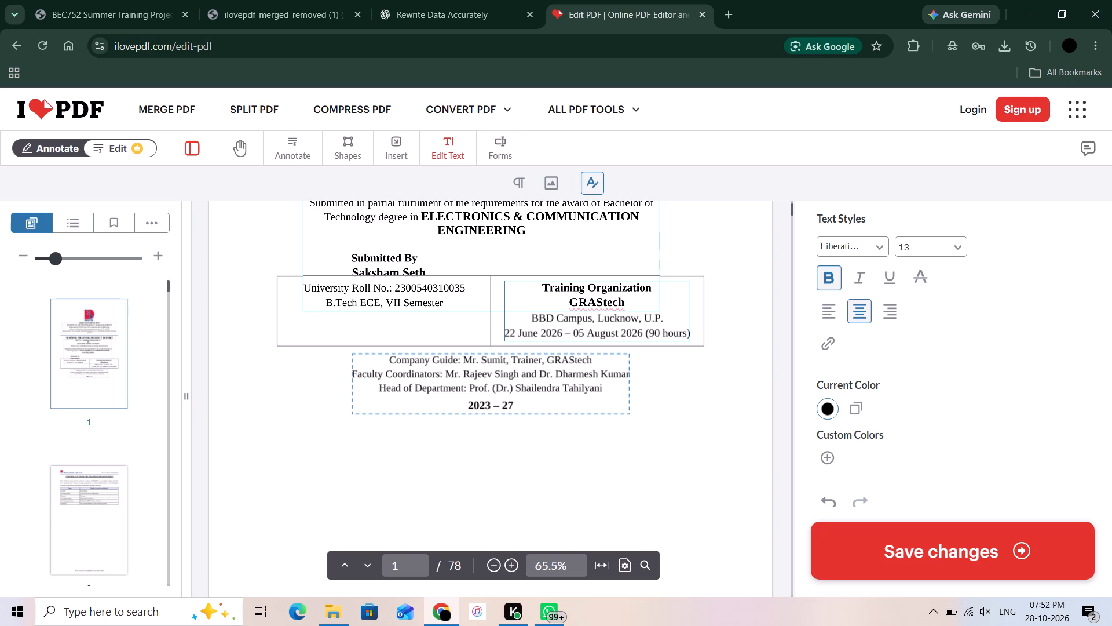
double_click(619, 303)
key(BackSpace)
key(BackSpace)
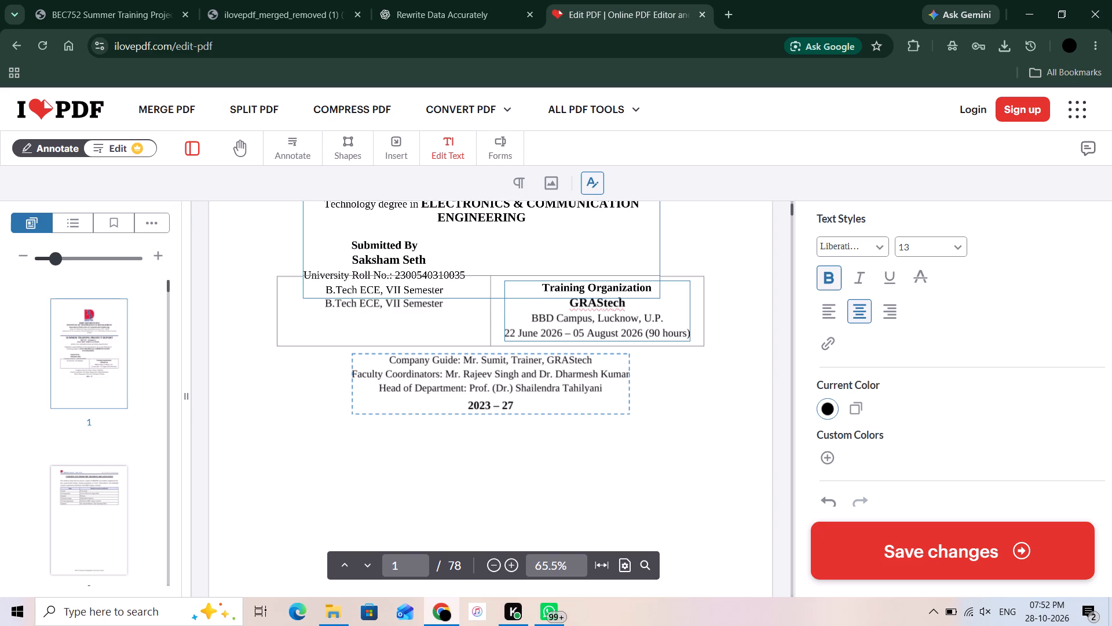
key(BackSpace)
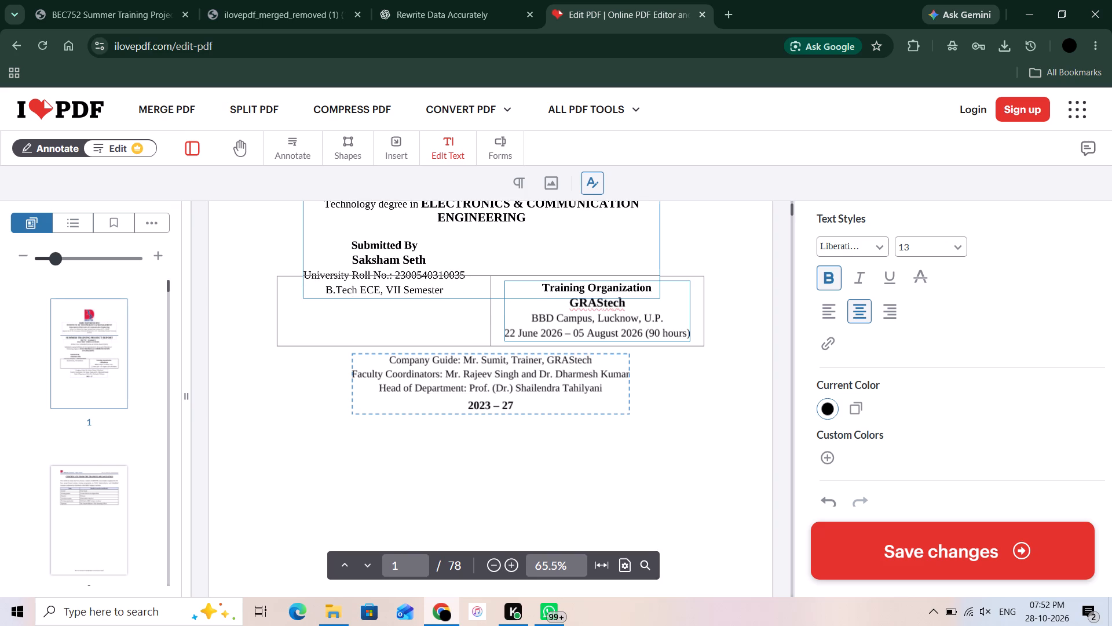
click(628, 305)
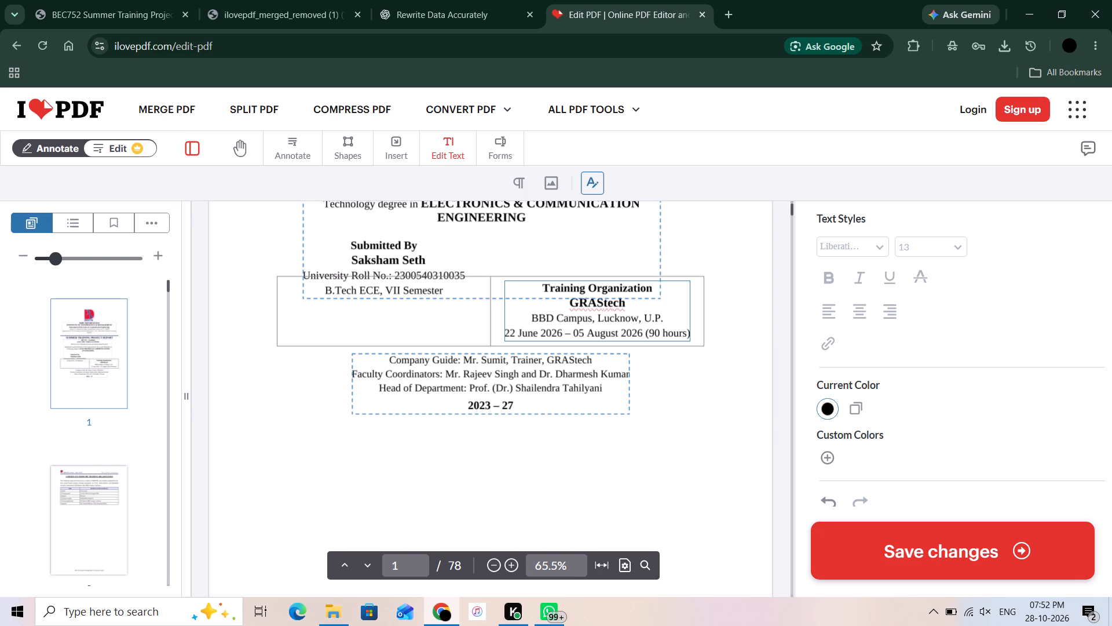
key(BackSpace)
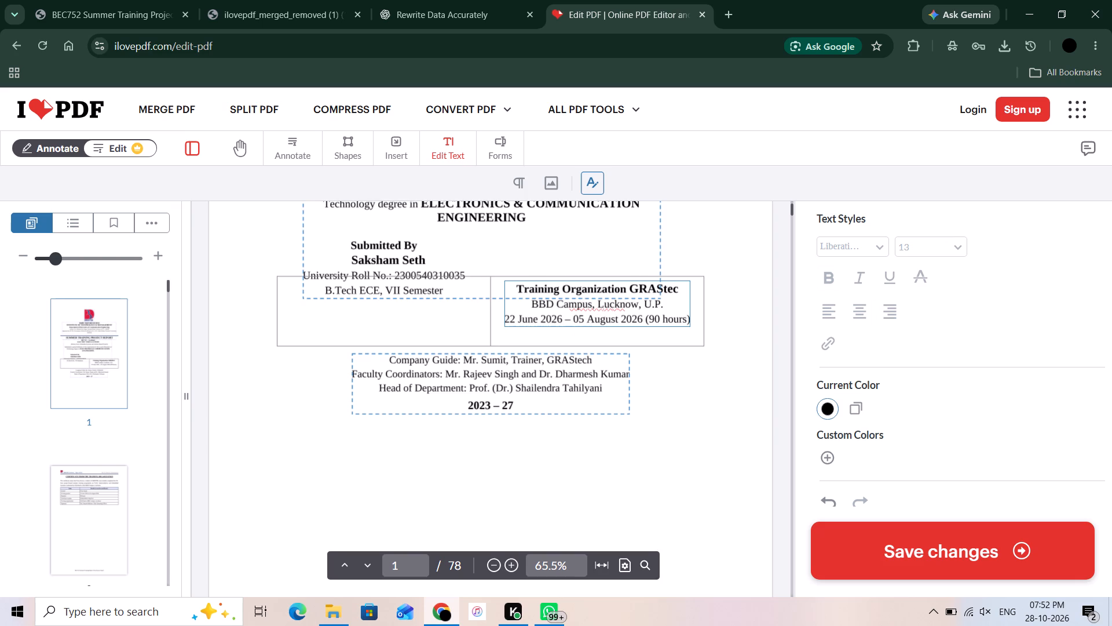
click(667, 292)
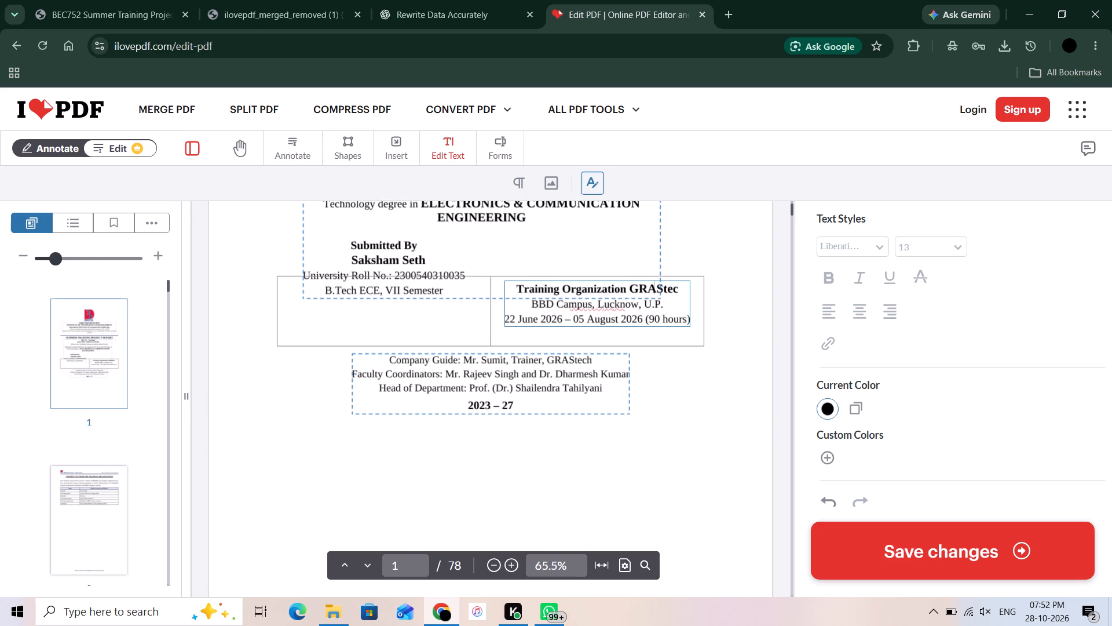
triple_click(676, 287)
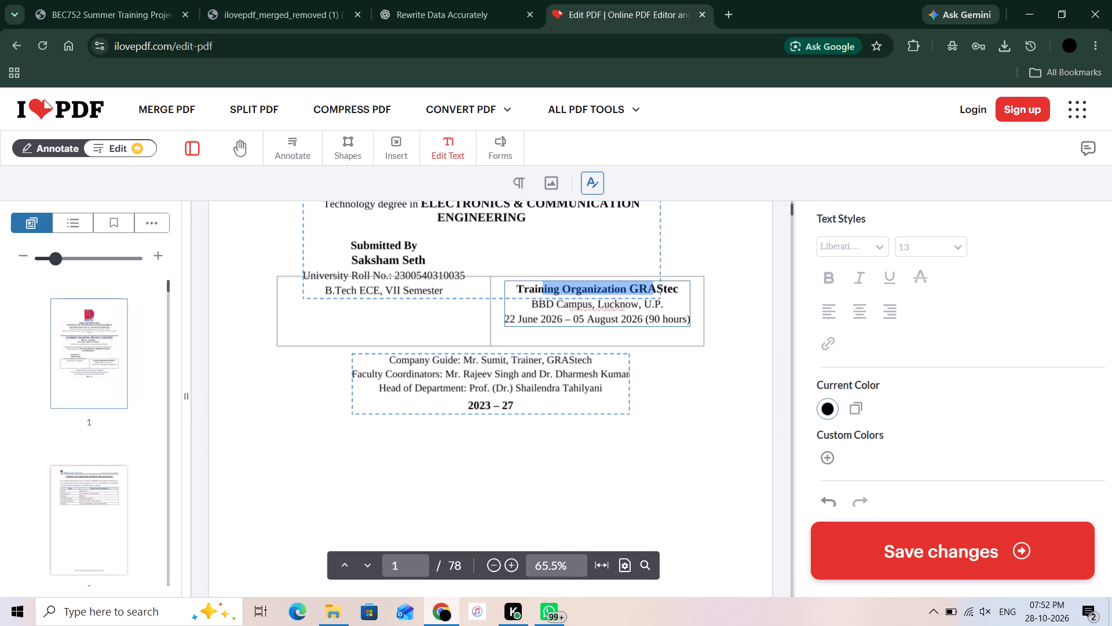
click(673, 292)
key(BackSpace)
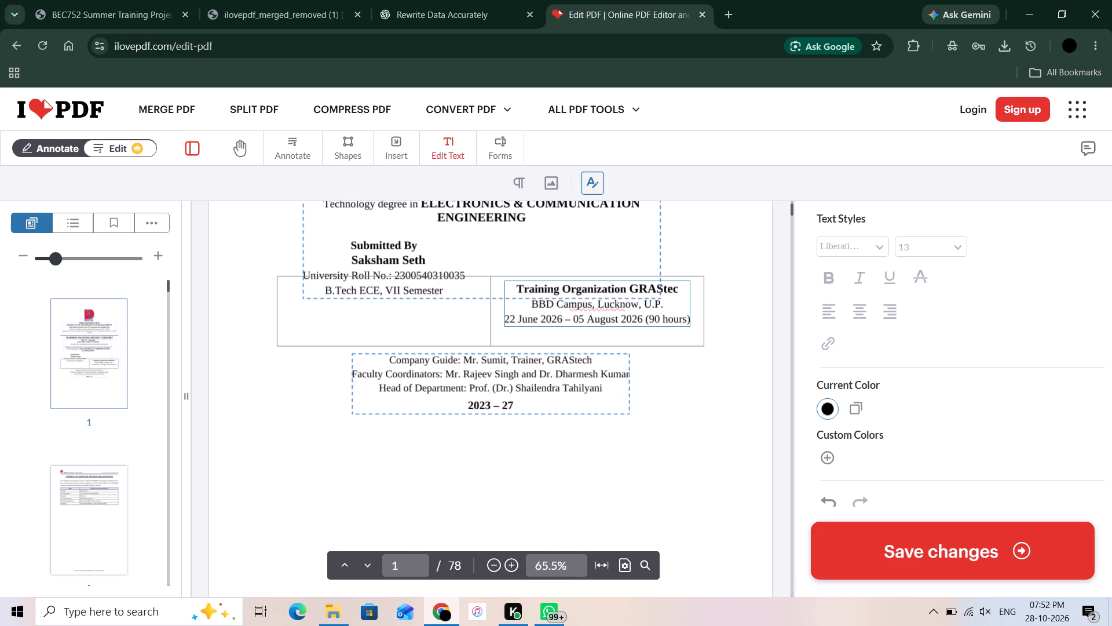
key(BackSpace)
scroll(671, 331, up, 2)
click(699, 345)
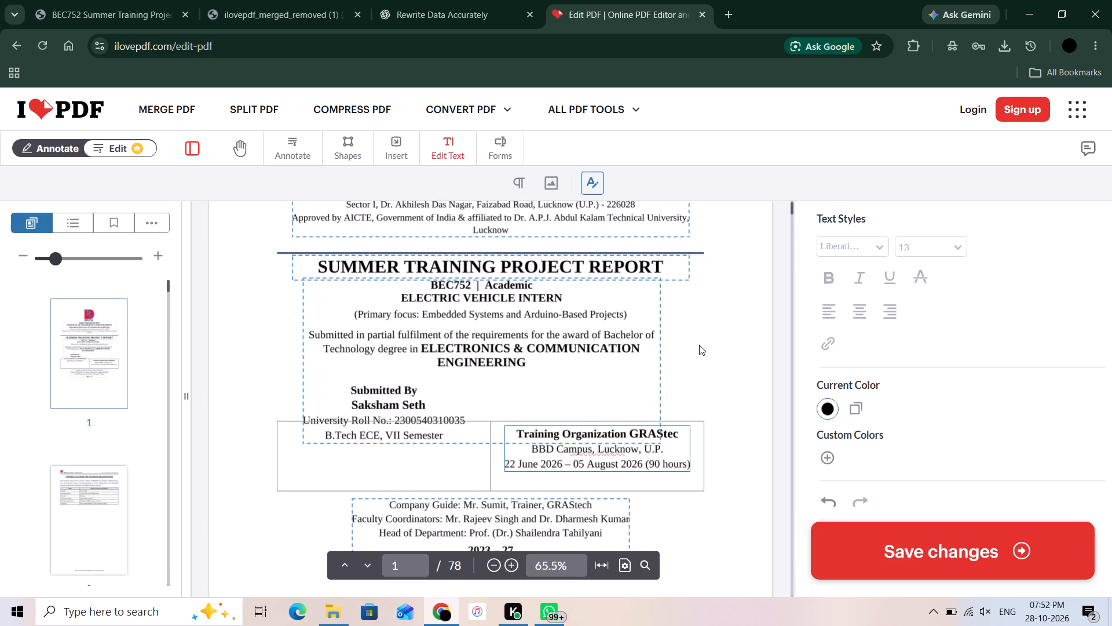
Look through the training organization certificate on page 2 and the college certificate on page 3.
scroll(725, 405, down, 7)
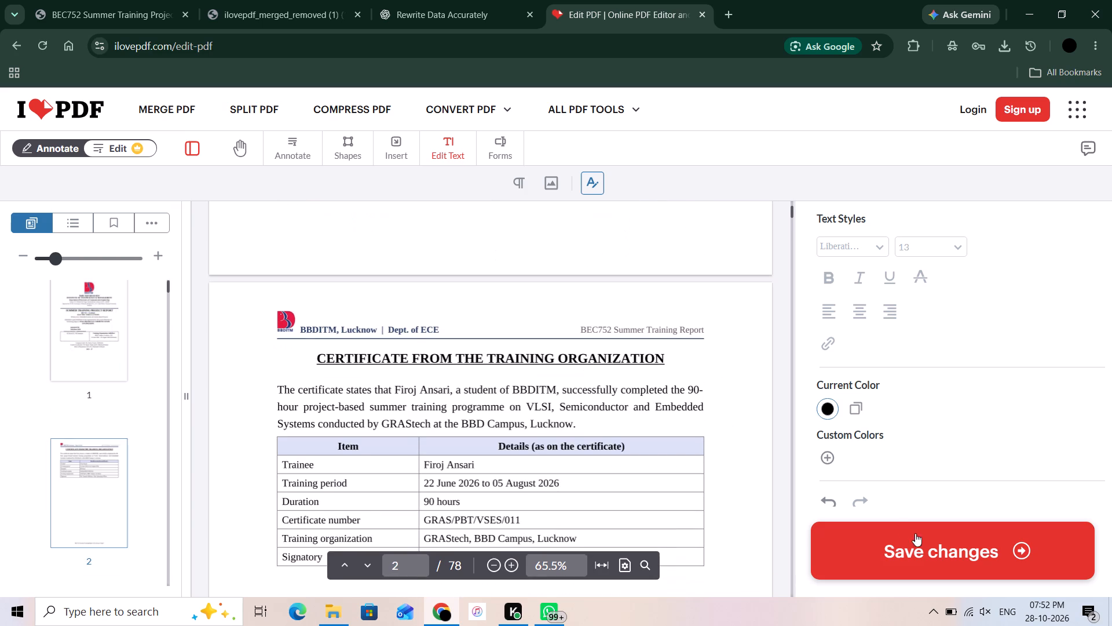
scroll(690, 458, down, 2)
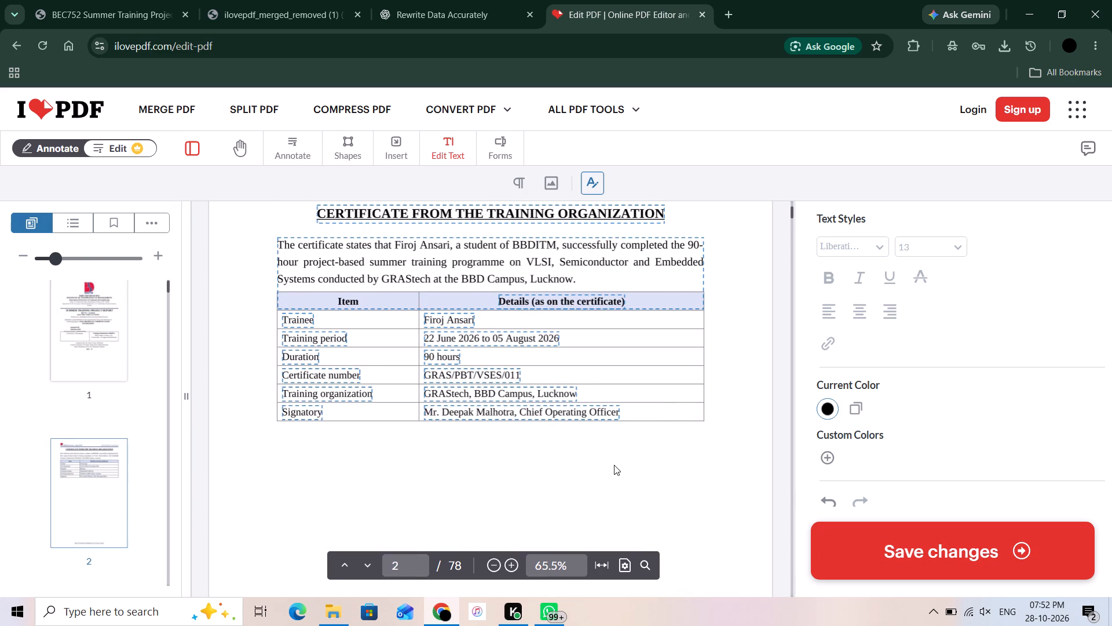
scroll(542, 414, up, 2)
scroll(542, 414, down, 1)
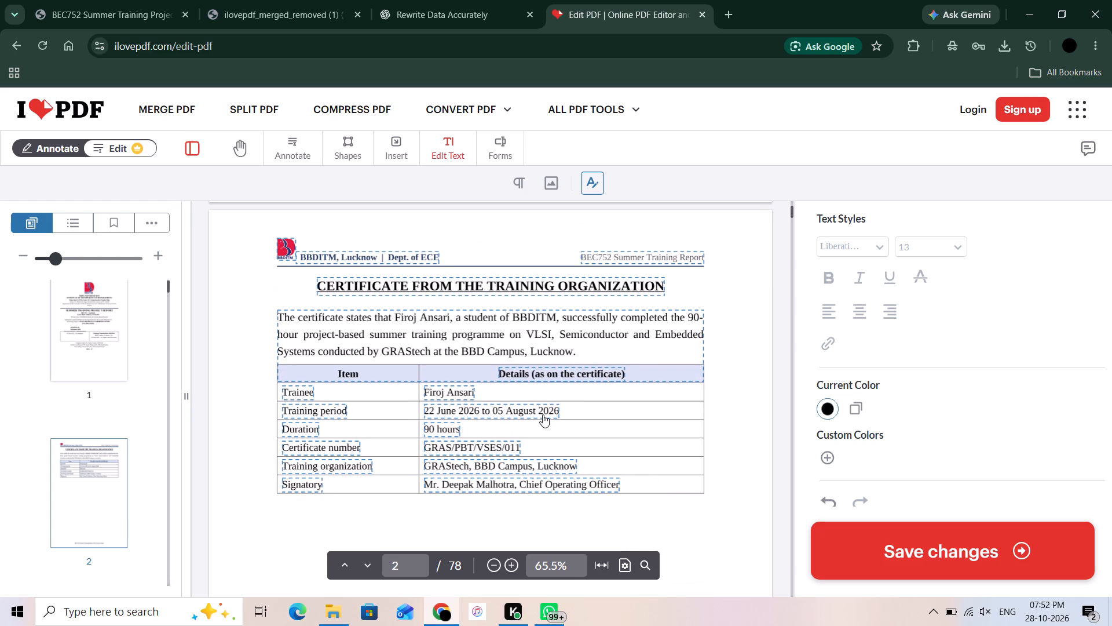
scroll(543, 414, down, 4)
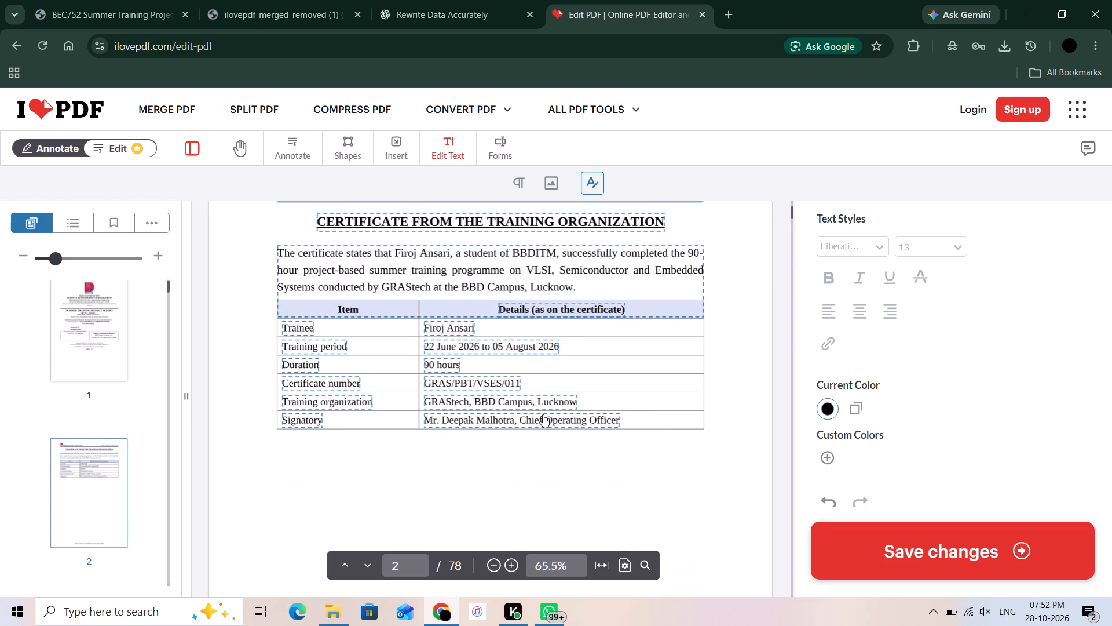
scroll(543, 414, down, 8)
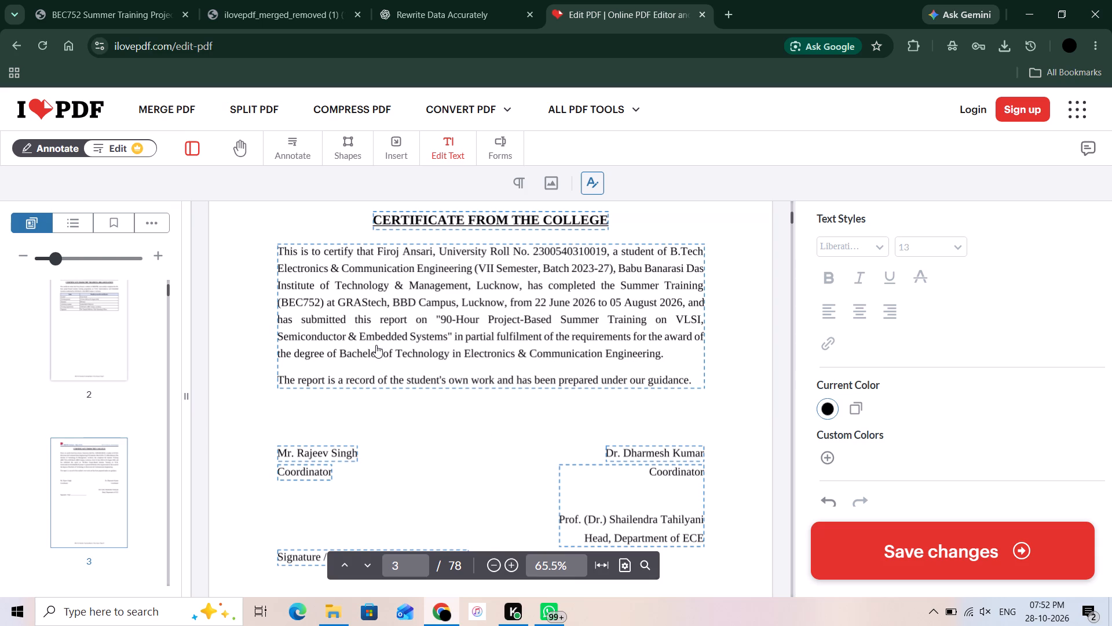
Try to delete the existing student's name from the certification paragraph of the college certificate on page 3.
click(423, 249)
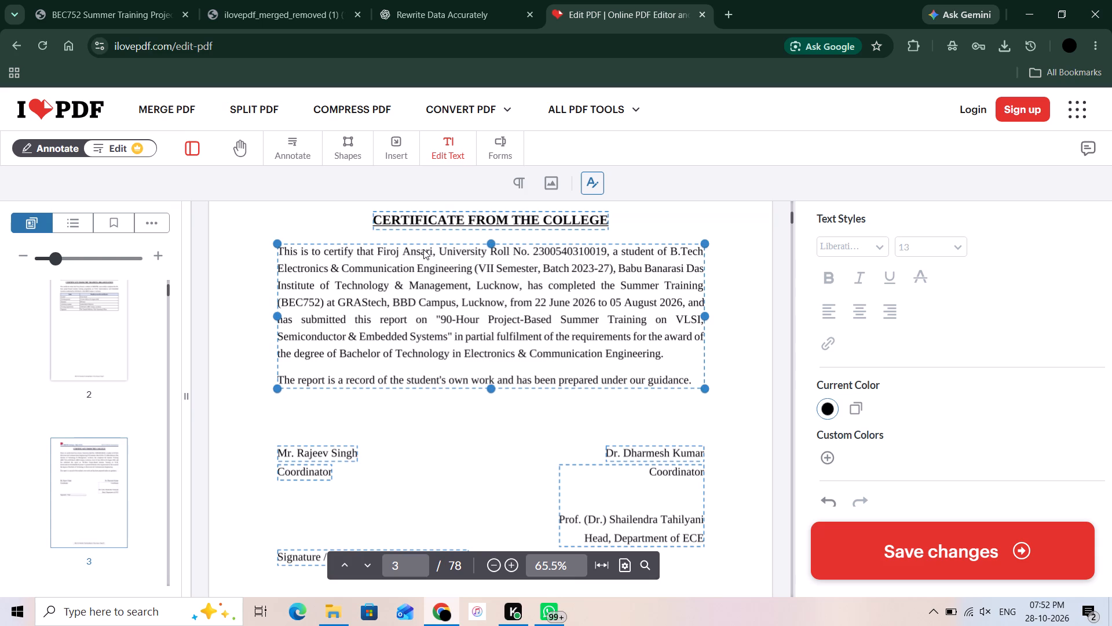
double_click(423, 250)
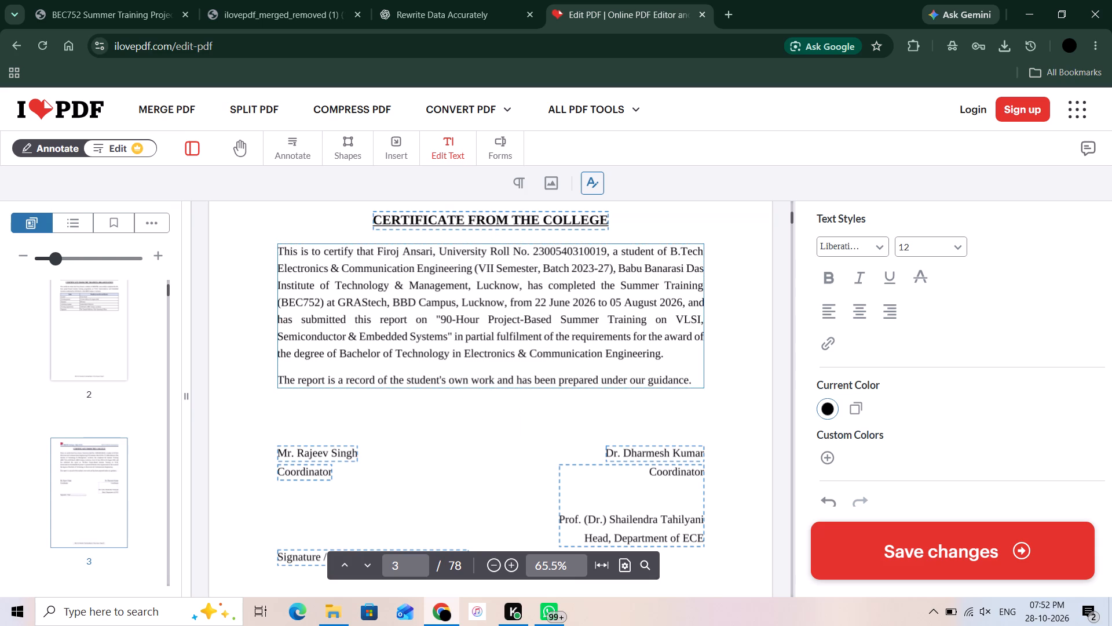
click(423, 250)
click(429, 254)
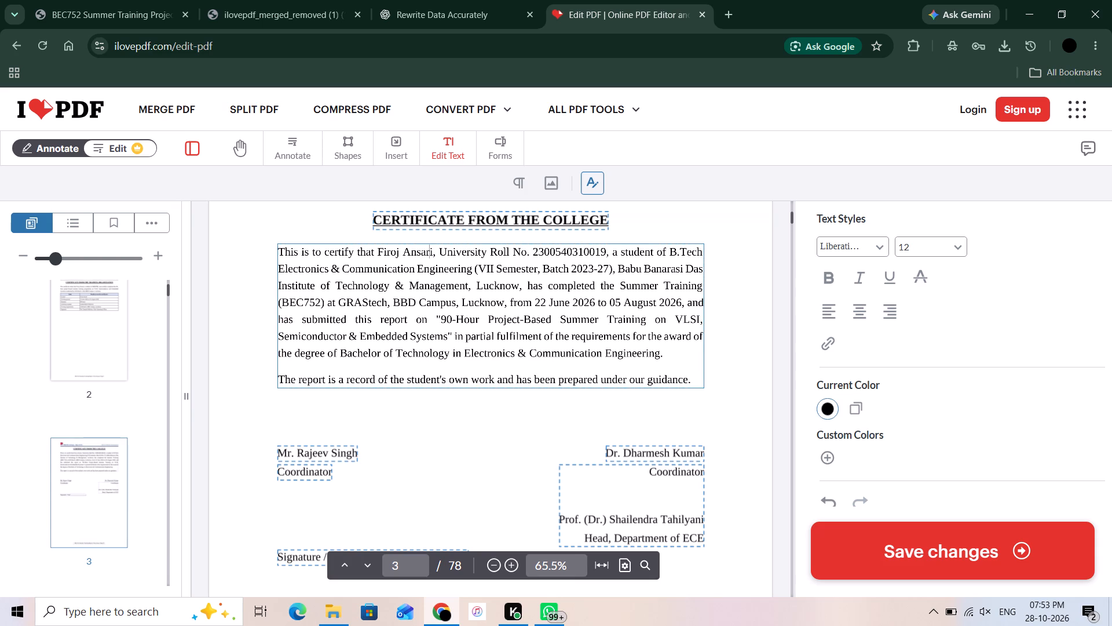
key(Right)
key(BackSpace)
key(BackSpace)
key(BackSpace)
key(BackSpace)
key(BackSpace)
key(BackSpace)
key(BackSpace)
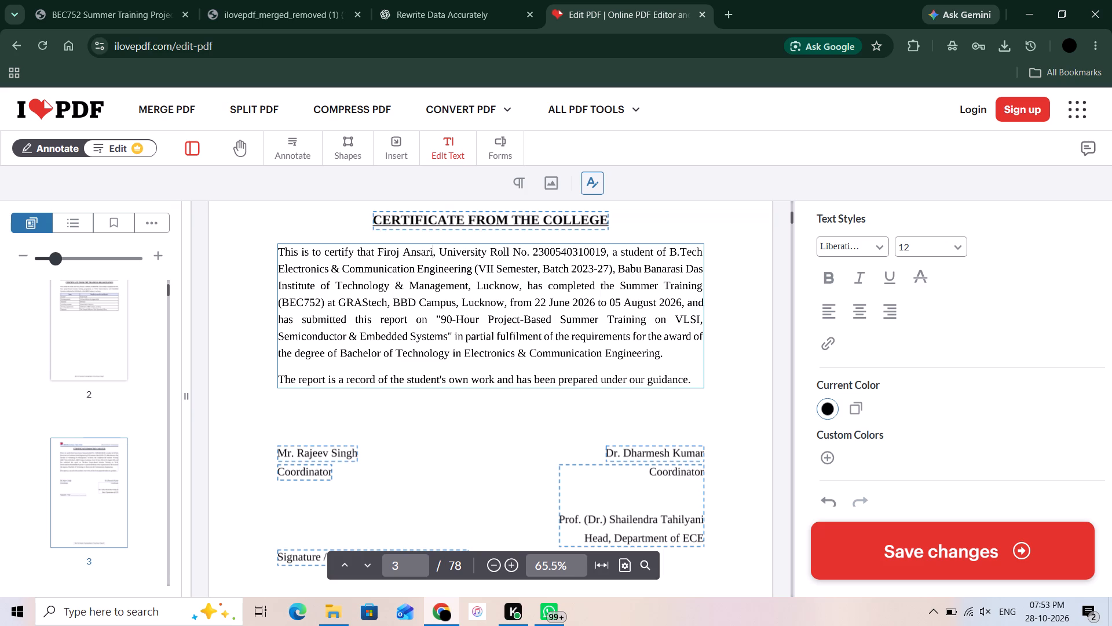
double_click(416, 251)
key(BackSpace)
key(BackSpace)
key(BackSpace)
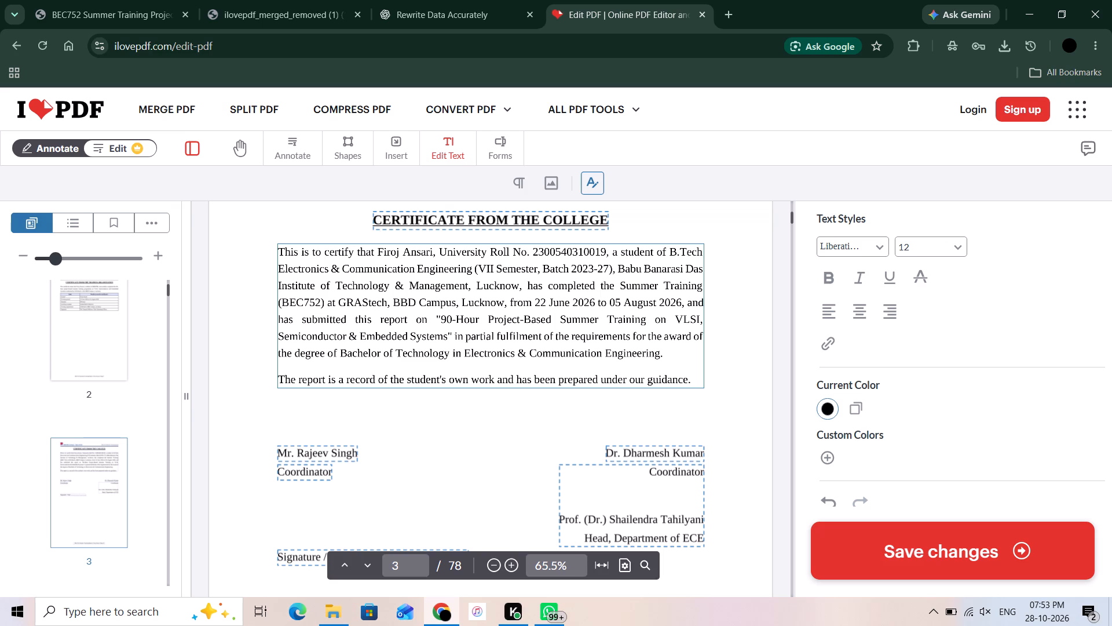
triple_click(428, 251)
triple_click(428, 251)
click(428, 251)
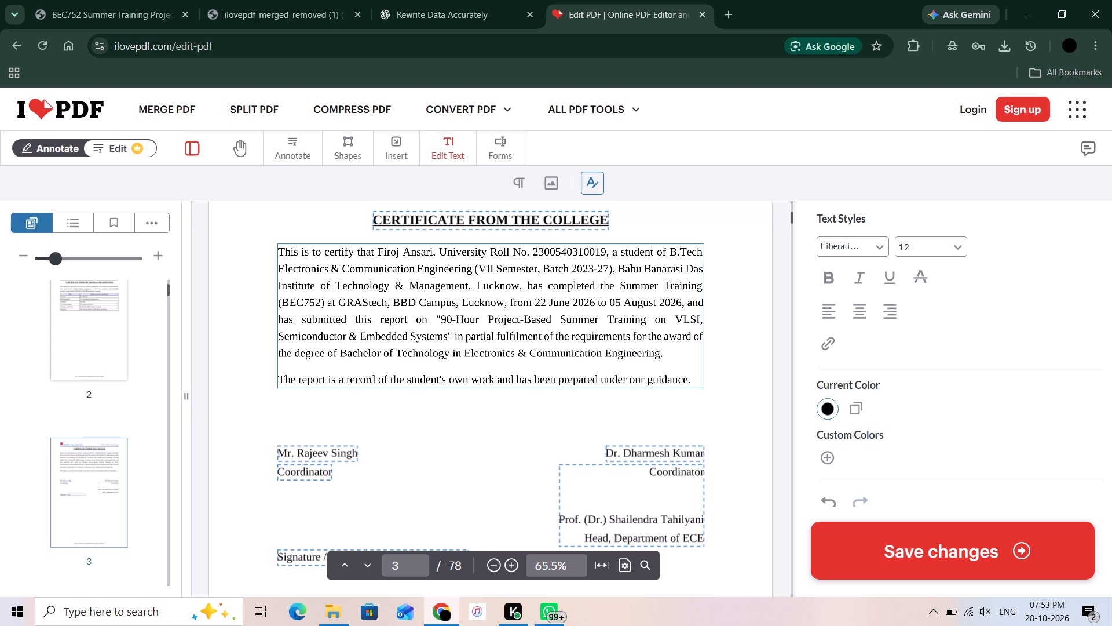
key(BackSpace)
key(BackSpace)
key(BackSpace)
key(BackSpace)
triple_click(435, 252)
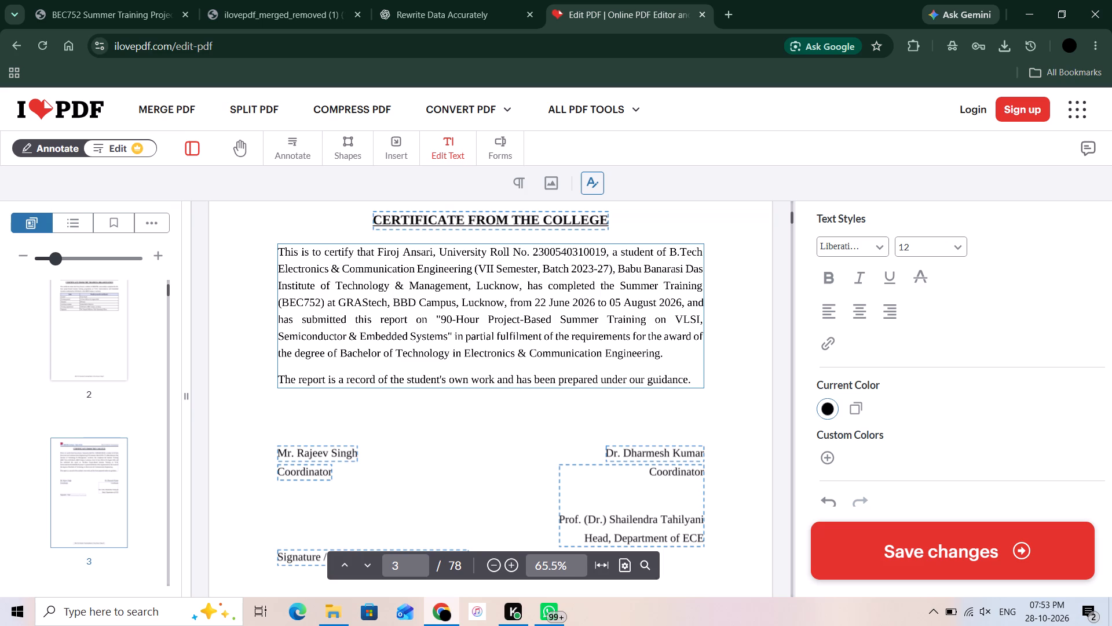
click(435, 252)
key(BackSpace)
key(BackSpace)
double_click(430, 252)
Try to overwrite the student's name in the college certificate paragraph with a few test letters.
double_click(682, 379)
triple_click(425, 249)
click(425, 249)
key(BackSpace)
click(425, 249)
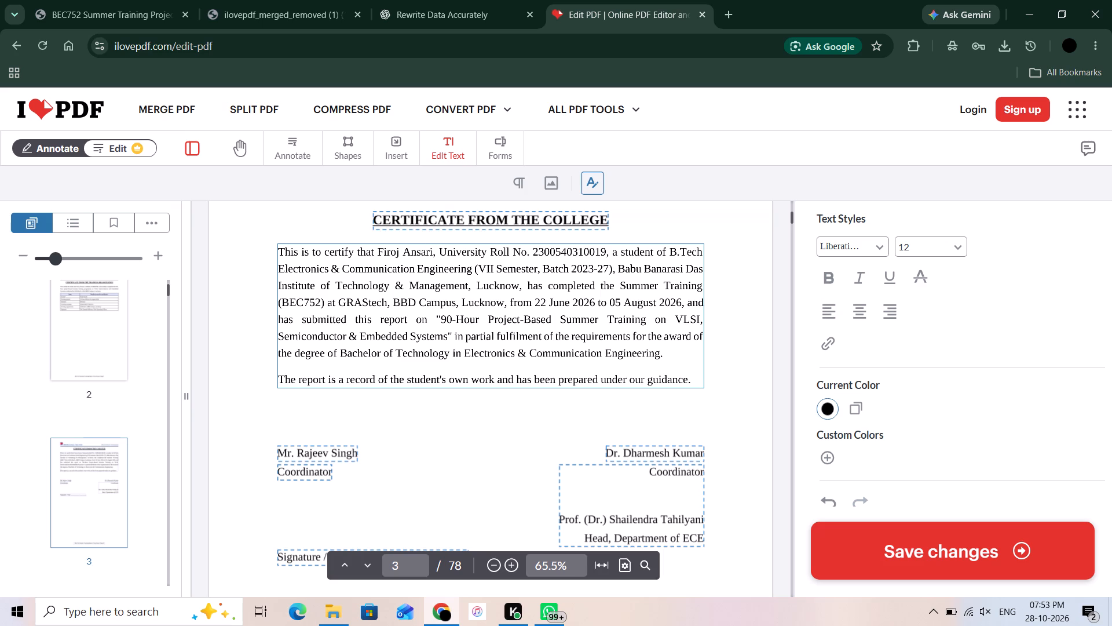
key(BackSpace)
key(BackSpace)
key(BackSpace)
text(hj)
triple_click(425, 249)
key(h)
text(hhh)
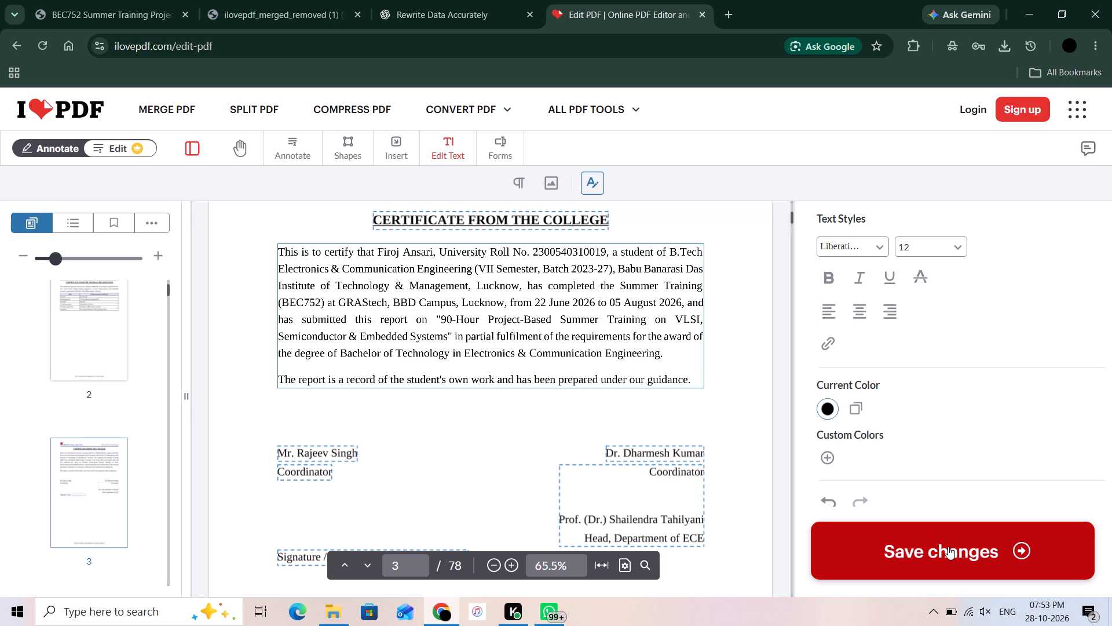
Save the changes to the edited report and download the resulting PDF.
click(948, 547)
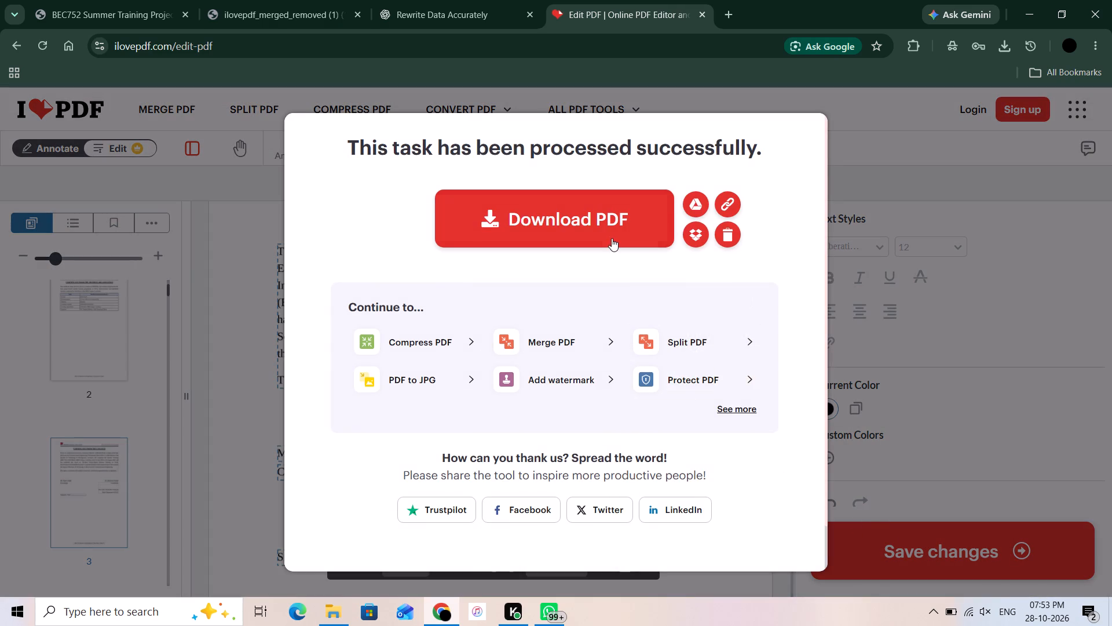
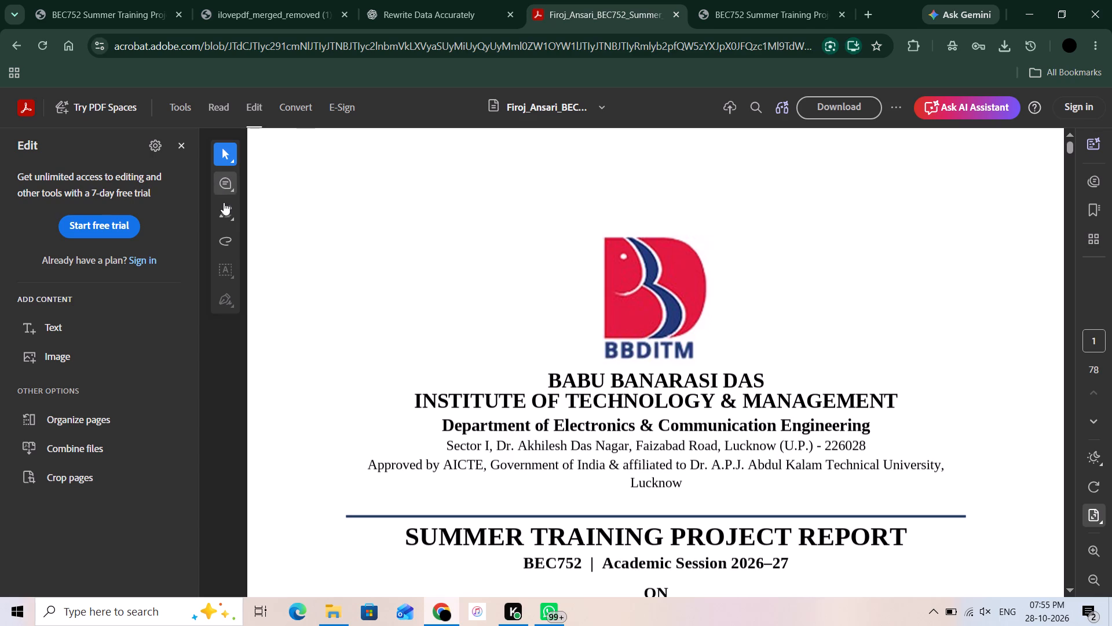
Open the student name under Submitted By on the report's cover page for text editing.
click(182, 143)
scroll(466, 386, down, 2)
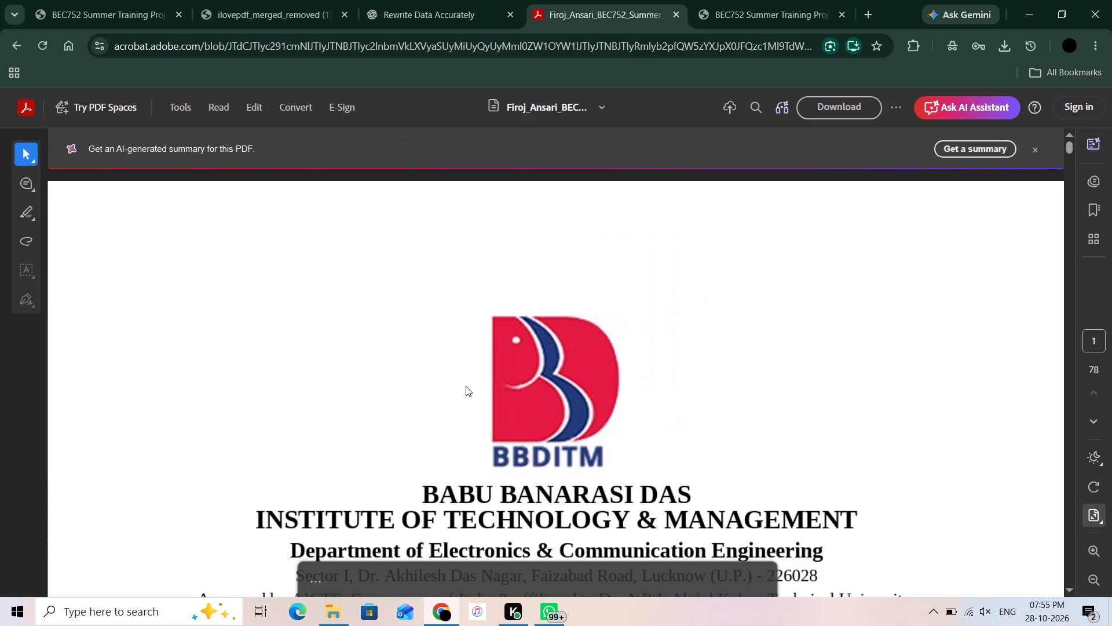
scroll(466, 386, down, 6)
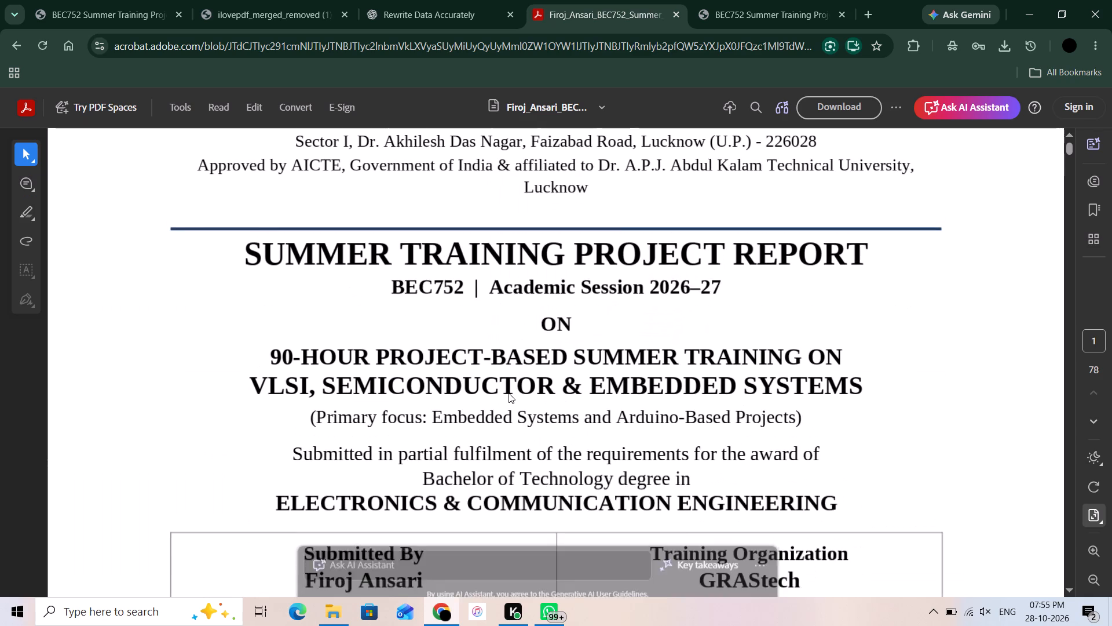
triple_click(424, 435)
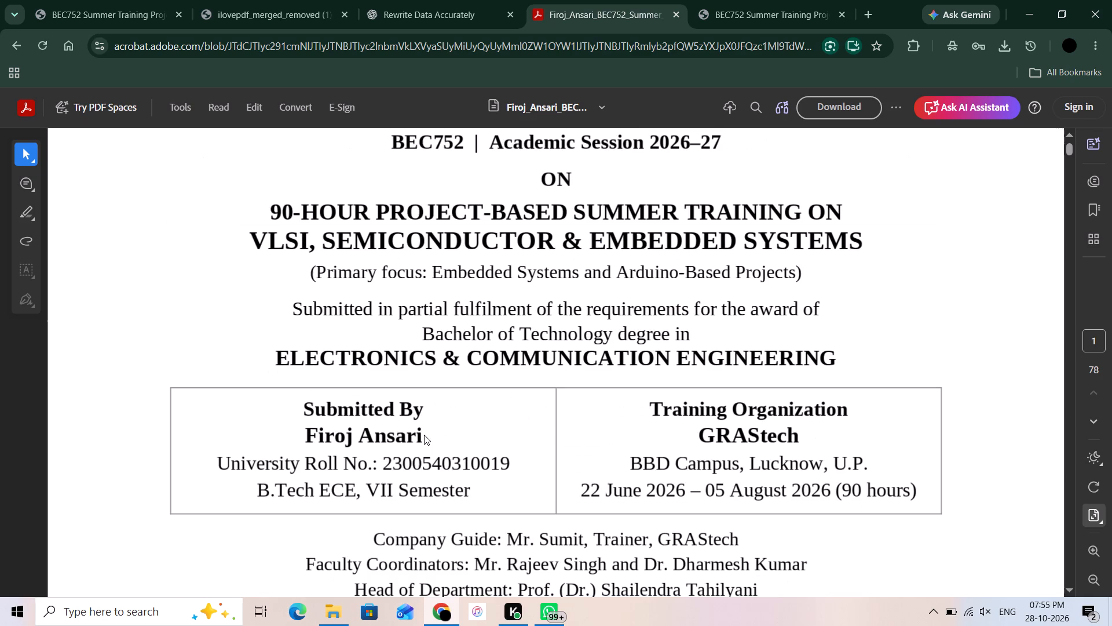
double_click(413, 435)
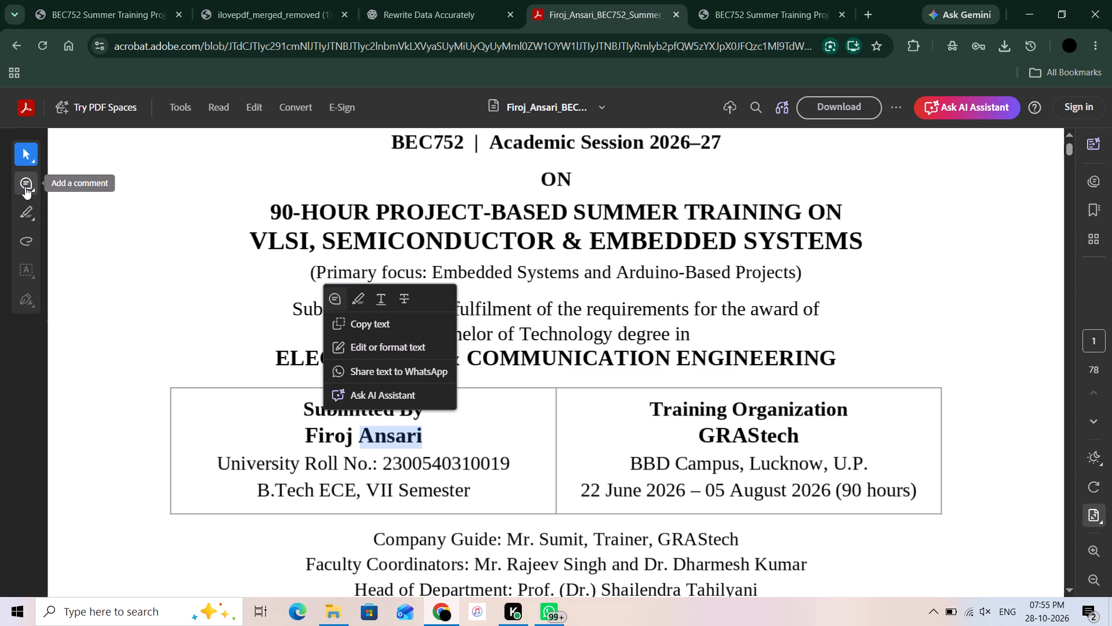
Open the cover page text in edit mode and allow Acrobat to use the computer's local fonts.
click(385, 340)
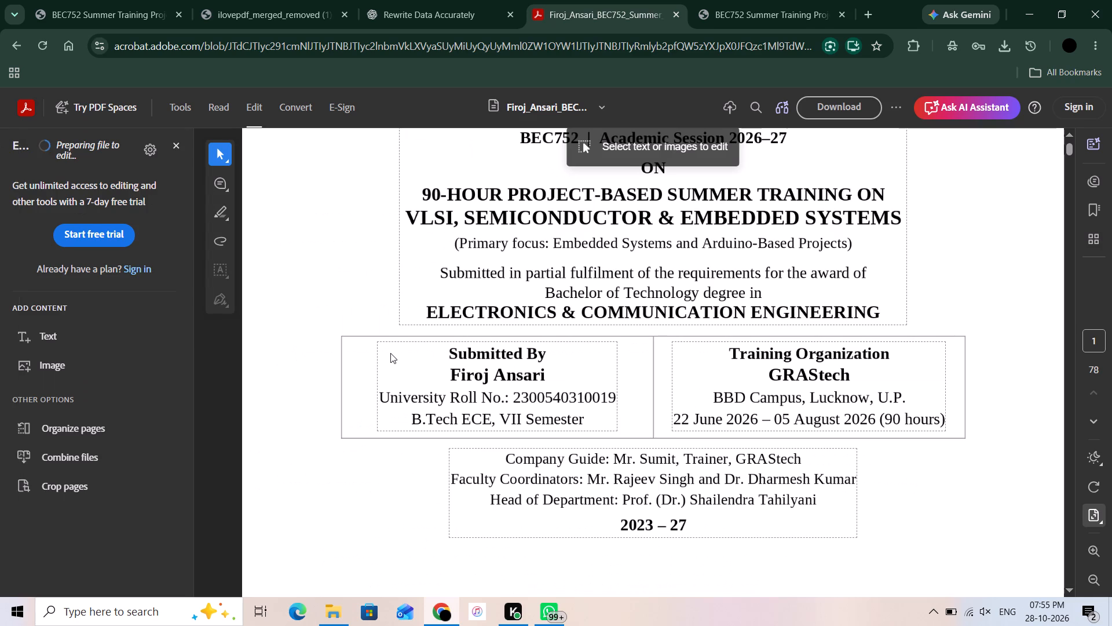
click(555, 375)
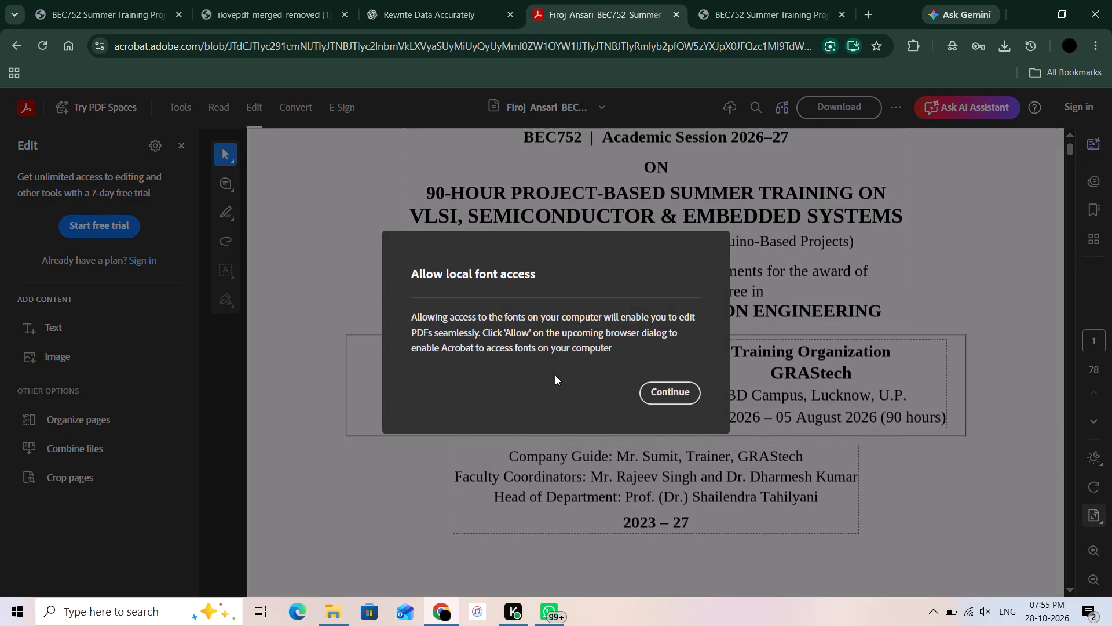
click(665, 398)
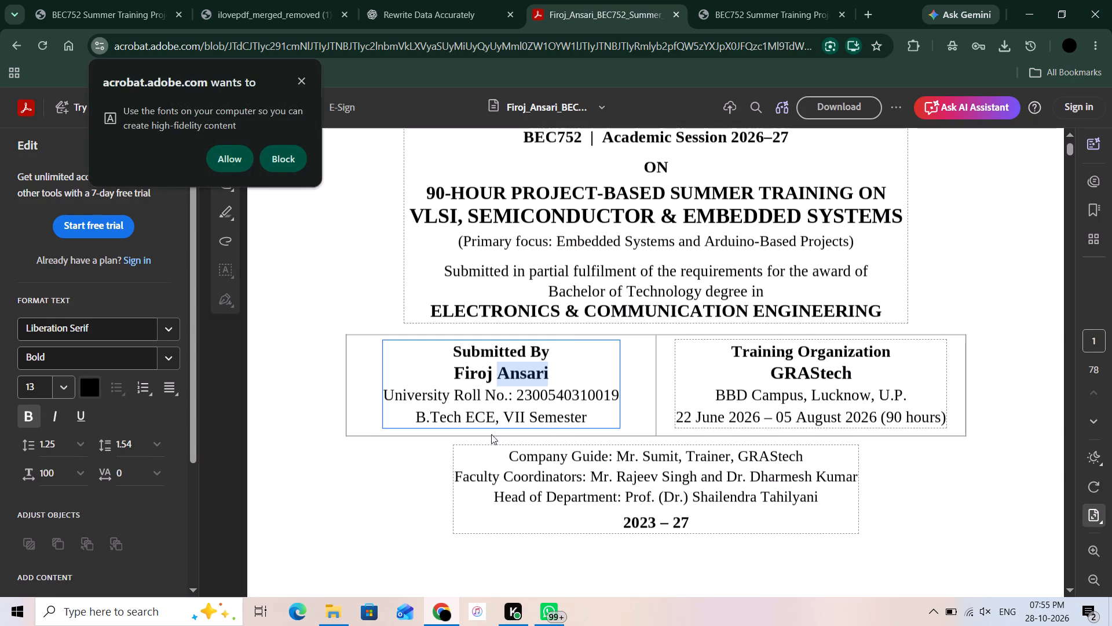
click(216, 161)
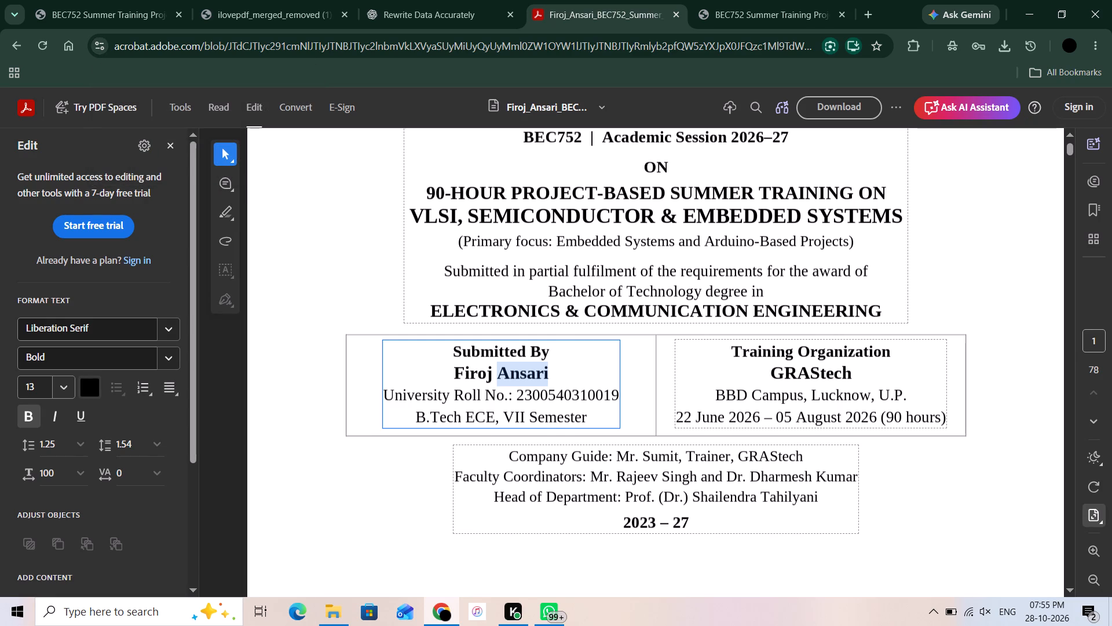
Replace the student name under Submitted By on the cover page with the new student's name.
click(562, 369)
key(BackSpace)
key(BackSpace)
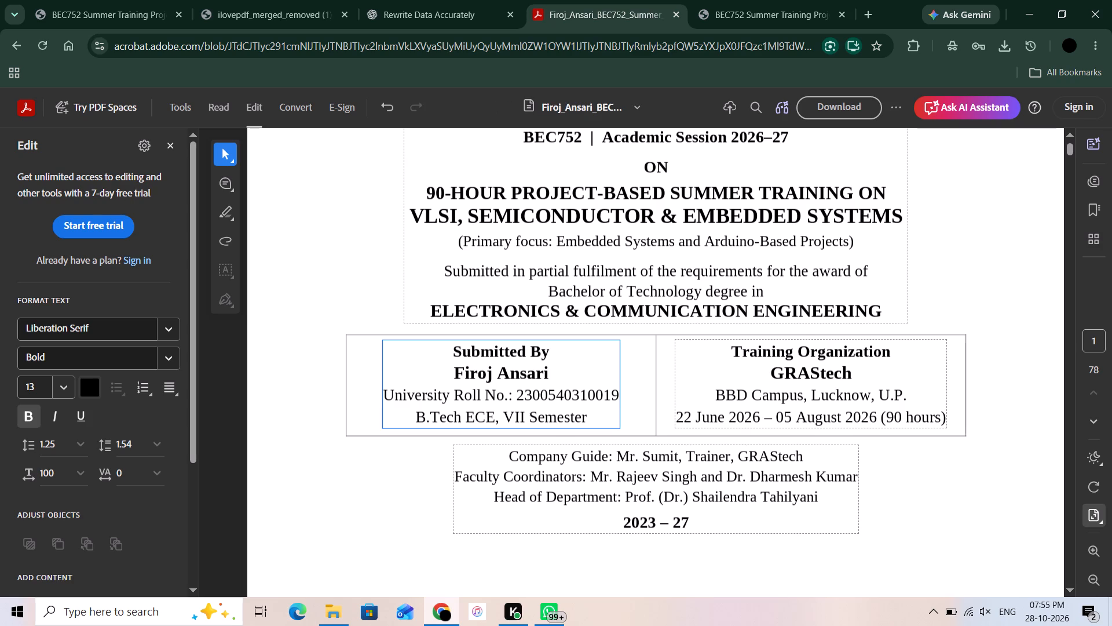
key(BackSpace)
key(BackSpace)
key(BackSpace)
key(BackSpace)
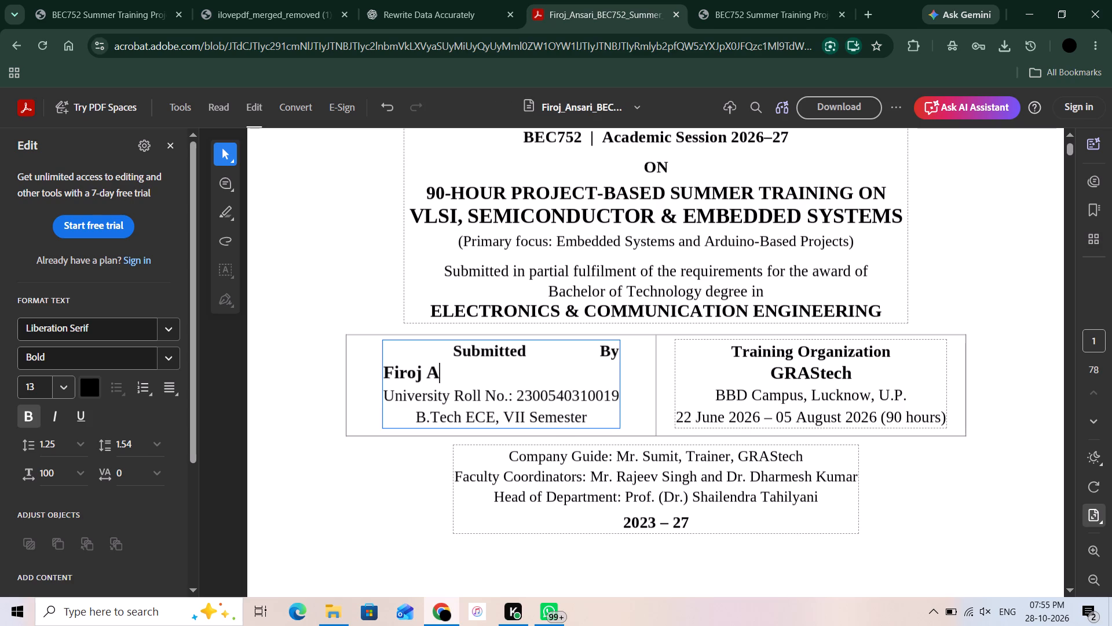
key(BackSpace)
key(BackSpace)
key(BackSpace)
key(BackSpace)
key(BackSpace)
key(BackSpace)
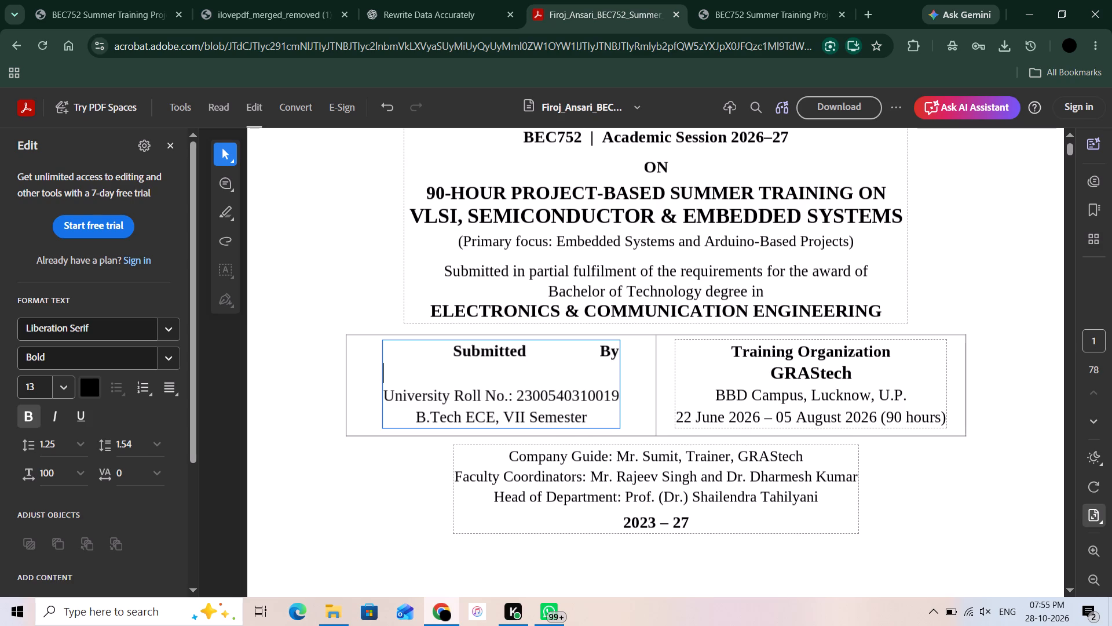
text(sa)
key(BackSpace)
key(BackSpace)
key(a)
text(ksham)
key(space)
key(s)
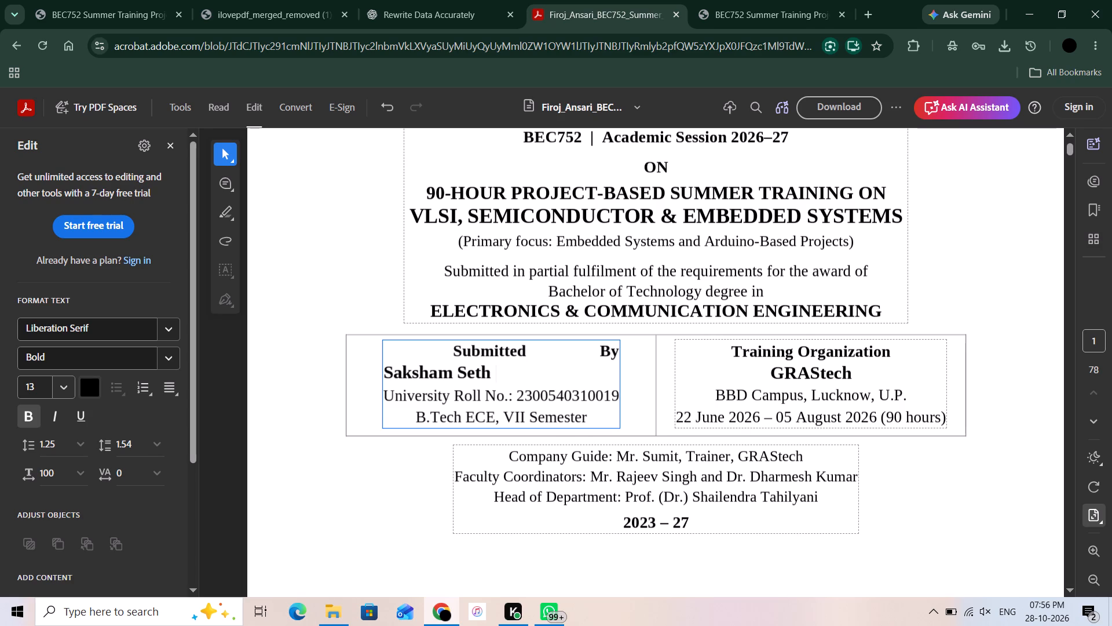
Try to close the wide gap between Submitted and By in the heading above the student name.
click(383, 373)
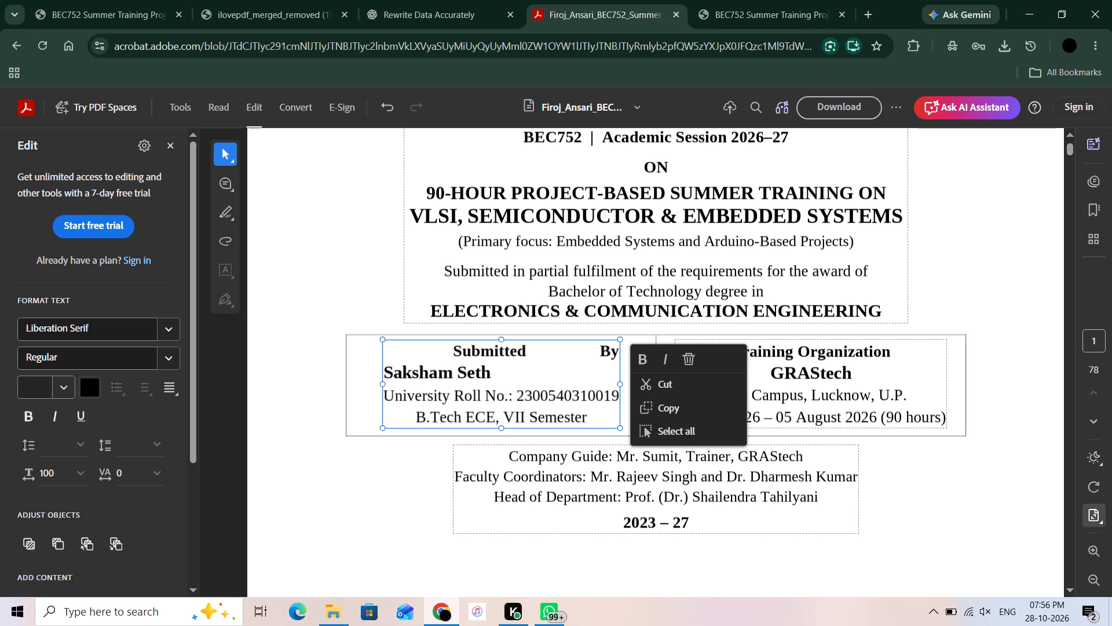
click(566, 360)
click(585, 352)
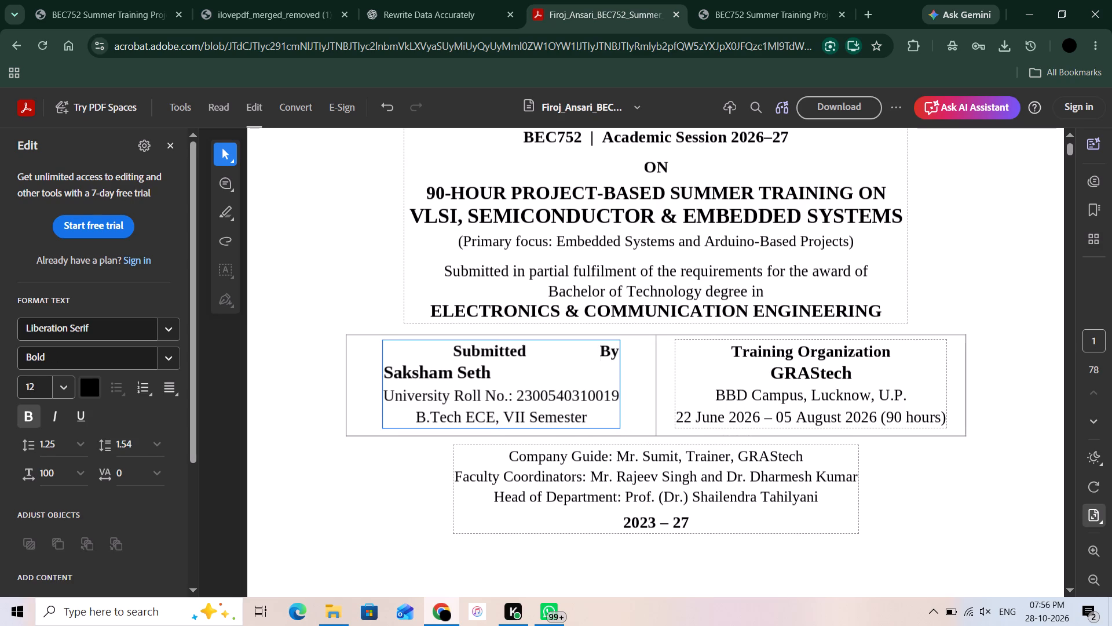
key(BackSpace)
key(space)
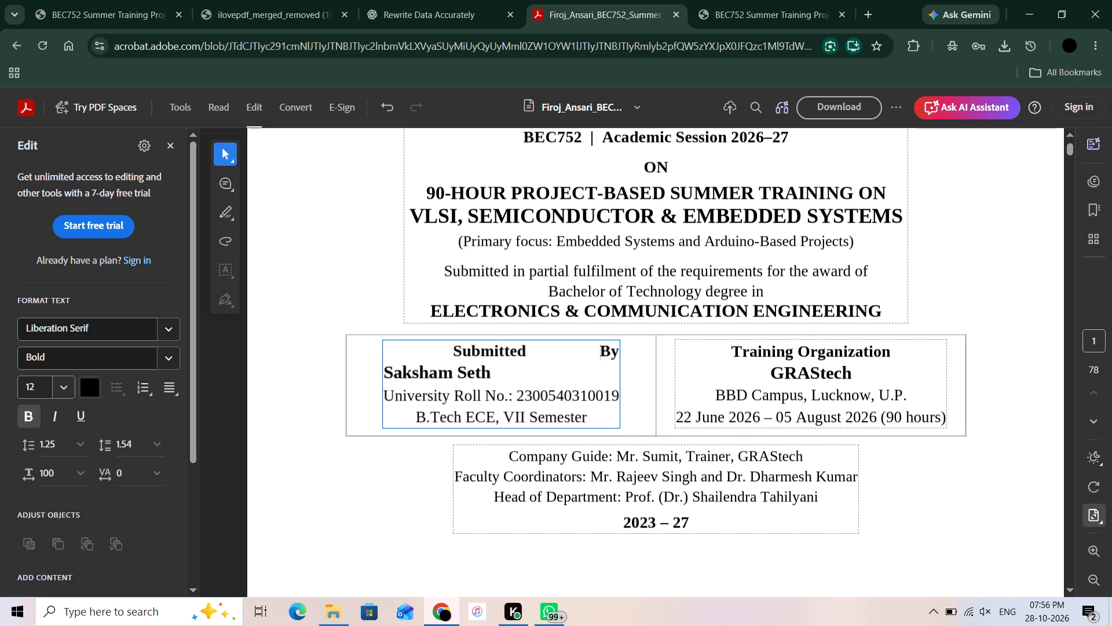
Indent the new student name with ten leading spaces to move it toward the centre of its cell.
click(442, 377)
key(Left)
key(Left)
key(Left)
key(Left)
key(Left)
key(Left)
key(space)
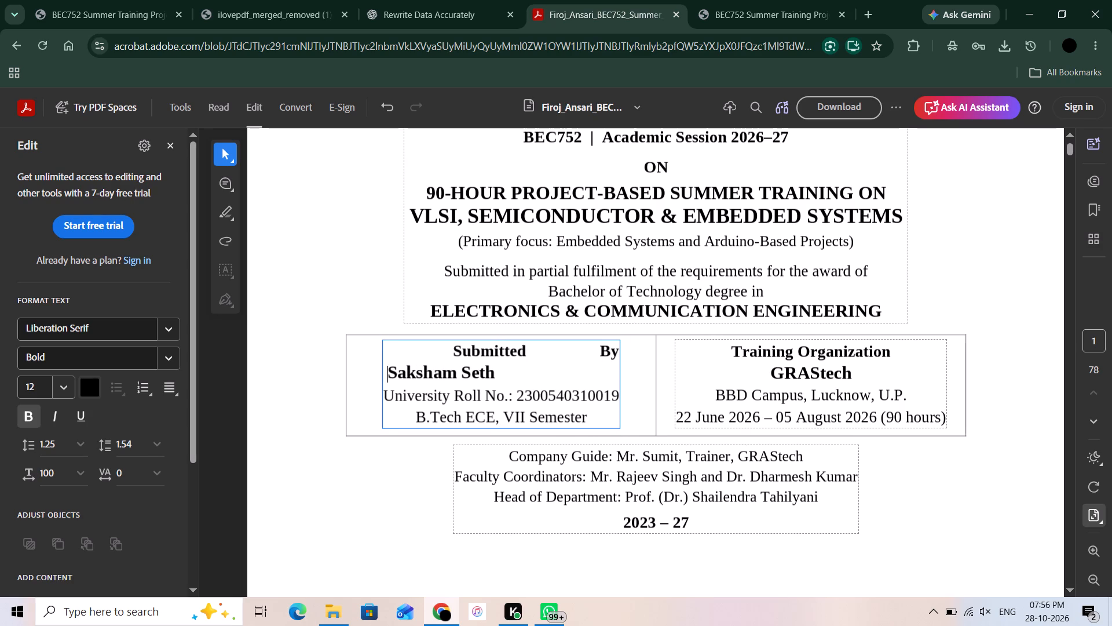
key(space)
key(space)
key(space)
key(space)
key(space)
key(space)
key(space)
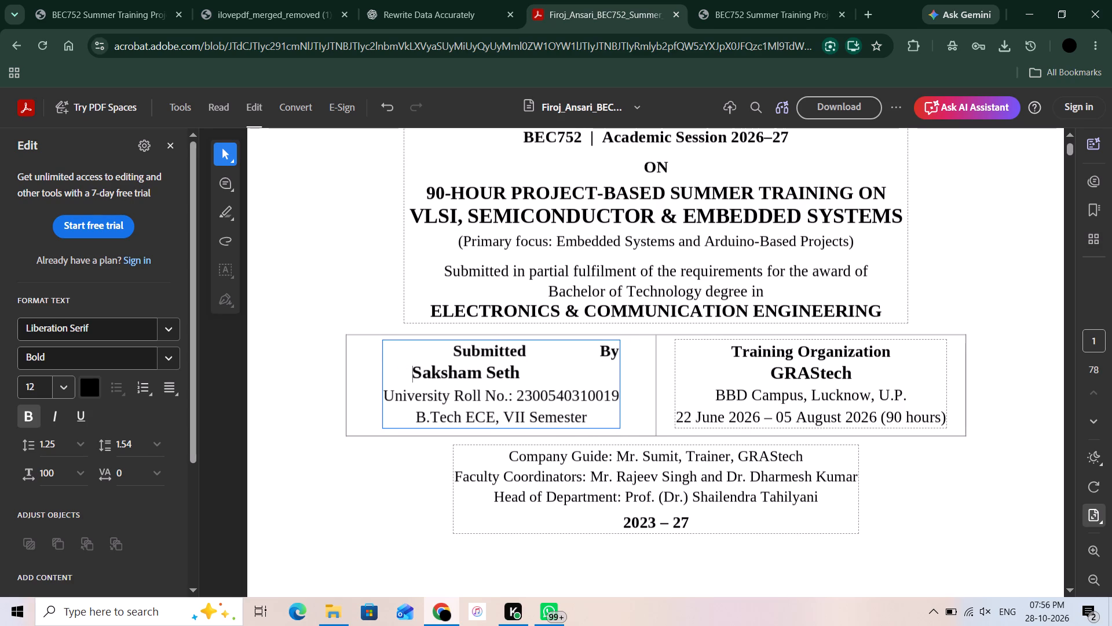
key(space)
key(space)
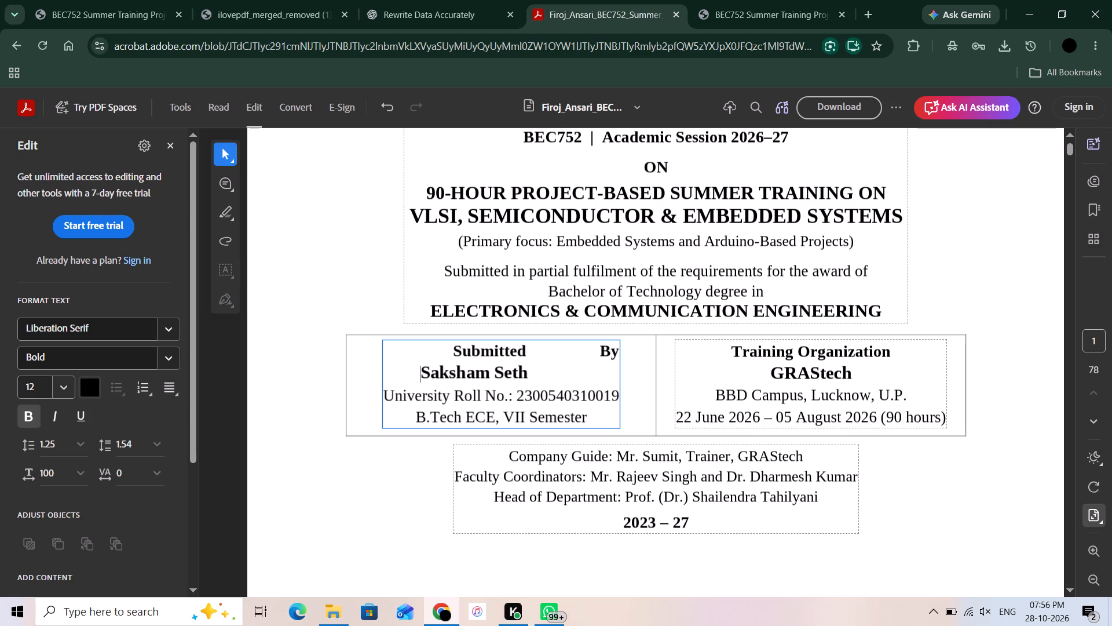
Remove the indent before Submitted in the Submitted By heading.
click(451, 349)
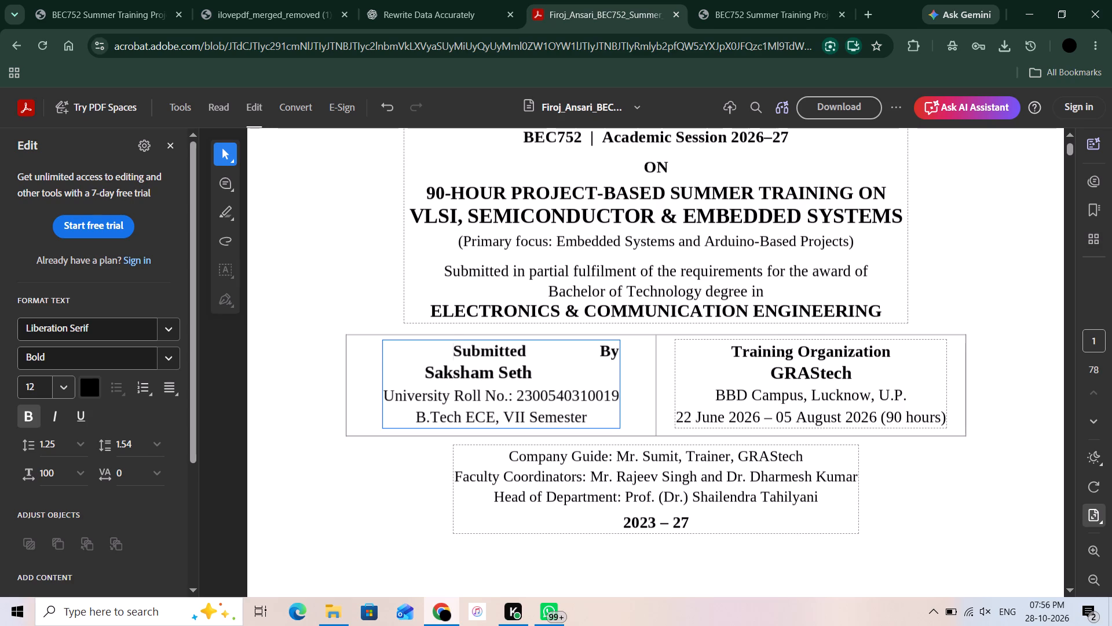
key(BackSpace)
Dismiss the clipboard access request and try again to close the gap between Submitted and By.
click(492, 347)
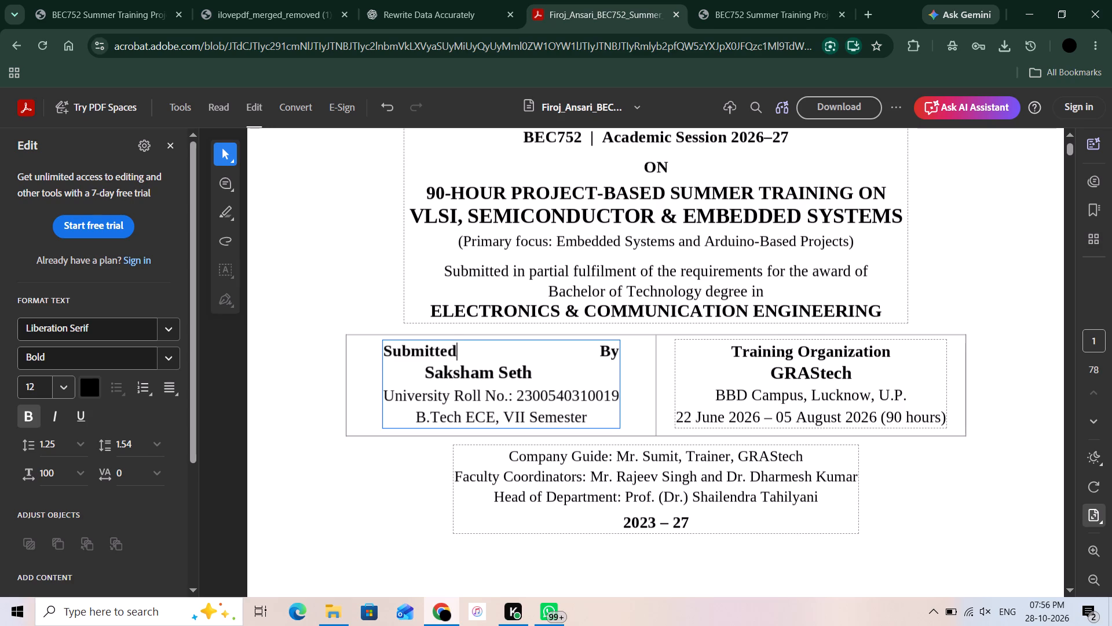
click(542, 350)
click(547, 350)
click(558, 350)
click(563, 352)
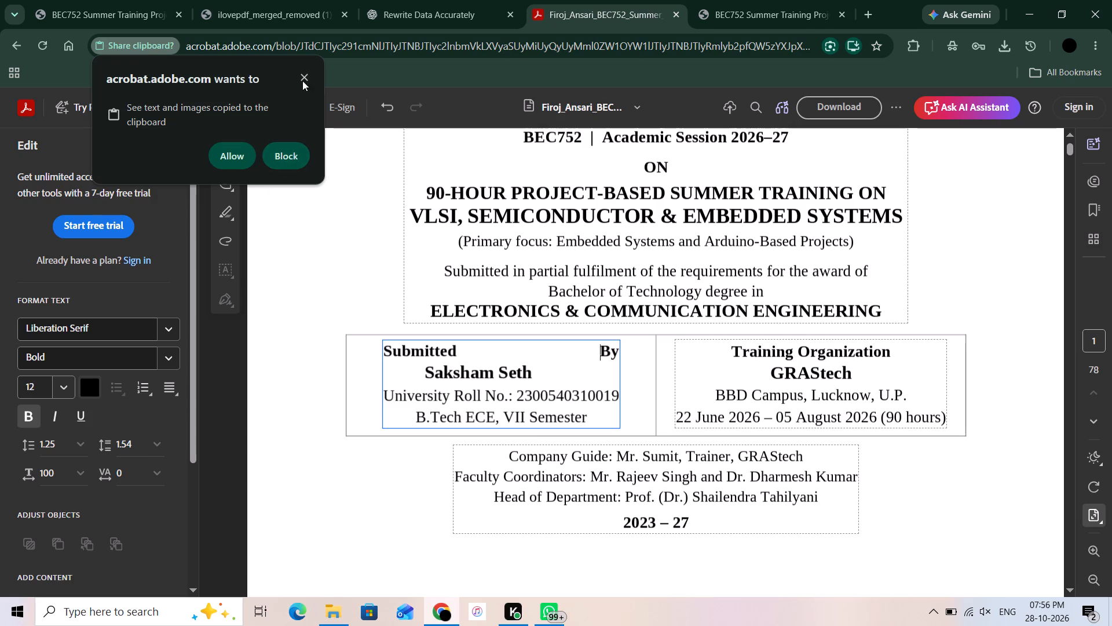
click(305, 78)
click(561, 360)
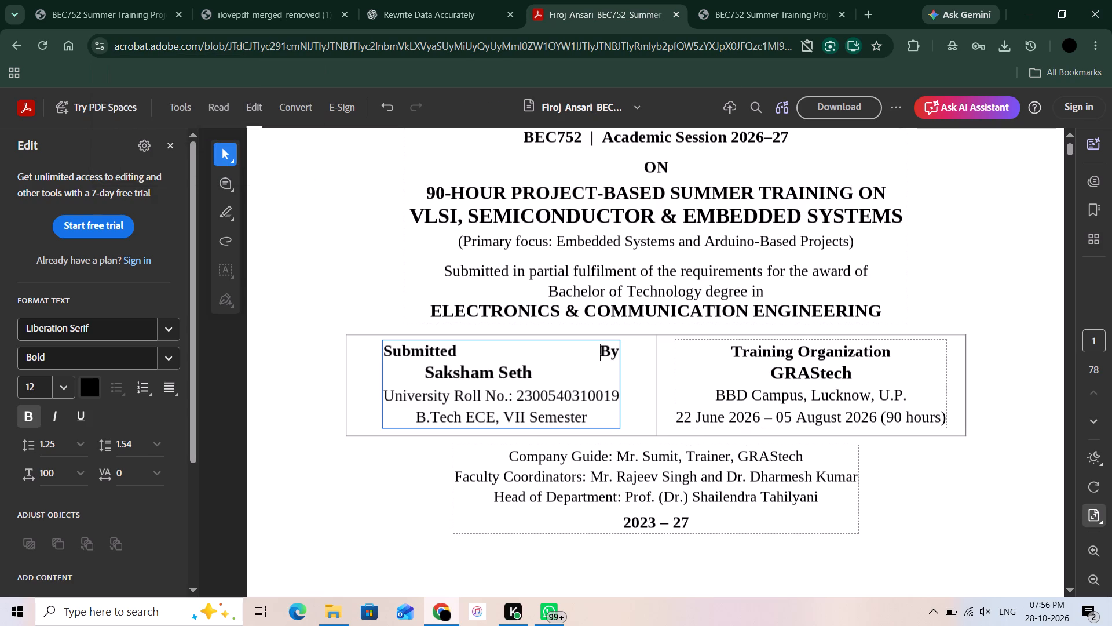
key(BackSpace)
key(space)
Replace the last two digits of the University Roll No. with those of the new student's number.
click(549, 378)
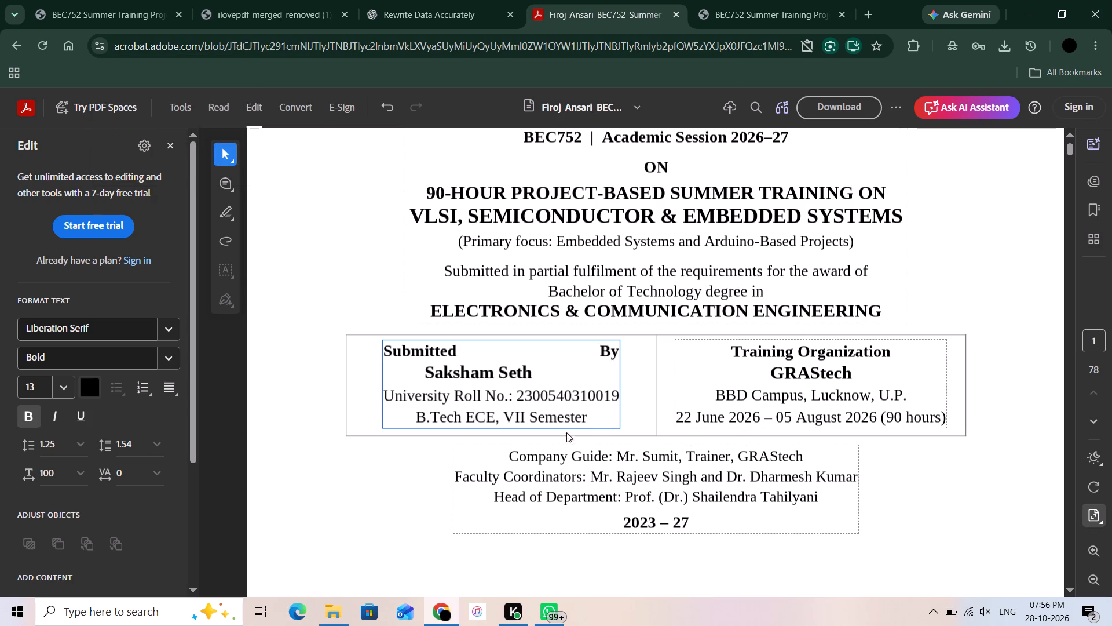
click(616, 394)
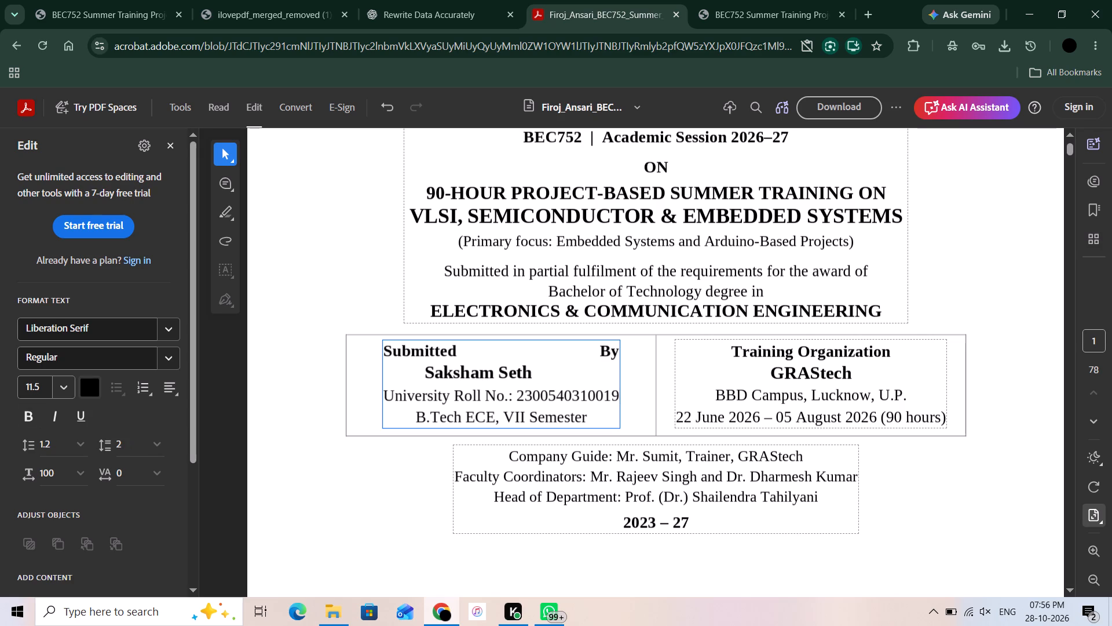
click(616, 398)
key(BackSpace)
key(BackSpace)
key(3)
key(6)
key(BackSpace)
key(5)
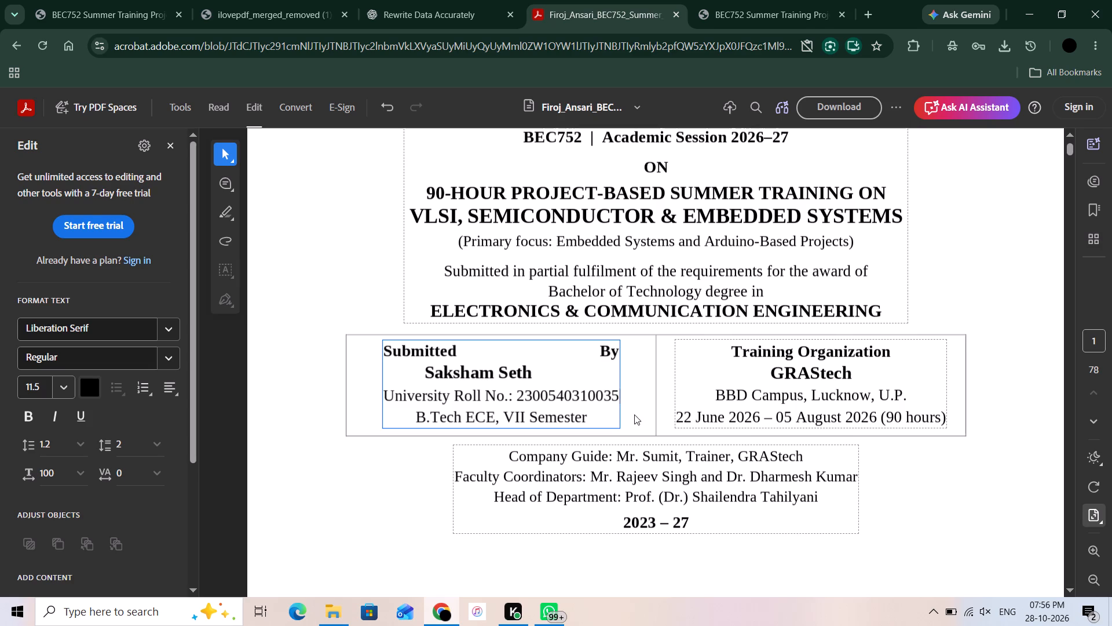
Erase the organization name GRAStech under the Training Organization heading on the cover page.
click(861, 372)
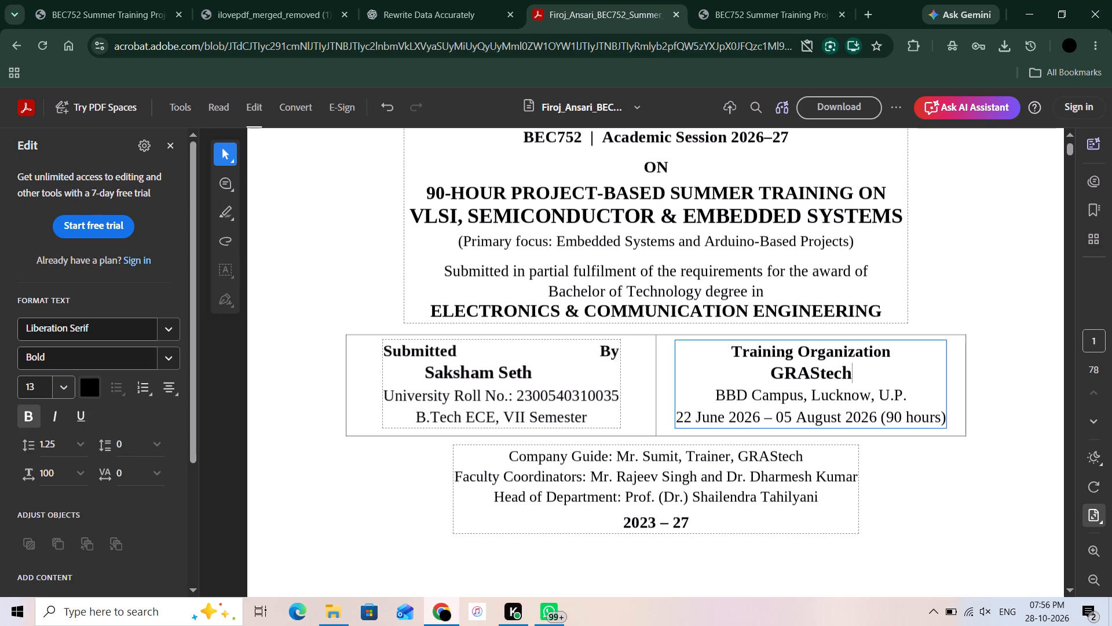
key(BackSpace)
key(BackSpace)
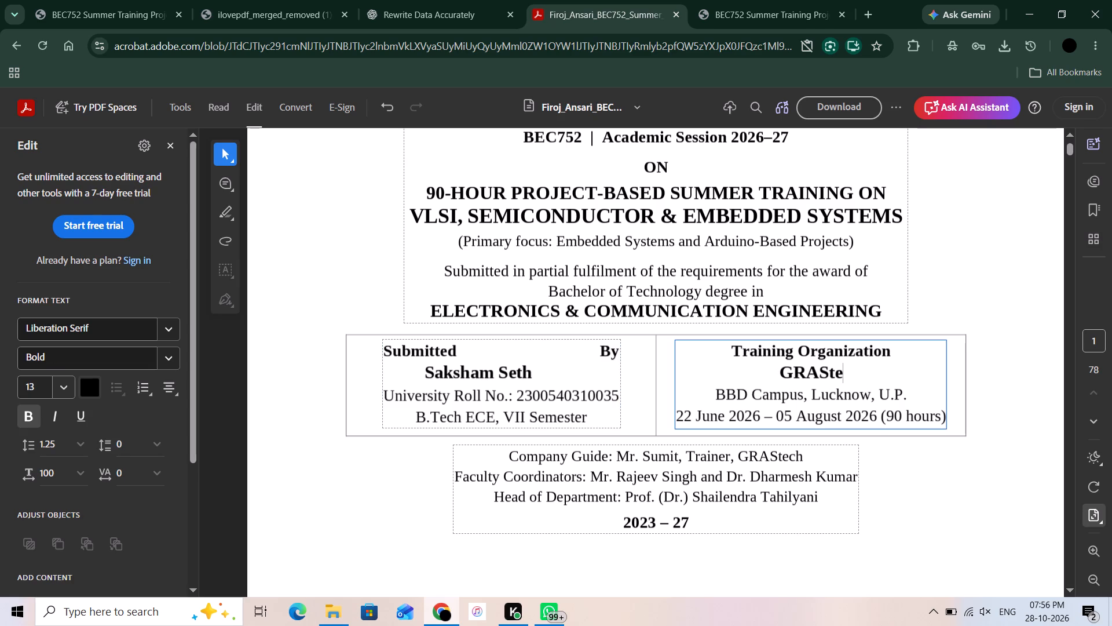
Replace the GRAStech name under Training Organization on the cover with "codec technologies".
key(BackSpace)
key(BackSpace)
key(BackSpace)
key(BackSpace)
key(BackSpace)
key(BackSpace)
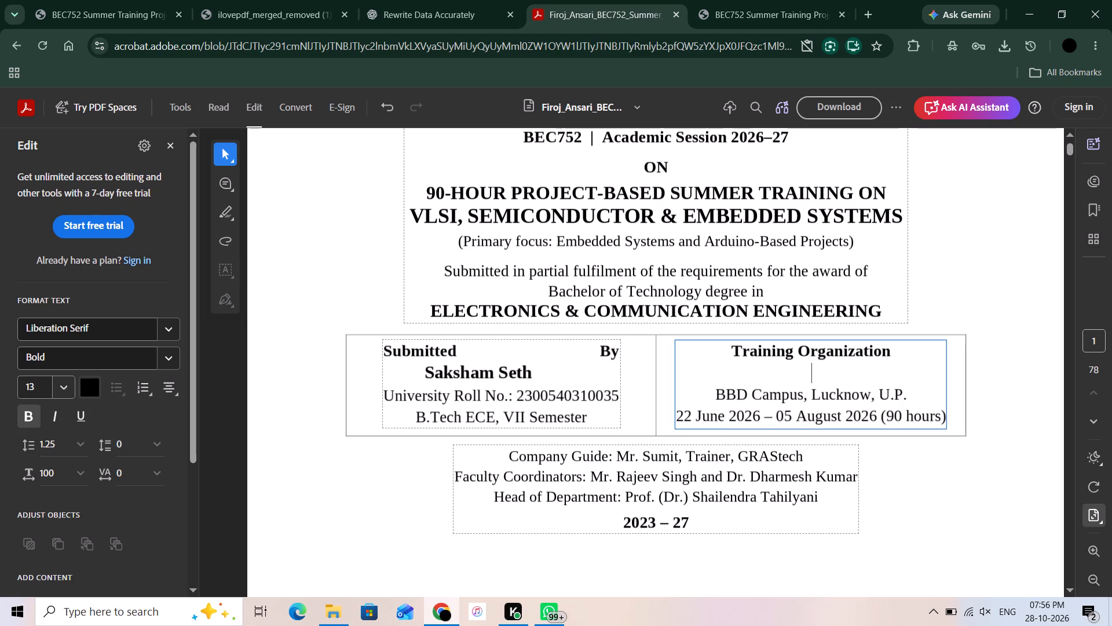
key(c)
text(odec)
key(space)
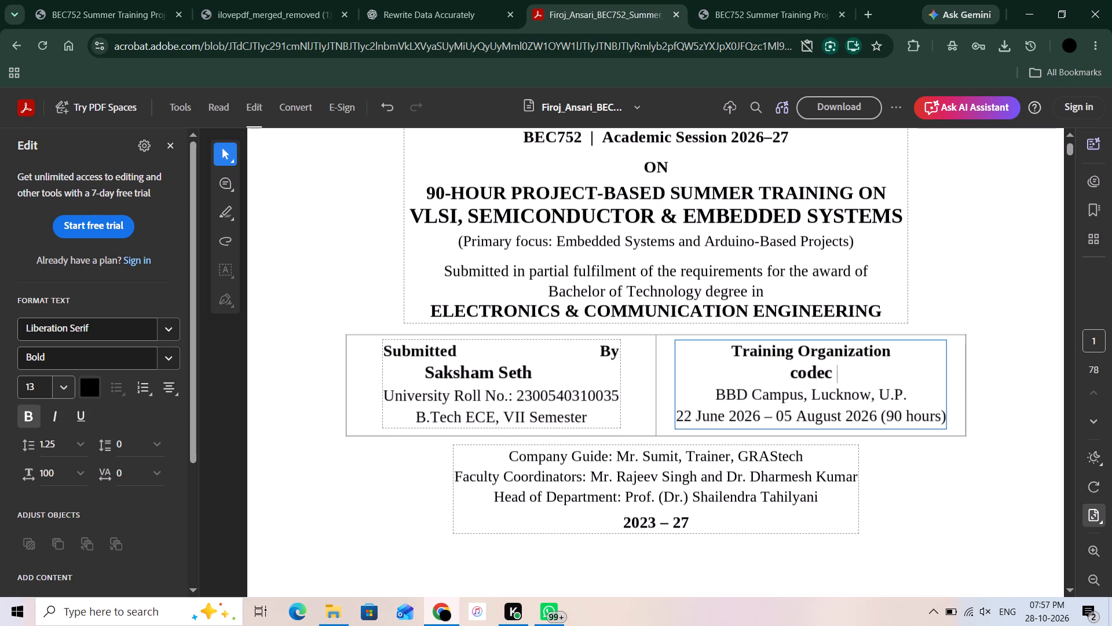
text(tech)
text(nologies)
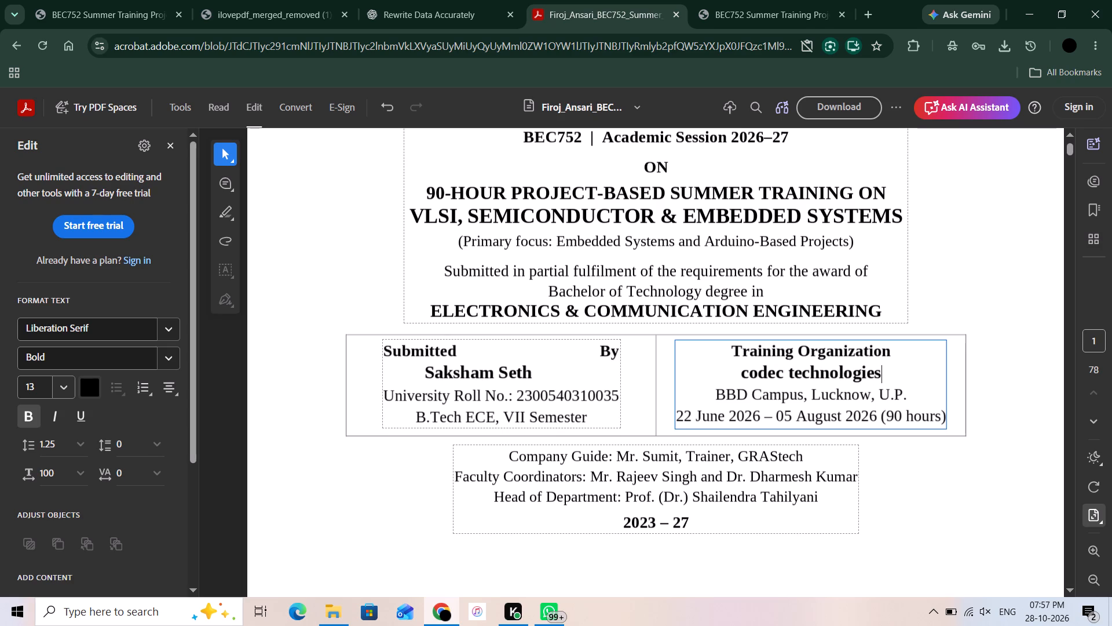
Search the web for "codec technology address" and copy the North Region office's street address up to Ahmedabad.
click(743, 0)
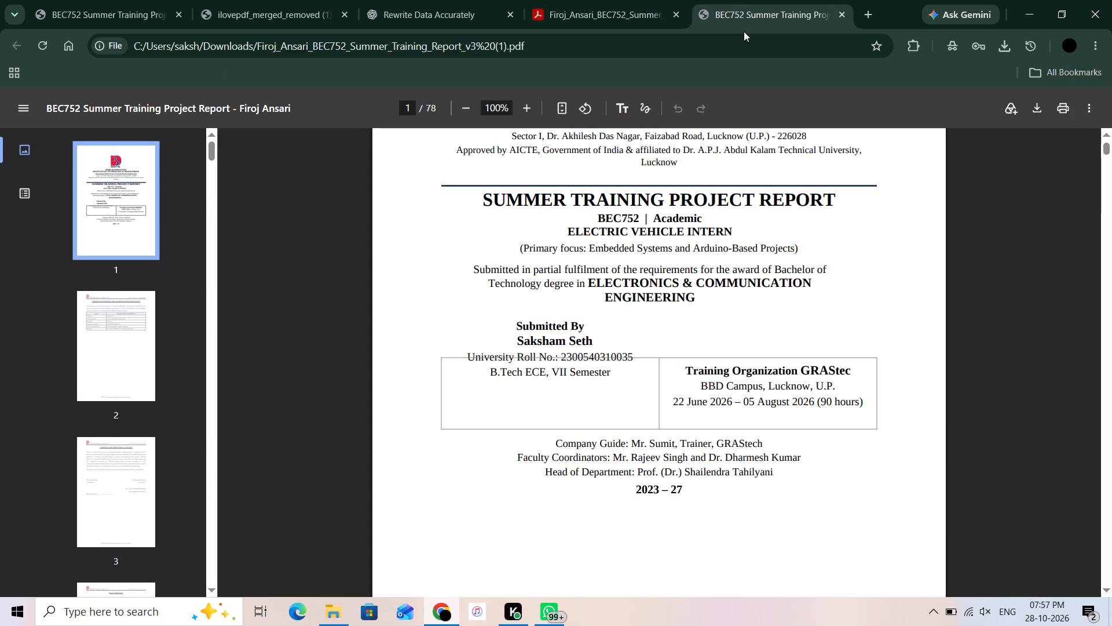
click(722, 41)
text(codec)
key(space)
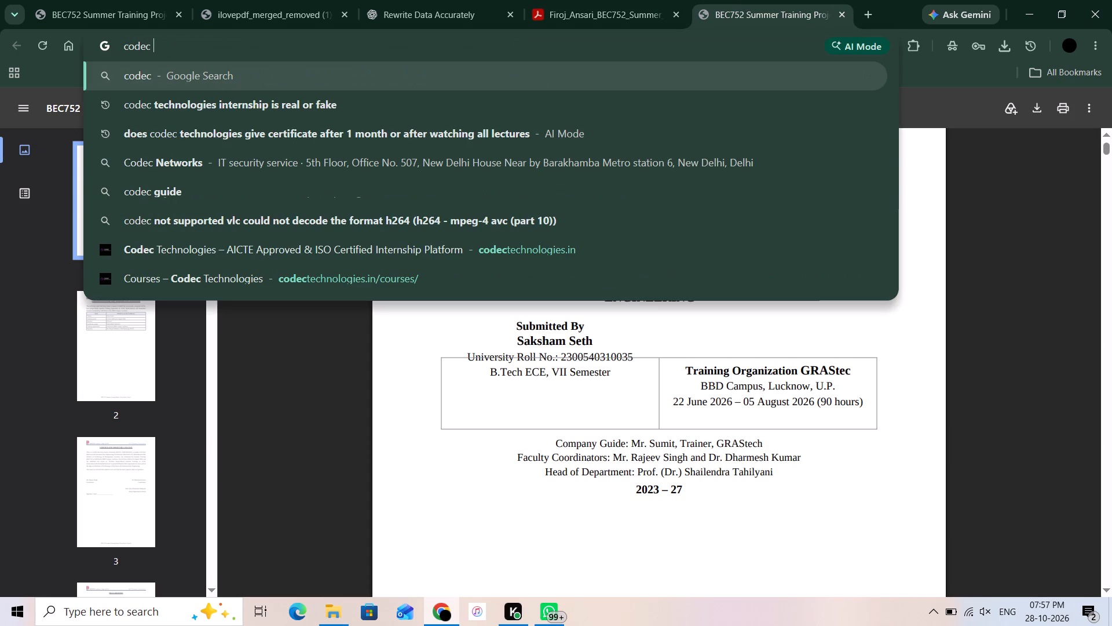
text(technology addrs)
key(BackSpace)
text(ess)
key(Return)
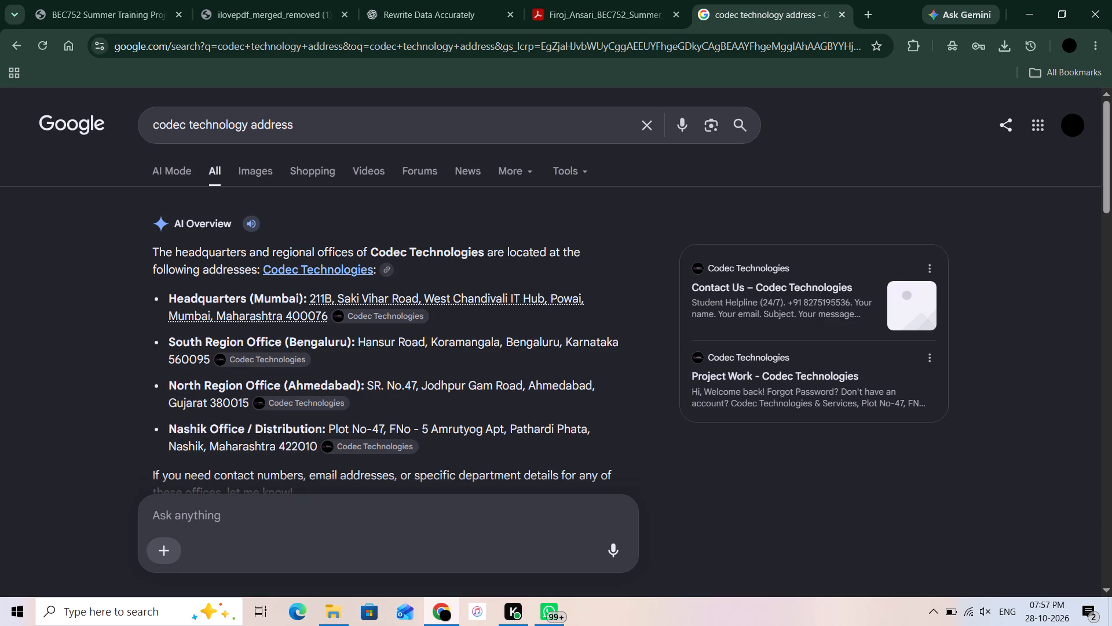
drag(365, 383, 520, 392)
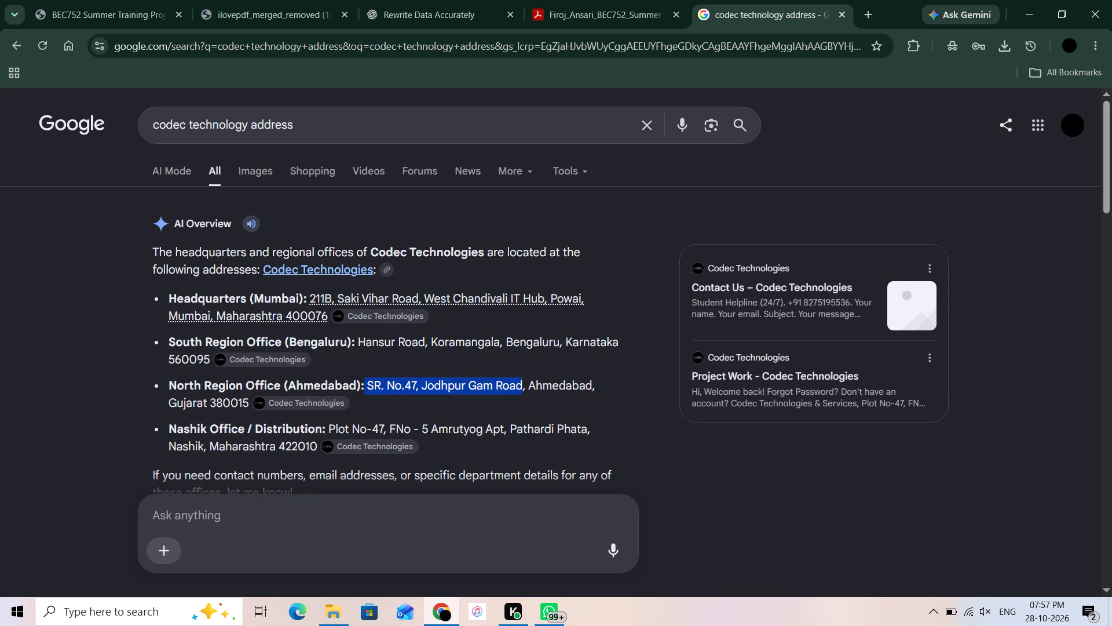
drag(520, 392, 588, 382)
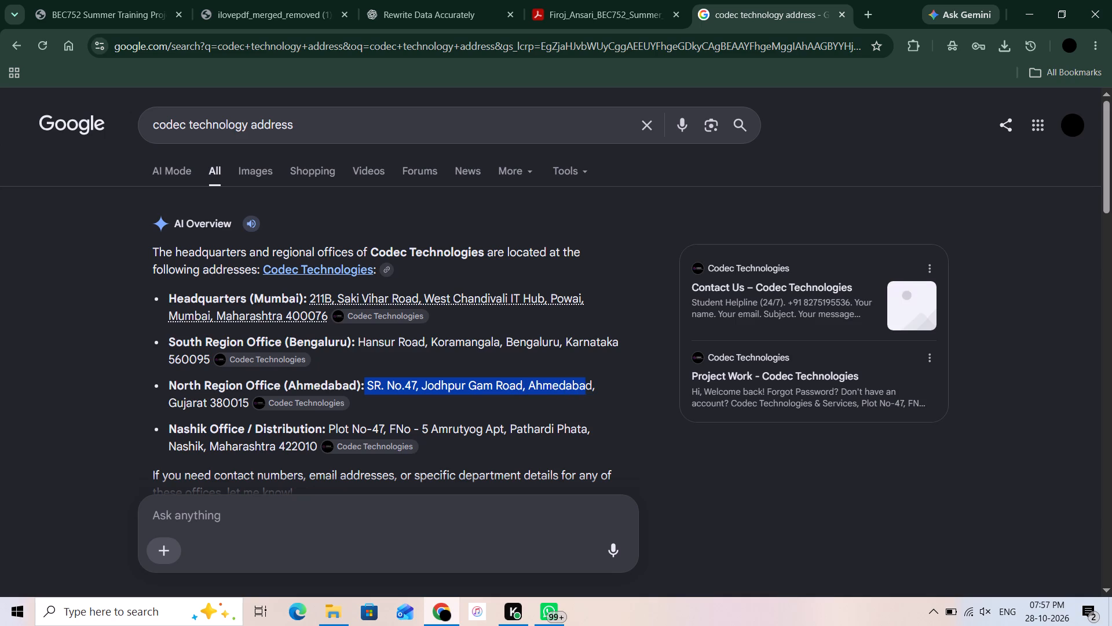
drag(588, 382, 594, 385)
right_click(579, 387)
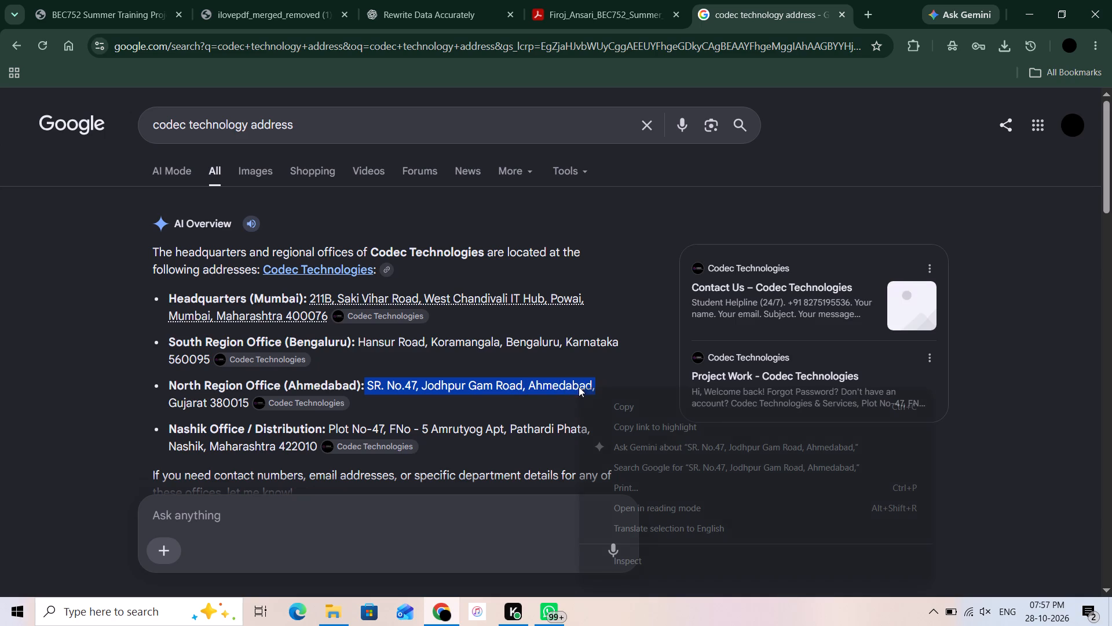
click(613, 402)
Back in the Acrobat editor, delete the line with training dates and hours from the cover's Training Organization block.
click(581, 0)
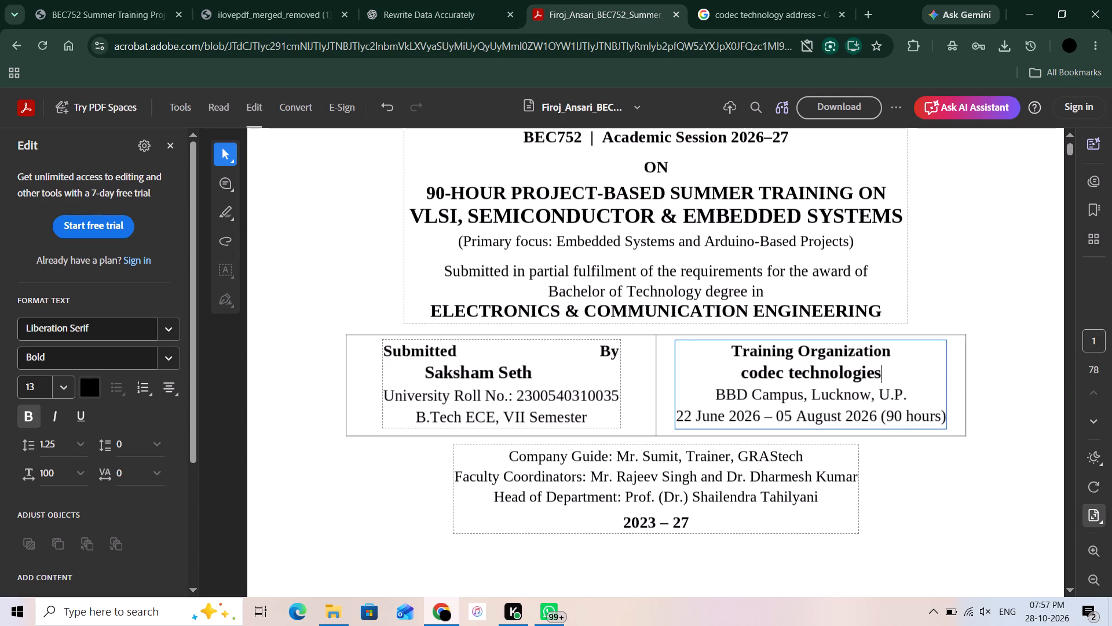
click(943, 423)
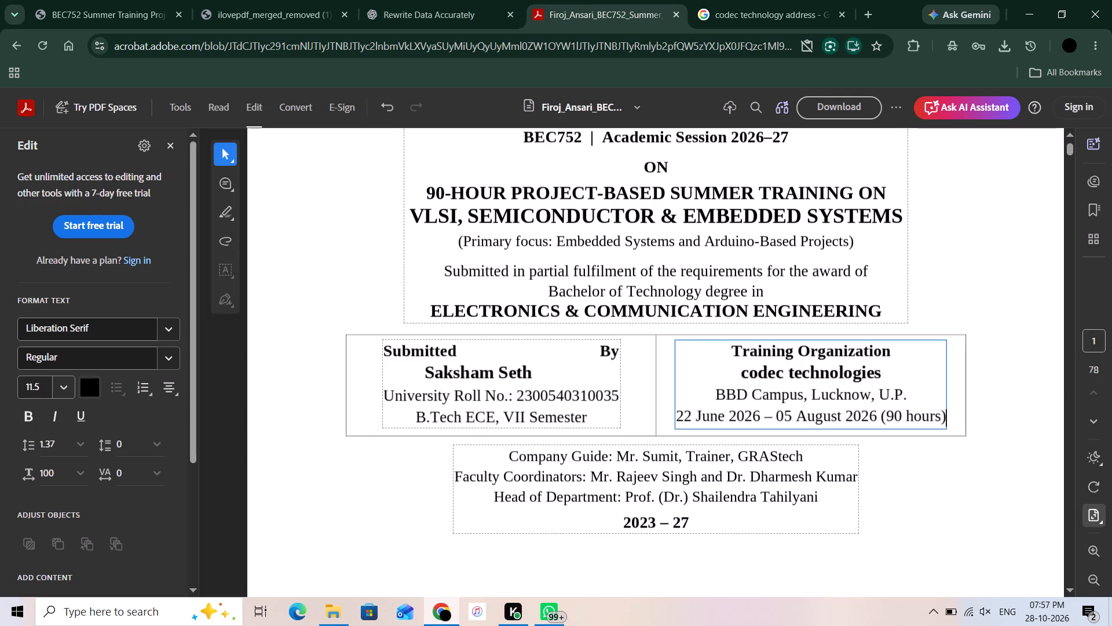
key(BackSpace)
key(BackSpace)
key(BackSpace)
key(BackSpace)
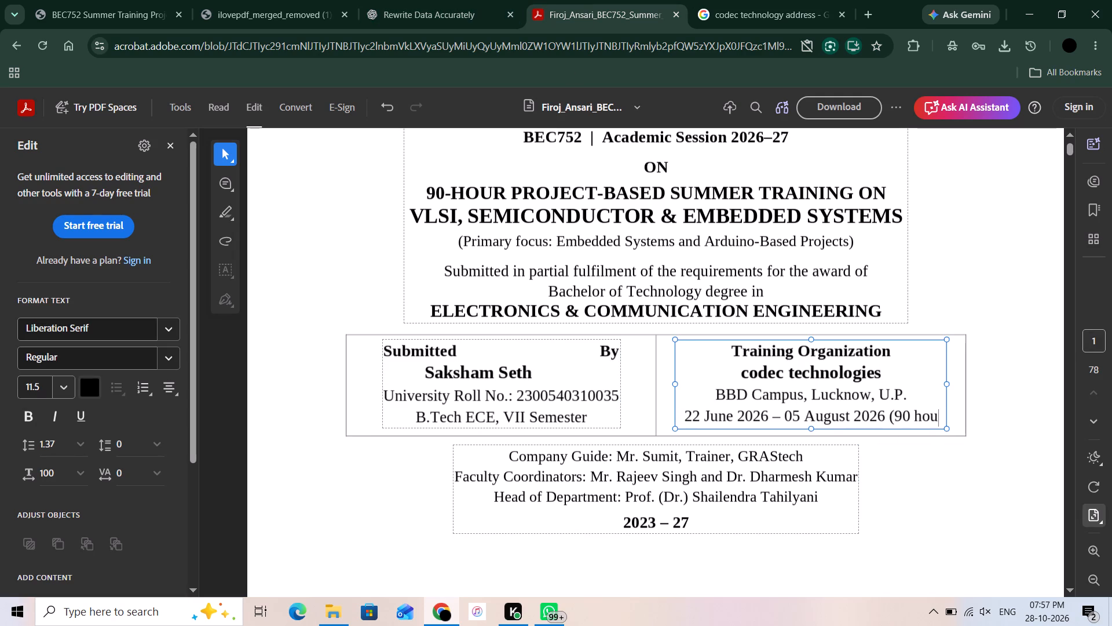
key(BackSpace)
key(BackSpace)
key(BackSpace)
key(BackSpace)
key(BackSpace)
key(BackSpace)
key(BackSpace)
key(BackSpace)
key(BackSpace)
key(BackSpace)
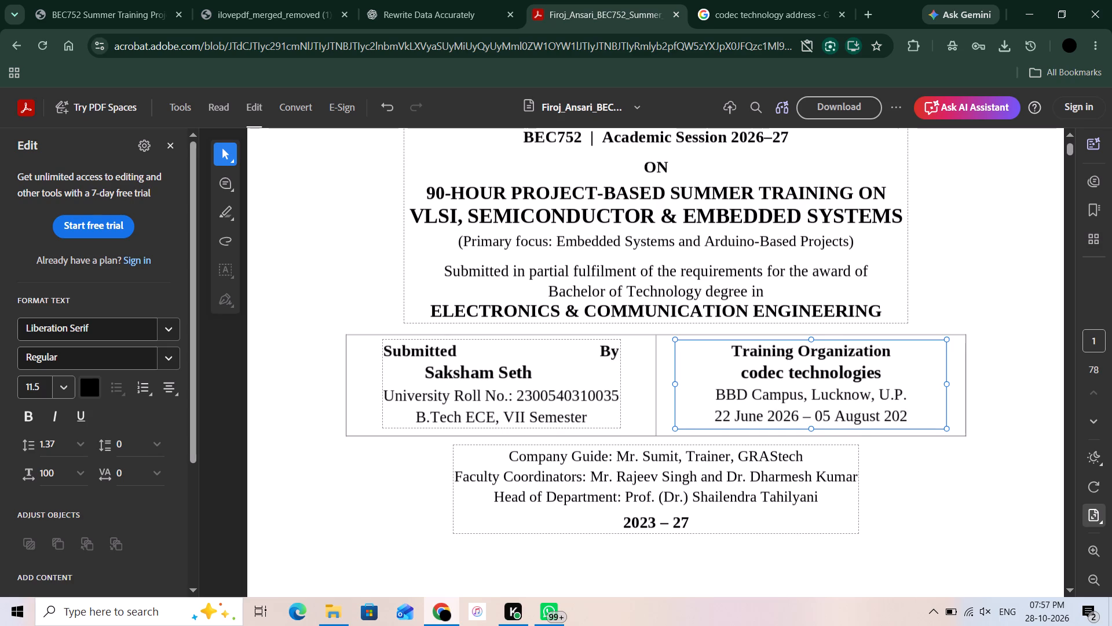
key(BackSpace)
key(BackSpace)
key(BackSpace)
key(BackSpace)
key(BackSpace)
key(BackSpace)
key(BackSpace)
key(BackSpace)
key(BackSpace)
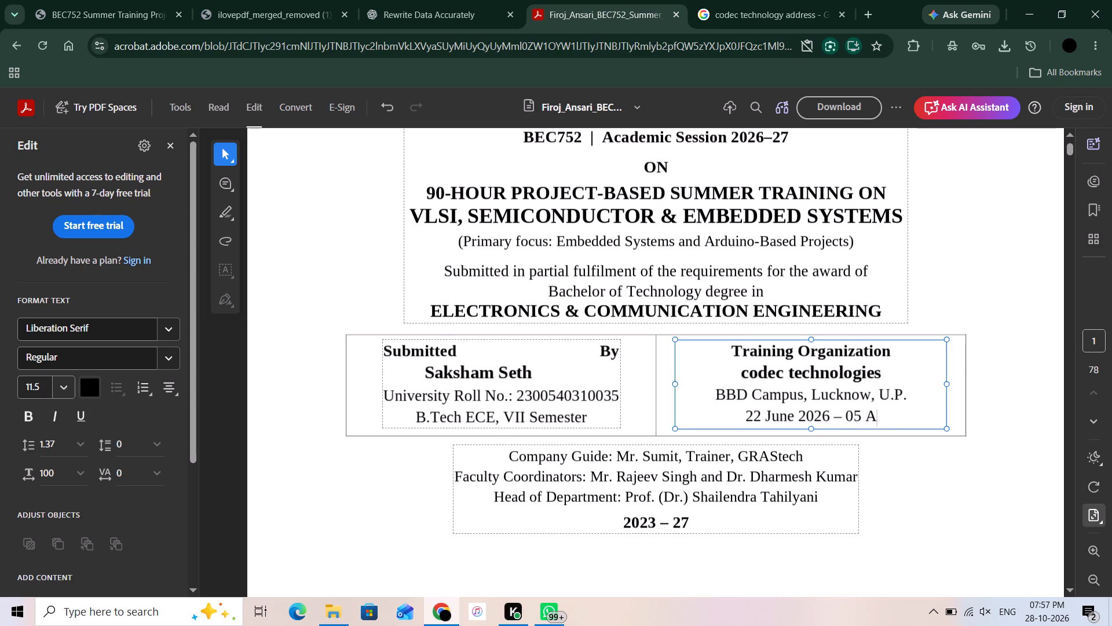
key(BackSpace)
key(BackSpace)
key(BackSpace)
key(BackSpace)
key(BackSpace)
key(BackSpace)
key(BackSpace)
key(BackSpace)
key(BackSpace)
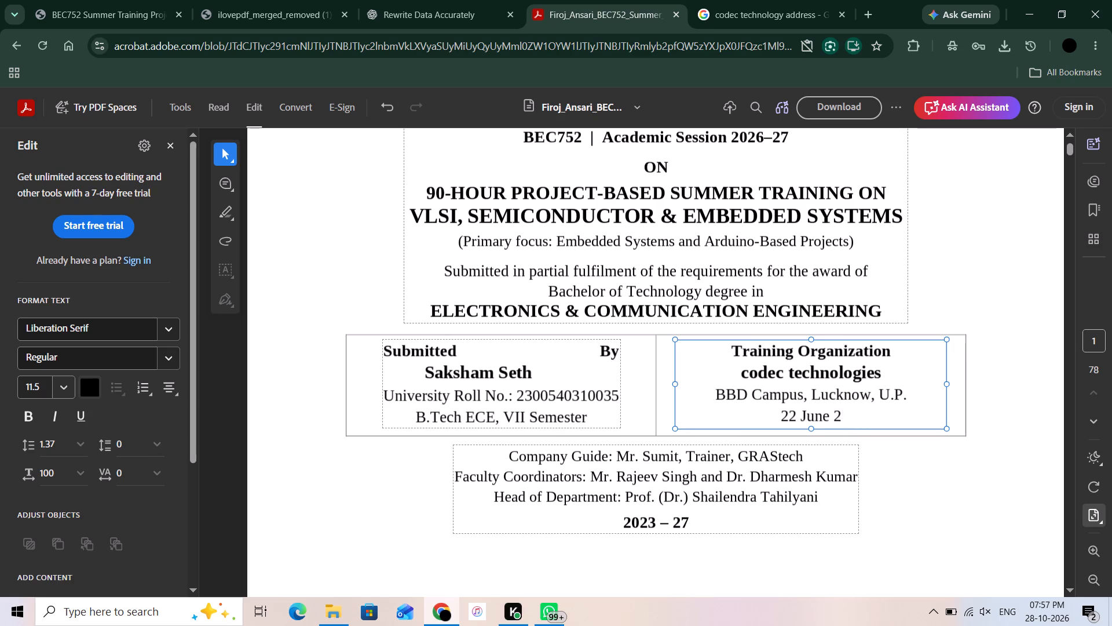
key(BackSpace)
key(BackSpace)
key(BackSpace)
key(BackSpace)
key(BackSpace)
key(BackSpace)
key(BackSpace)
key(BackSpace)
key(BackSpace)
Replace the BBD Campus, Lucknow location in the Training Organization block with the copied Ahmedabad office address.
key(BackSpace)
key(BackSpace)
key(BackSpace)
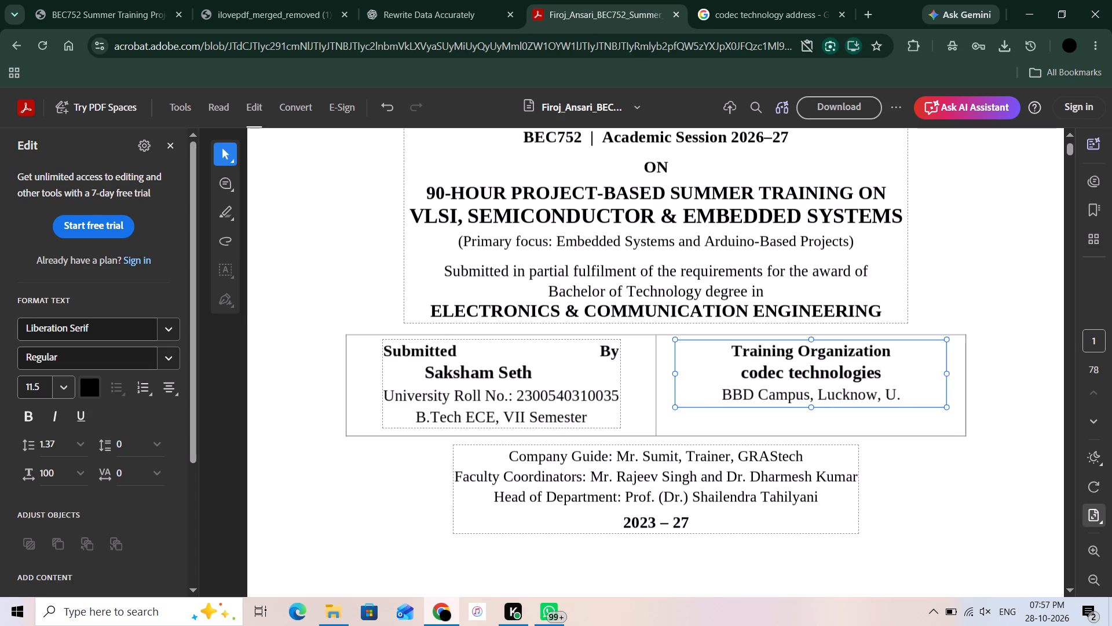
key(BackSpace)
key(BackSpace)
key(BackSpace)
key(BackSpace)
key(BackSpace)
key(BackSpace)
key(BackSpace)
key(BackSpace)
key(BackSpace)
key(BackSpace)
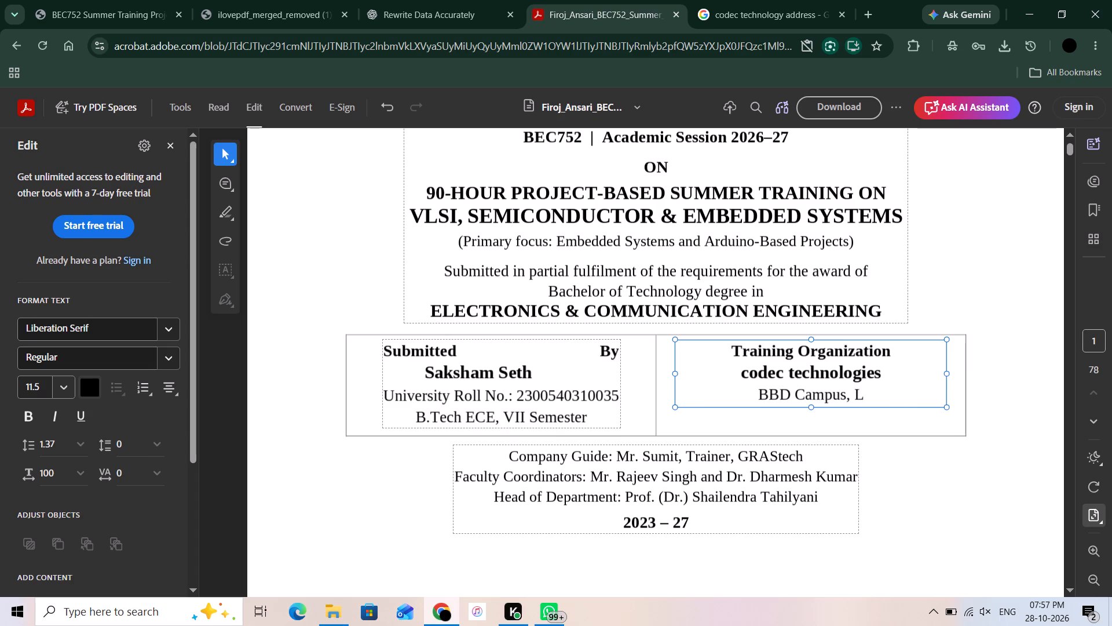
key(BackSpace)
key(BackSpace)
key(BackSpace)
key(BackSpace)
key(BackSpace)
key(BackSpace)
key(BackSpace)
key(BackSpace)
key(BackSpace)
key(BackSpace)
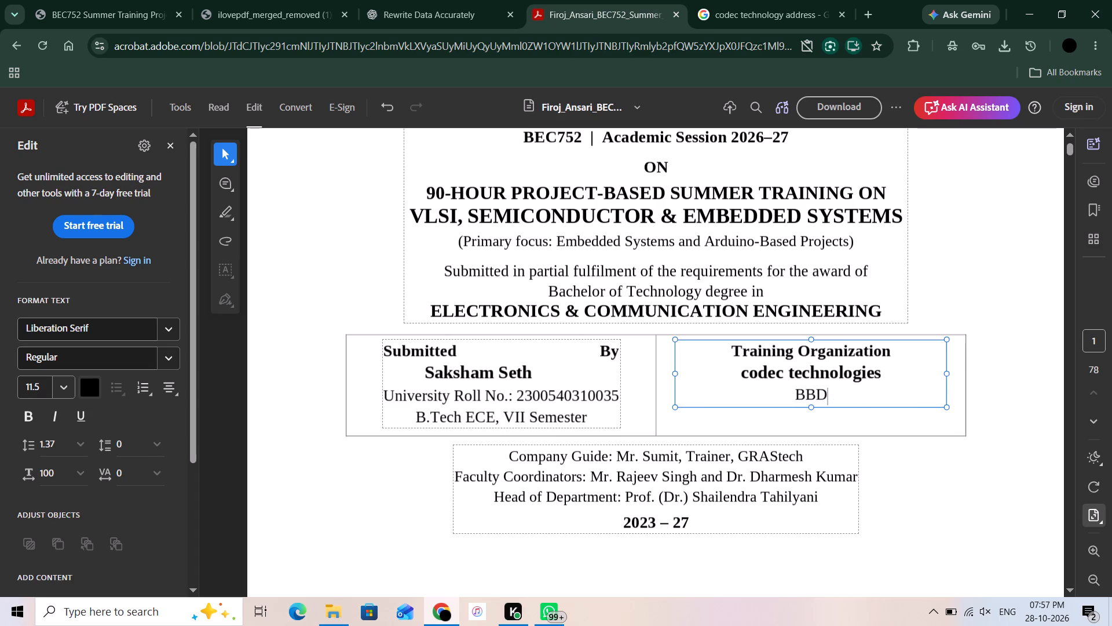
key(BackSpace)
key(BackSpace)
key(ctrl+v)
click(993, 498)
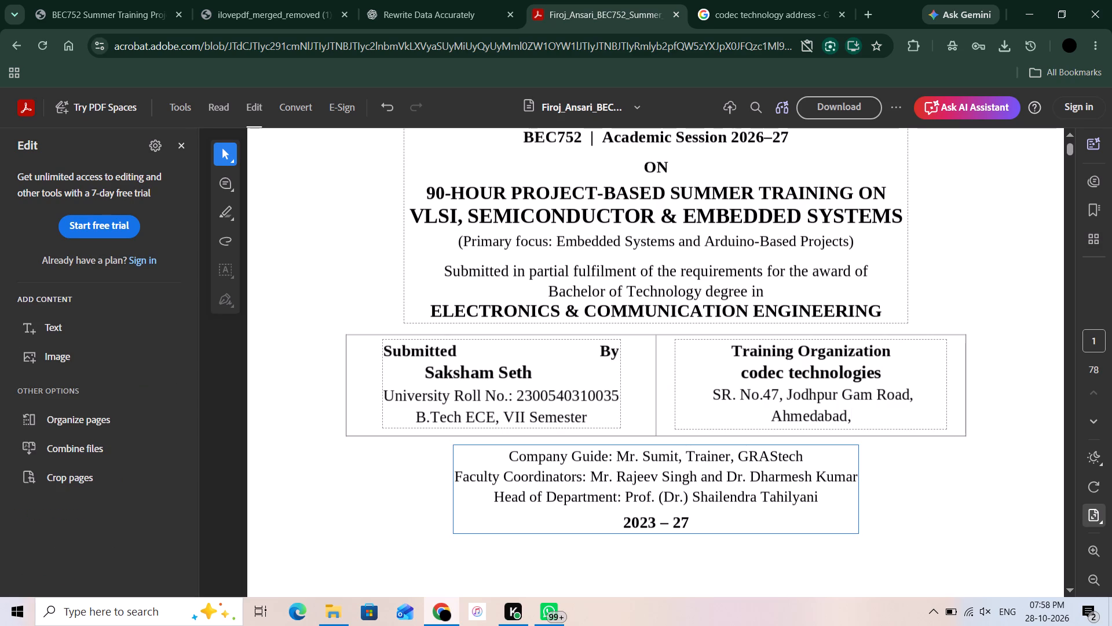
Search the web for "codec technology company guide naem" and expand the overview to look for a company guide's name.
click(723, 0)
click(421, 111)
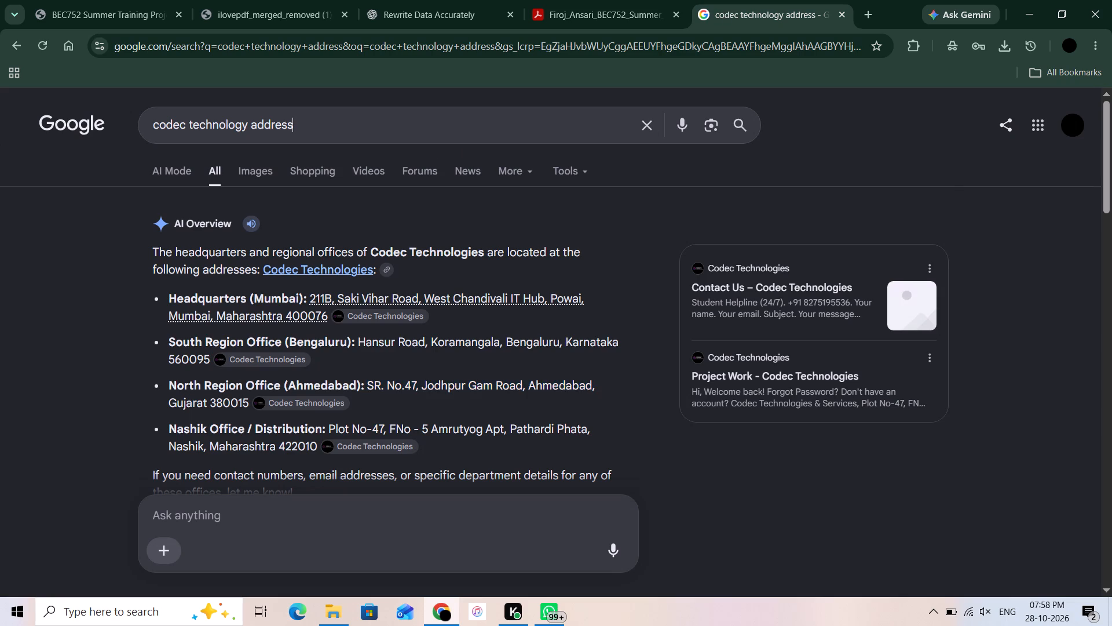
key(BackSpace)
key(BackSpace)
key(BackSpace)
key(BackSpace)
key(BackSpace)
key(BackSpace)
key(BackSpace)
key(BackSpace)
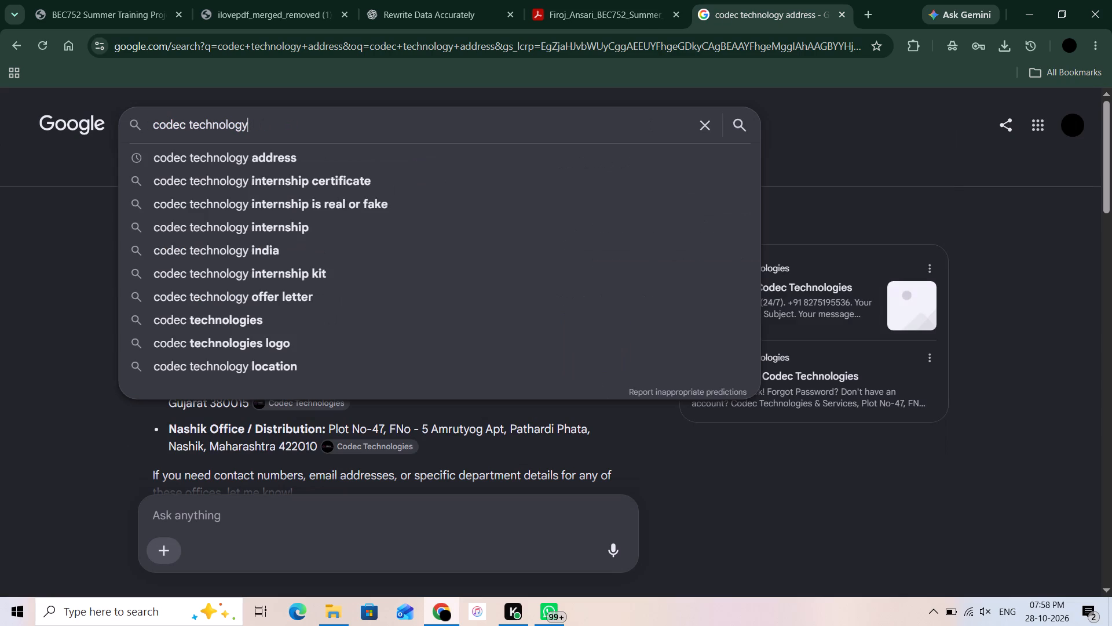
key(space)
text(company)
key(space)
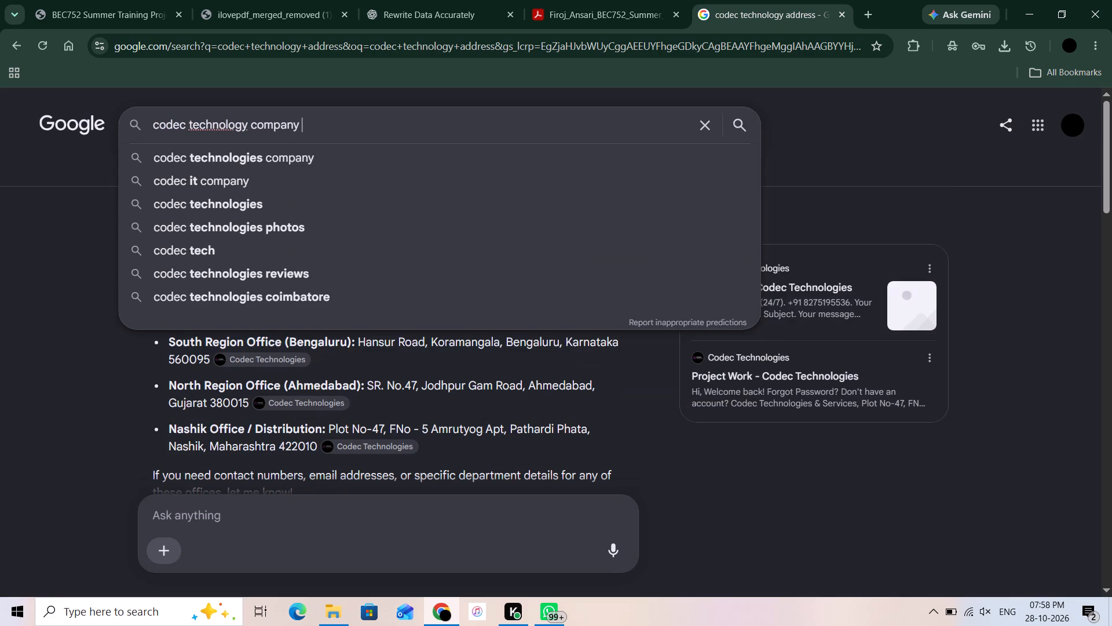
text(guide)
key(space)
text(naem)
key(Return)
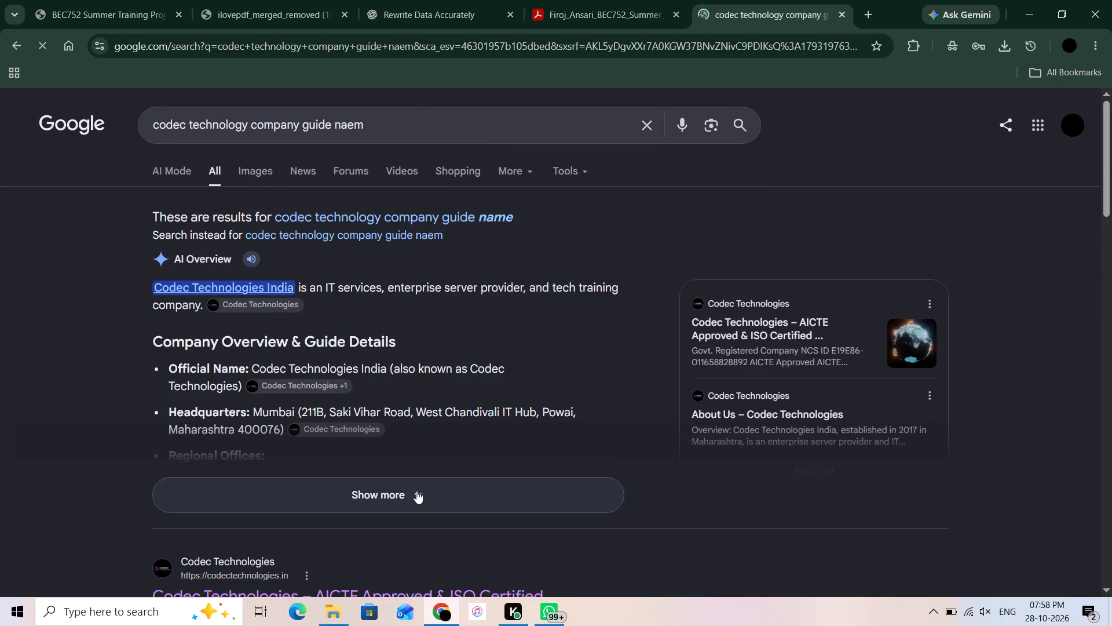
click(416, 491)
scroll(412, 419, down, 2)
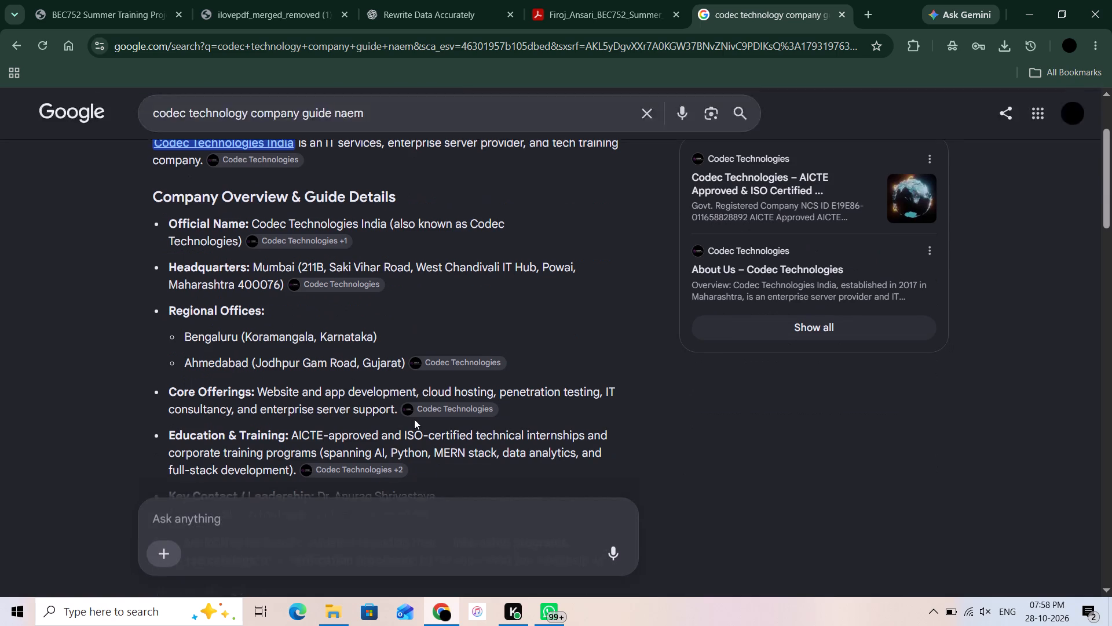
click(257, 515)
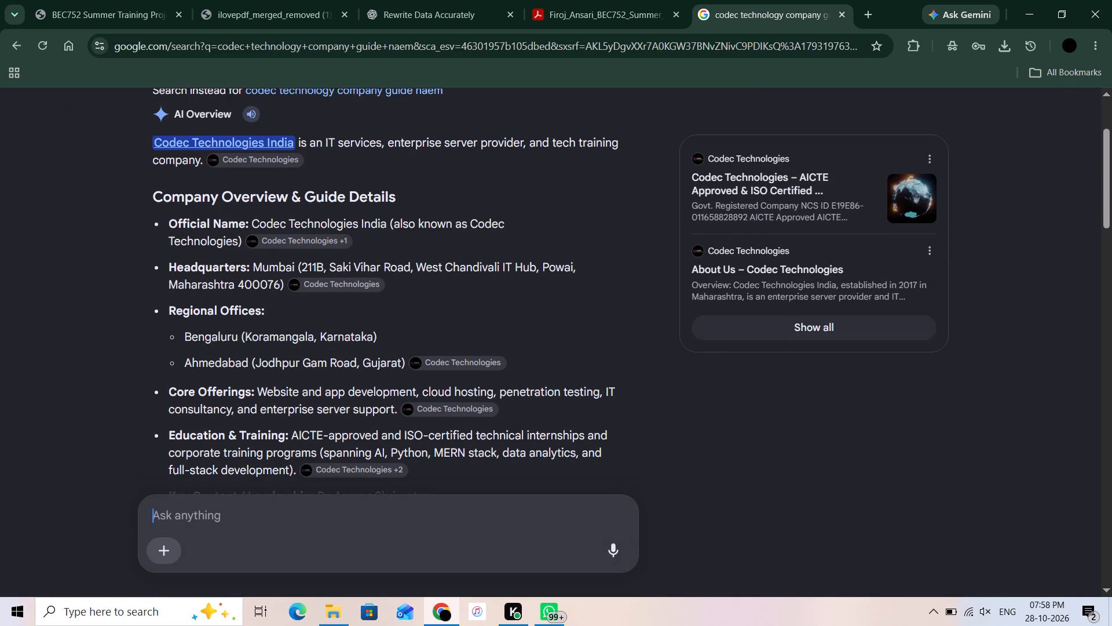
Ask the search assistant a follow-up, "guide name for ev intern internship", and copy the internship guide's name from the answer.
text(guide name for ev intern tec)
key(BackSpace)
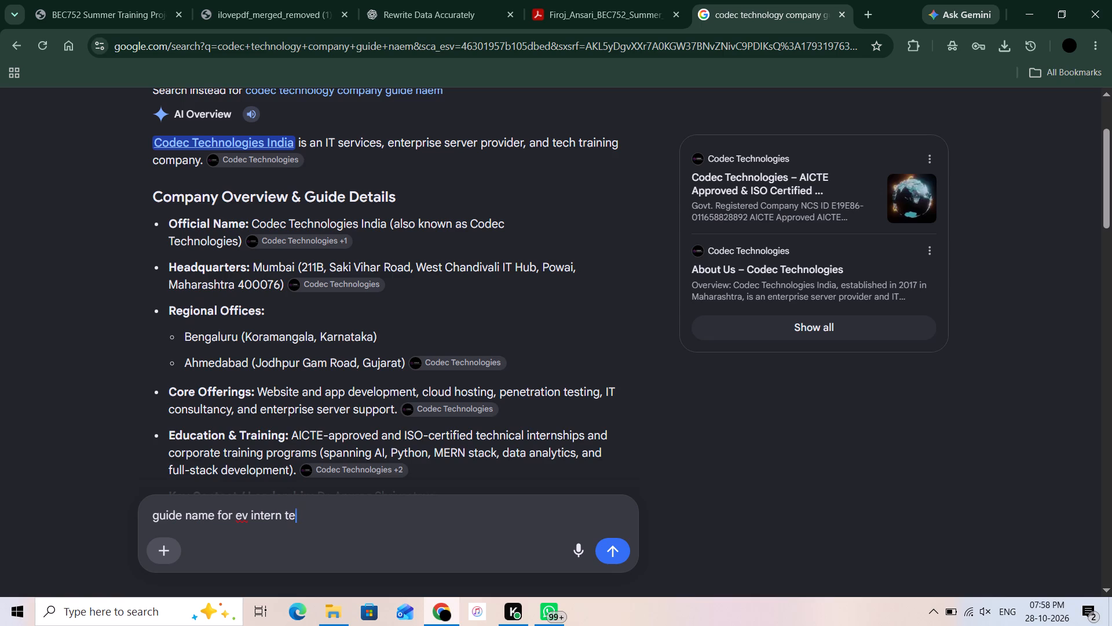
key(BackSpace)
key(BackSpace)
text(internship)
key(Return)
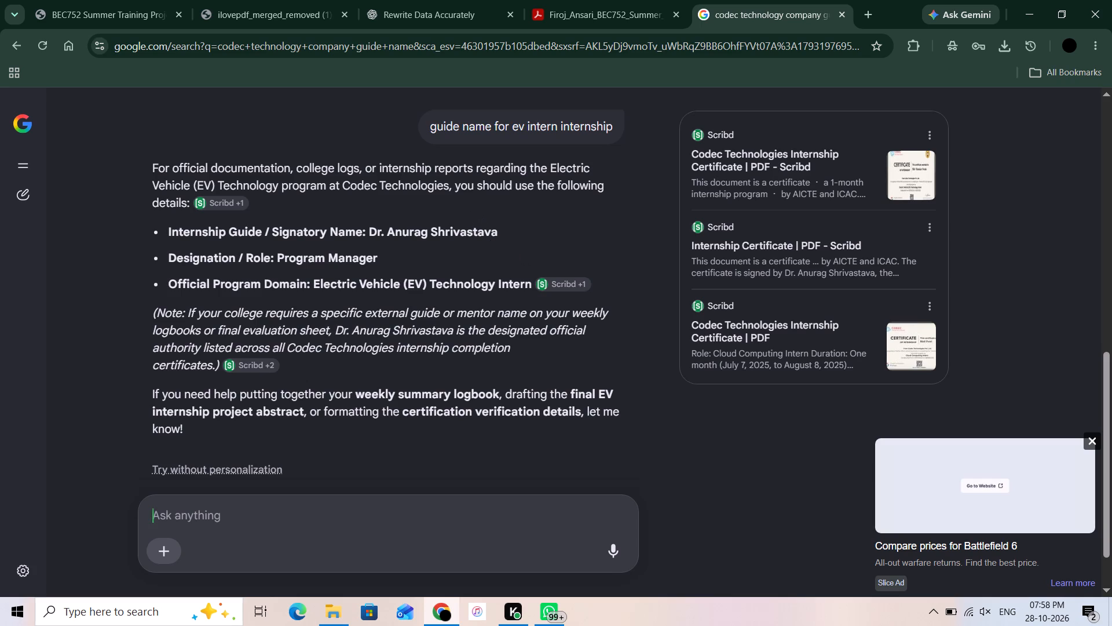
drag(495, 232, 371, 231)
right_click(374, 230)
click(425, 246)
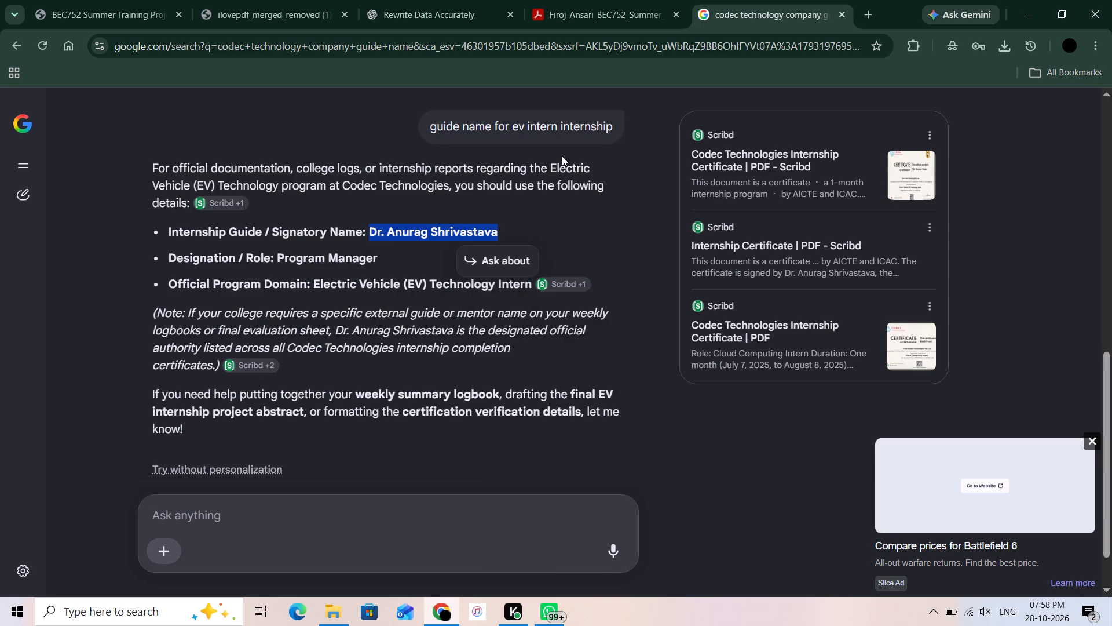
Back in the Acrobat editor, replace the Company Guide's name, trainer role and GRAStech on the cover with the copied guide name.
click(562, 27)
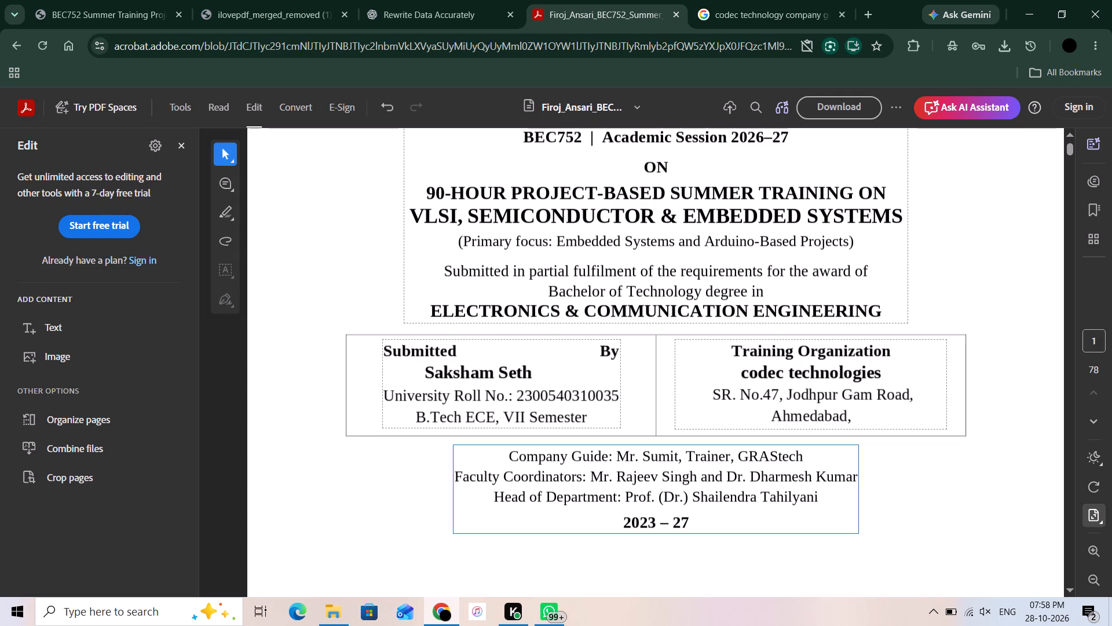
click(812, 458)
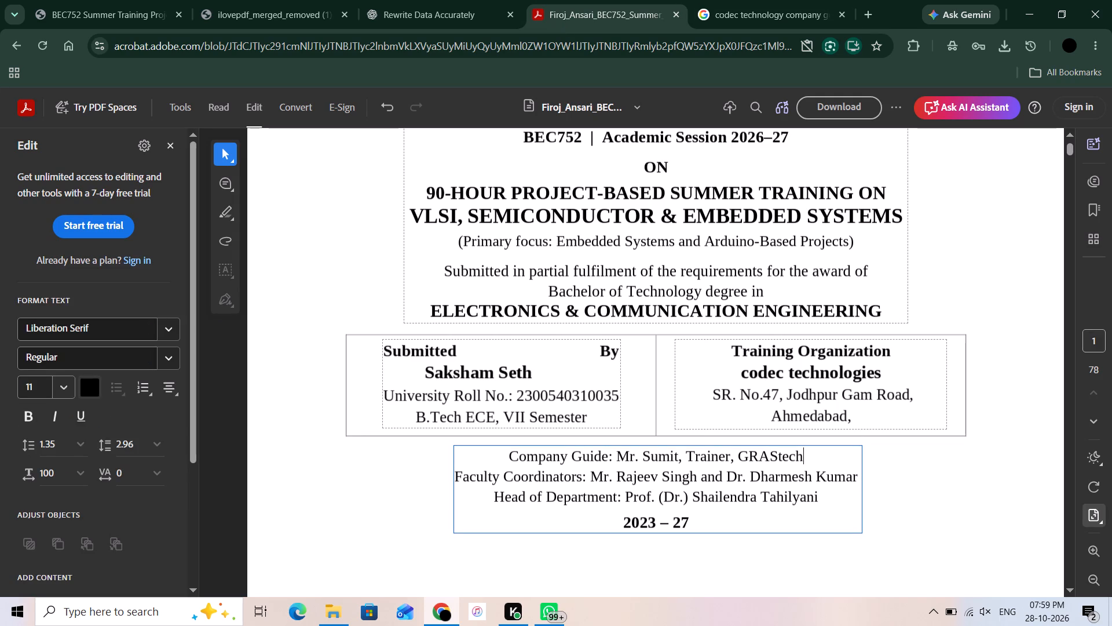
key(BackSpace)
key(BackSpace)
key(BackSpace)
key(BackSpace)
key(BackSpace)
key(BackSpace)
key(BackSpace)
key(BackSpace)
key(BackSpace)
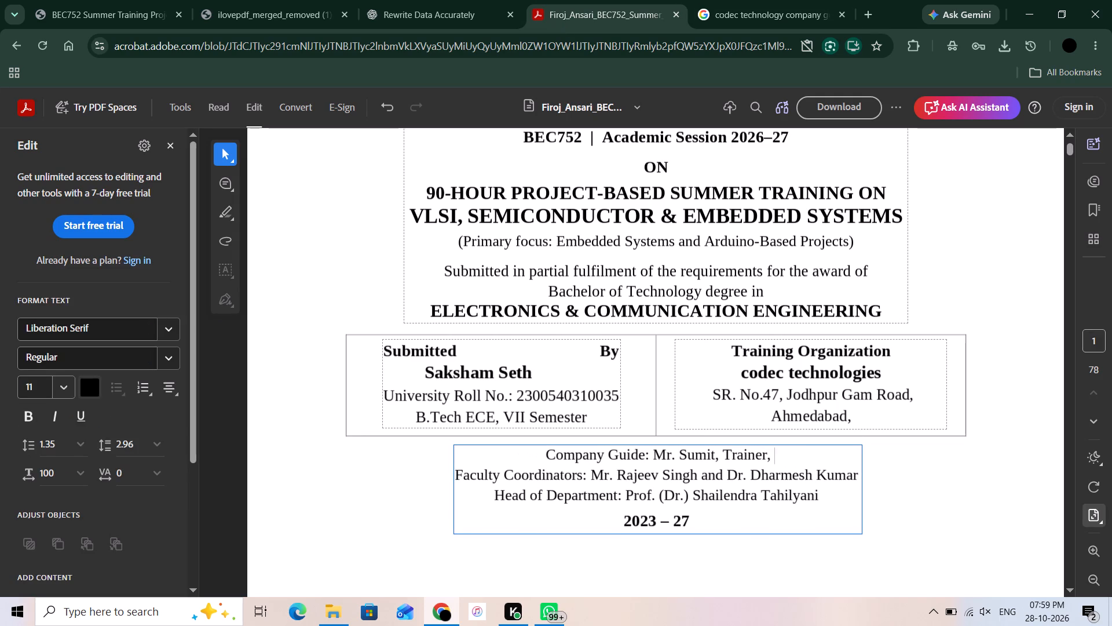
key(BackSpace)
key(BackSpace)
key(BackSpace)
key(BackSpace)
key(BackSpace)
key(BackSpace)
key(BackSpace)
key(BackSpace)
key(BackSpace)
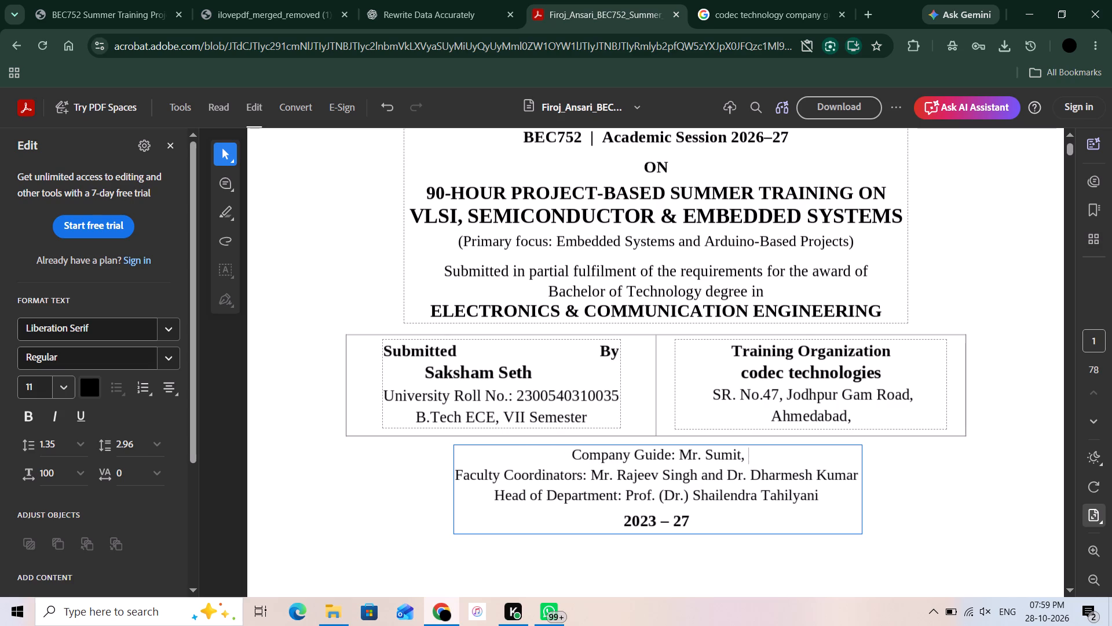
key(BackSpace)
key(BackSpace)
key(BackSpace)
key(BackSpace)
key(BackSpace)
key(BackSpace)
key(BackSpace)
key(BackSpace)
key(BackSpace)
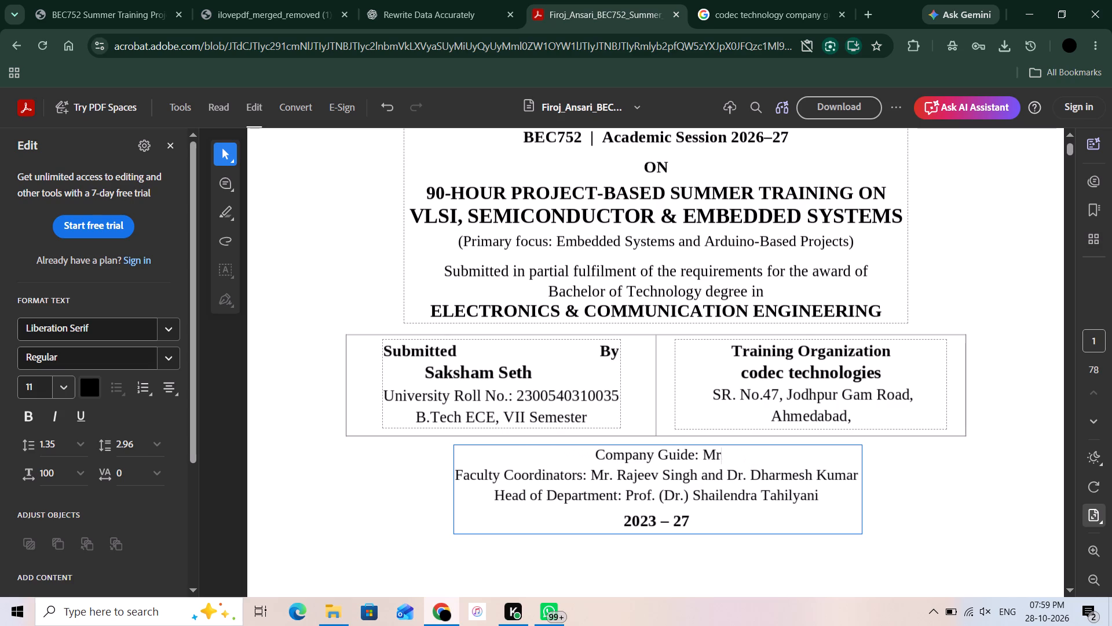
key(BackSpace)
key(ctrl+v)
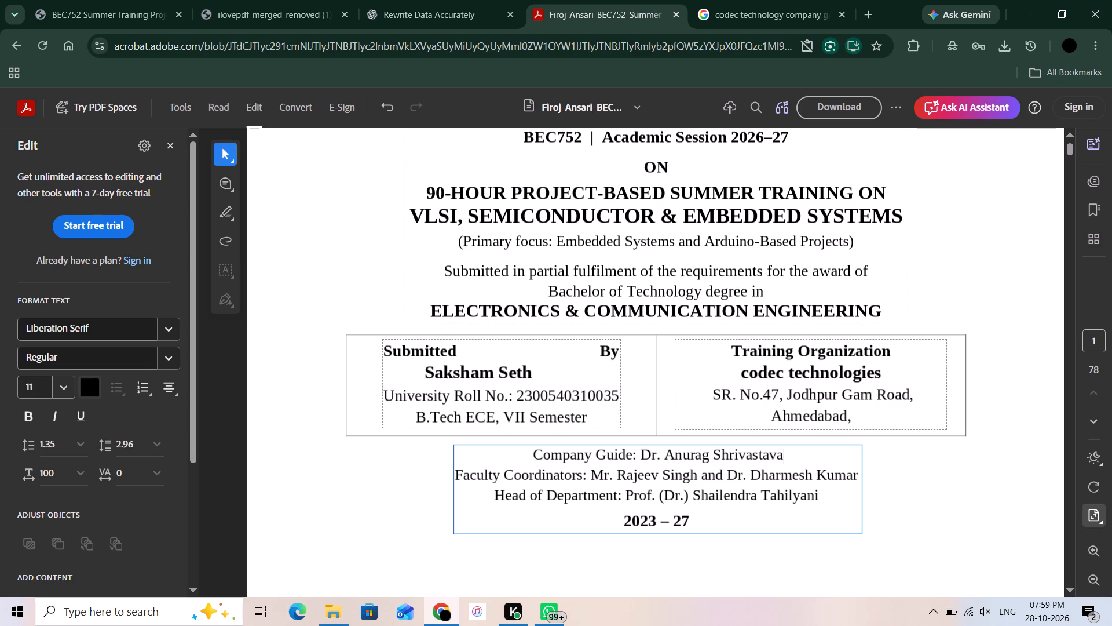
click(971, 473)
Select the cover's two-line training title, from "90-HOUR PROJECT-BASED SUMMER TRAINING ON" through "VLSI, SEMICONDUCTOR & EMBEDDED SYSTEMS".
scroll(987, 432, up, 1)
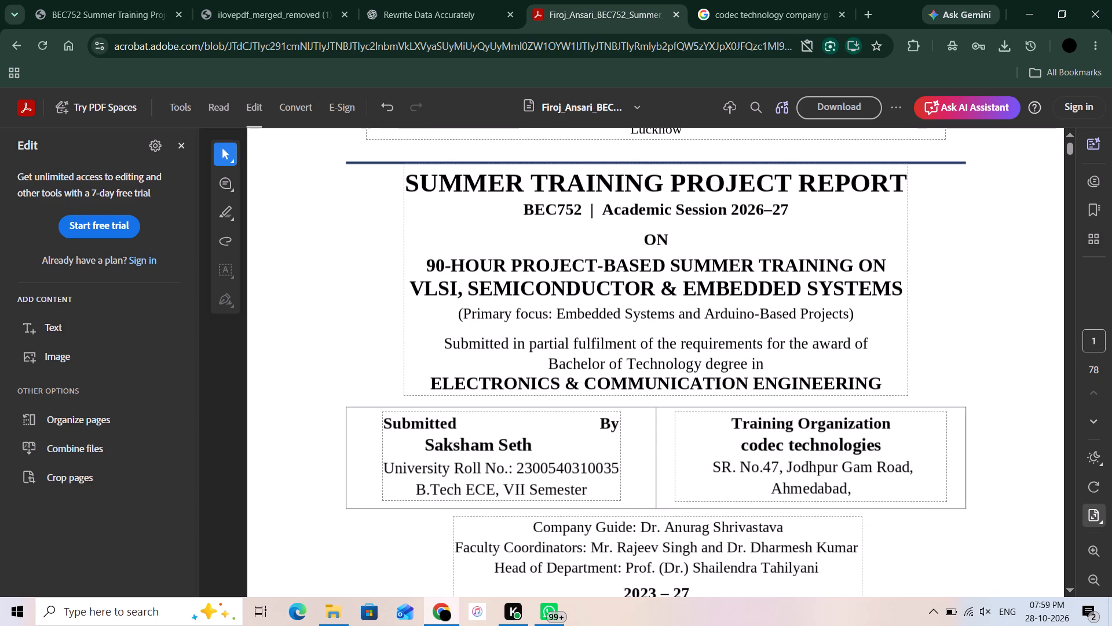
click(847, 260)
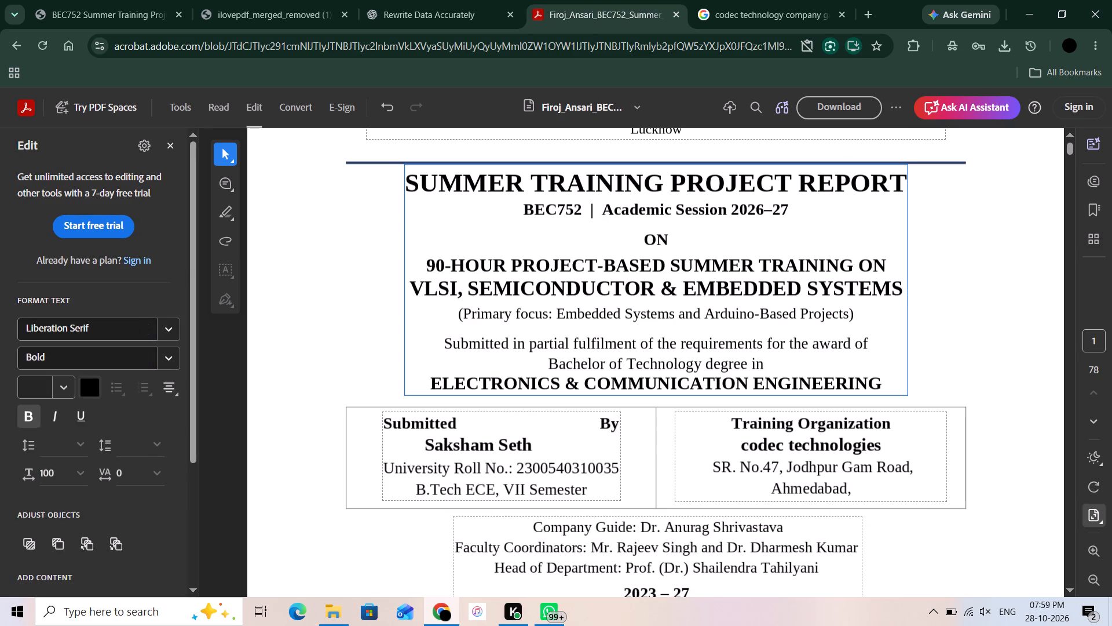
drag(426, 260, 809, 283)
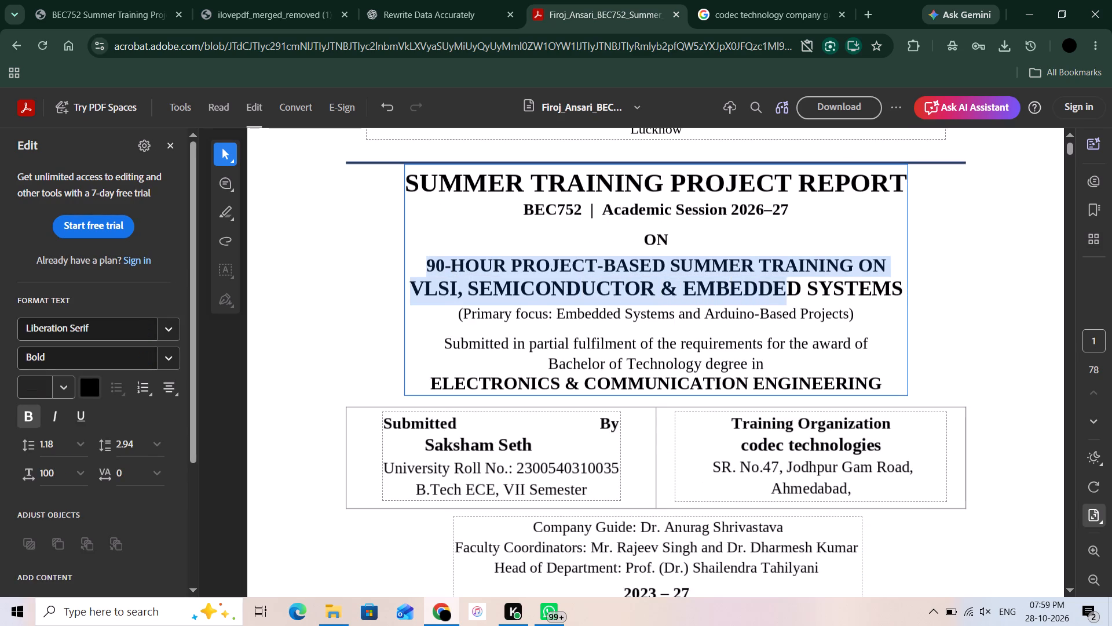
drag(809, 283, 863, 319)
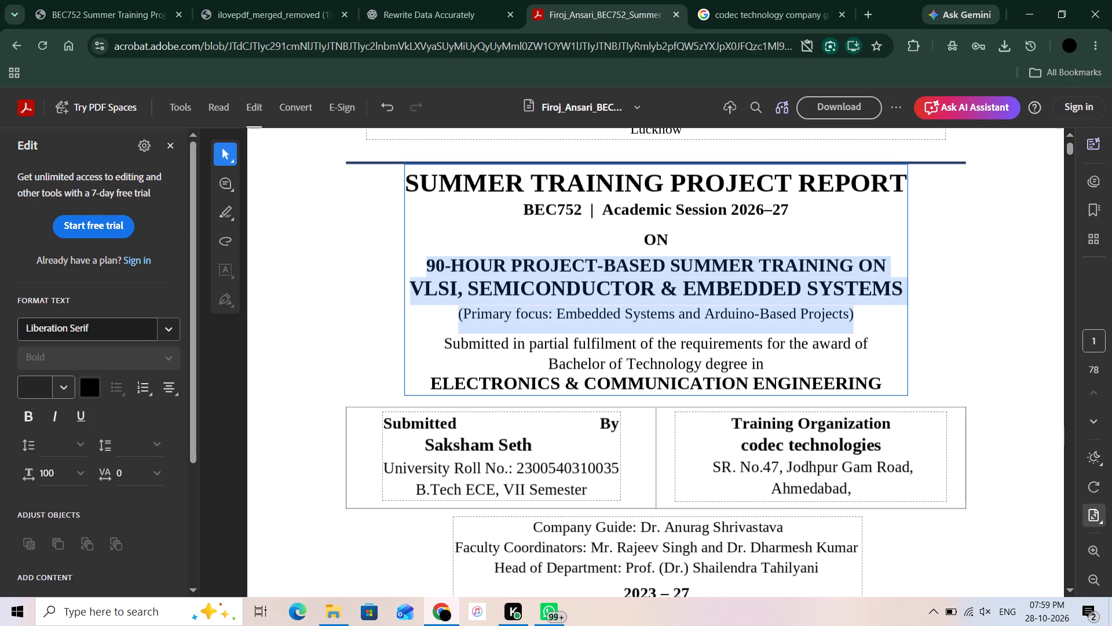
drag(863, 319, 898, 289)
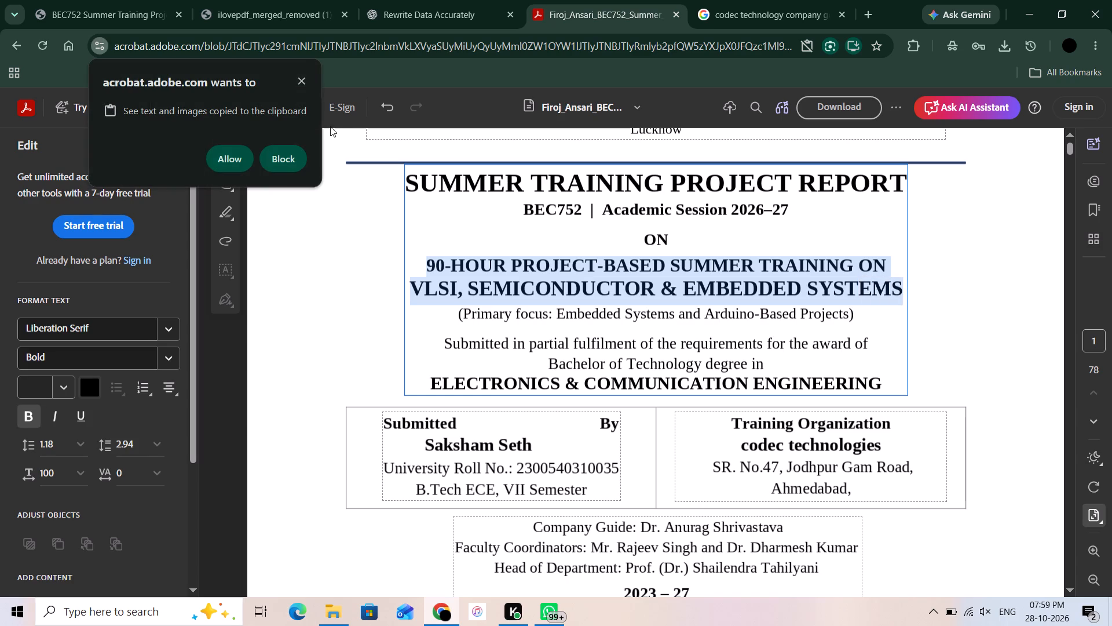
Allow the site clipboard access and replace the two-line 90-hour training title on the cover with ELECTRIC VEHICLES.
click(240, 148)
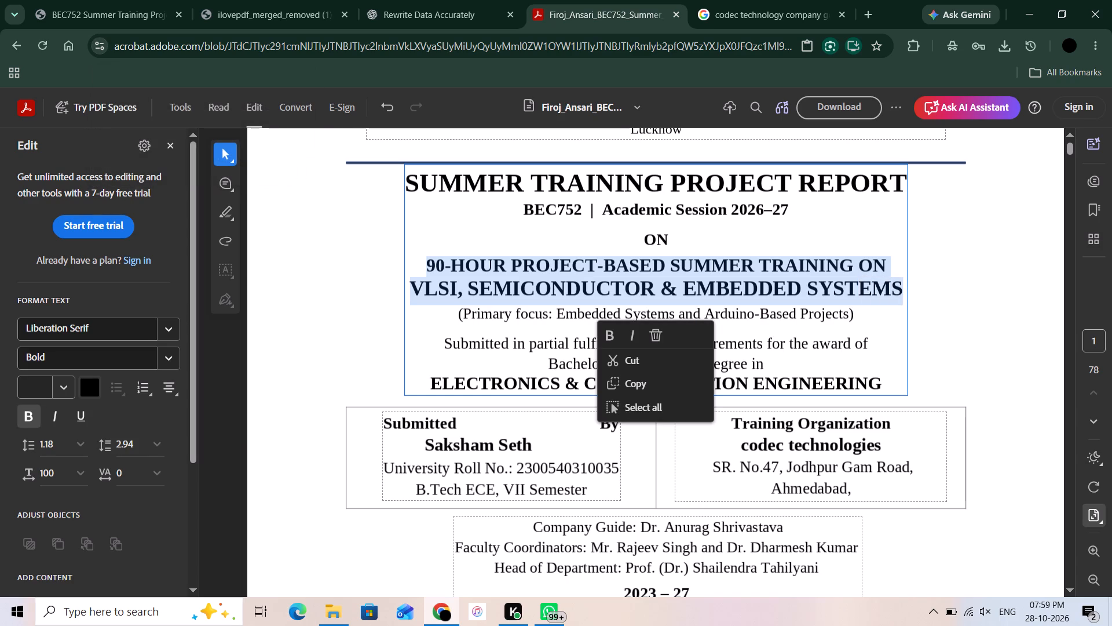
key(BackSpace)
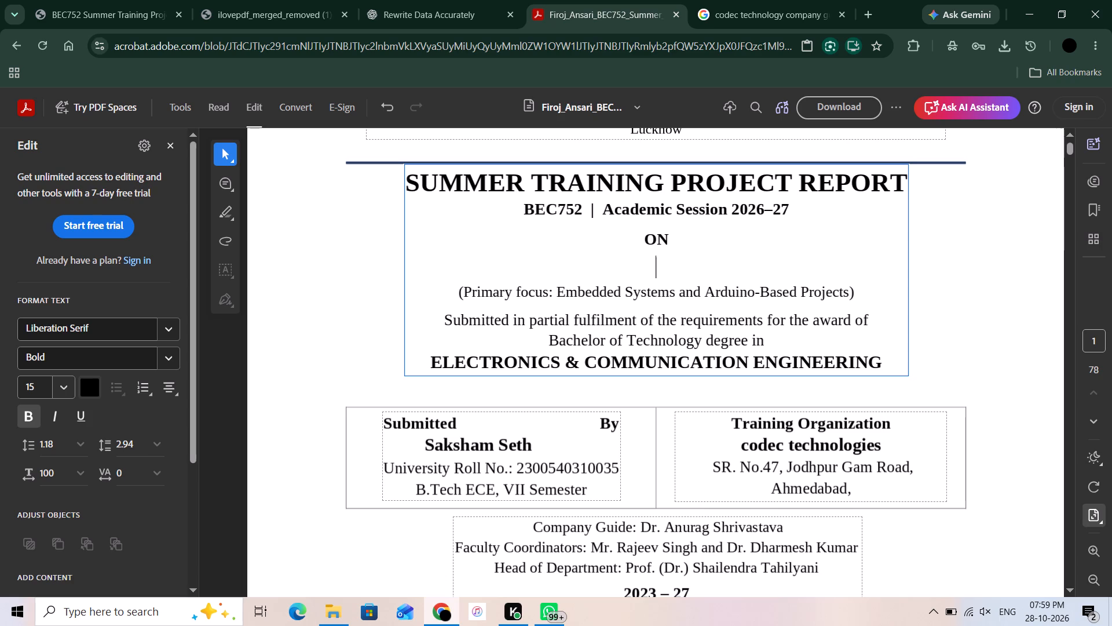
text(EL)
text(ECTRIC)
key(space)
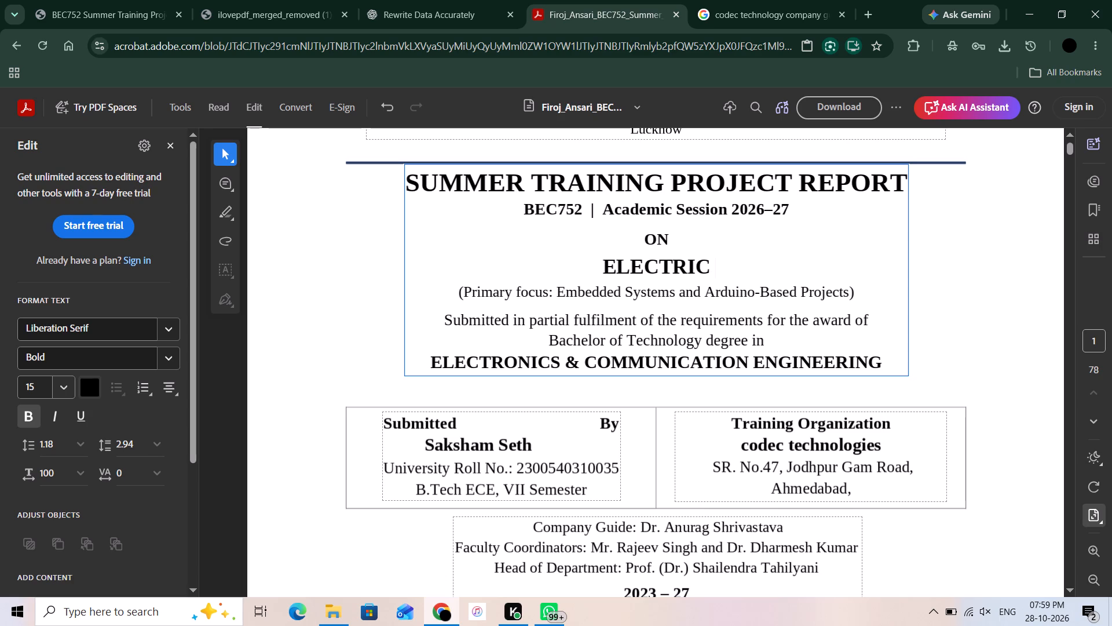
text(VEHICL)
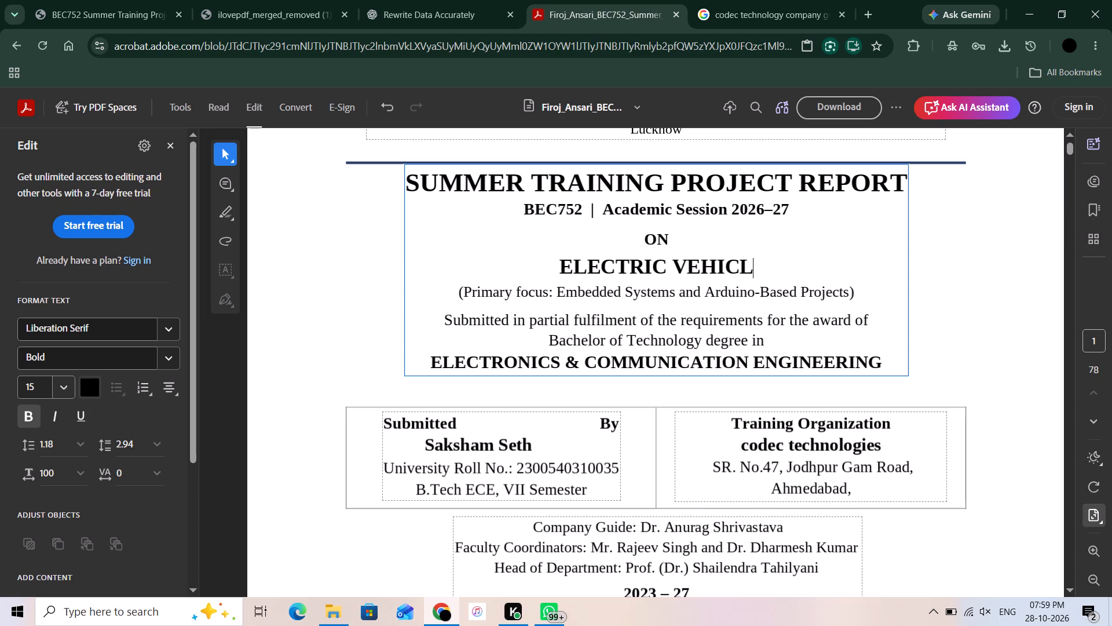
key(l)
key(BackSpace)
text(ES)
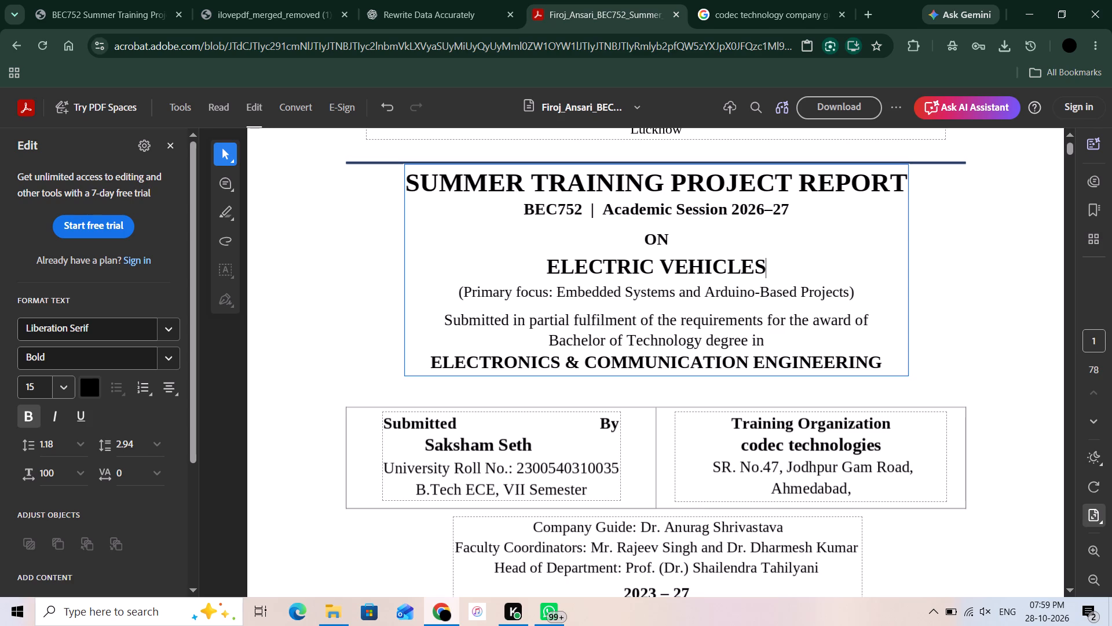
Delete the "Primary focus" line beneath the cover title, including the empty line it leaves.
double_click(806, 296)
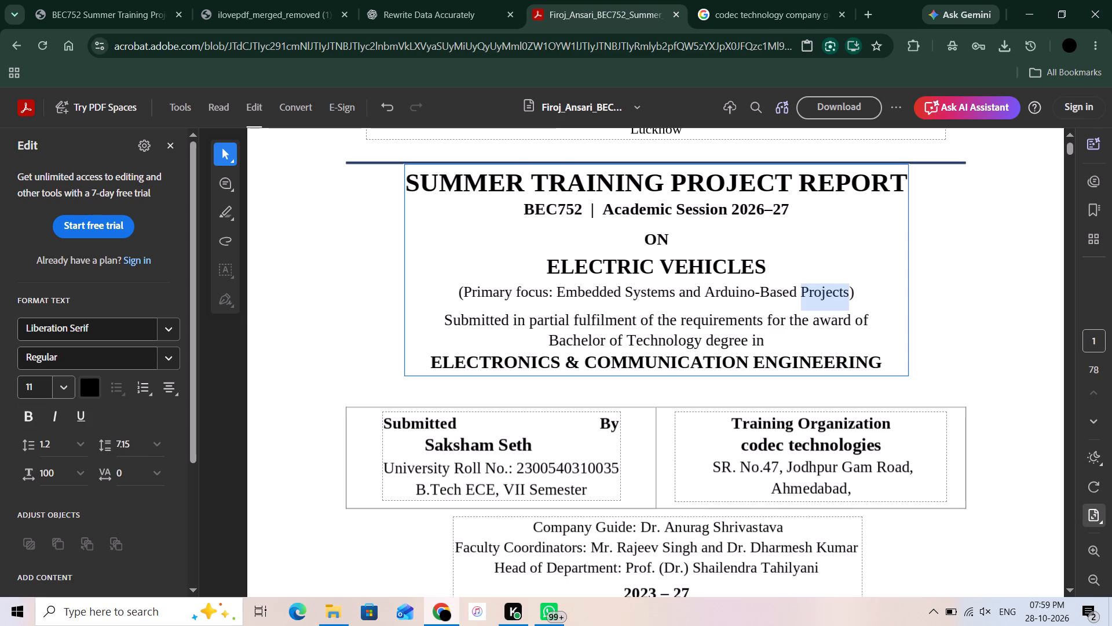
click(865, 296)
drag(859, 296, 814, 299)
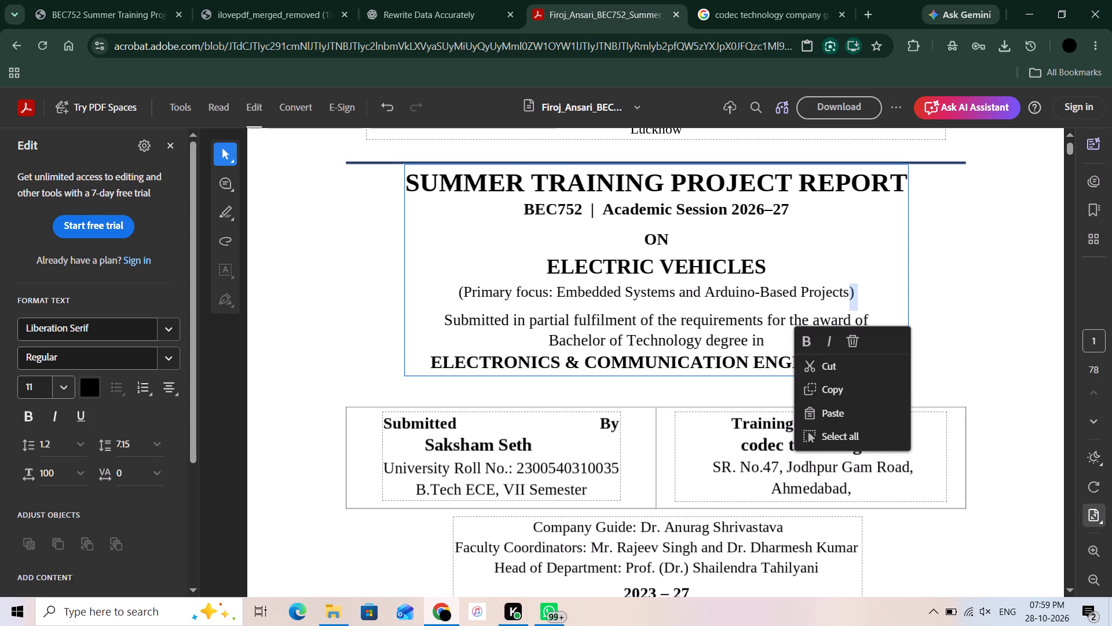
drag(814, 299, 451, 292)
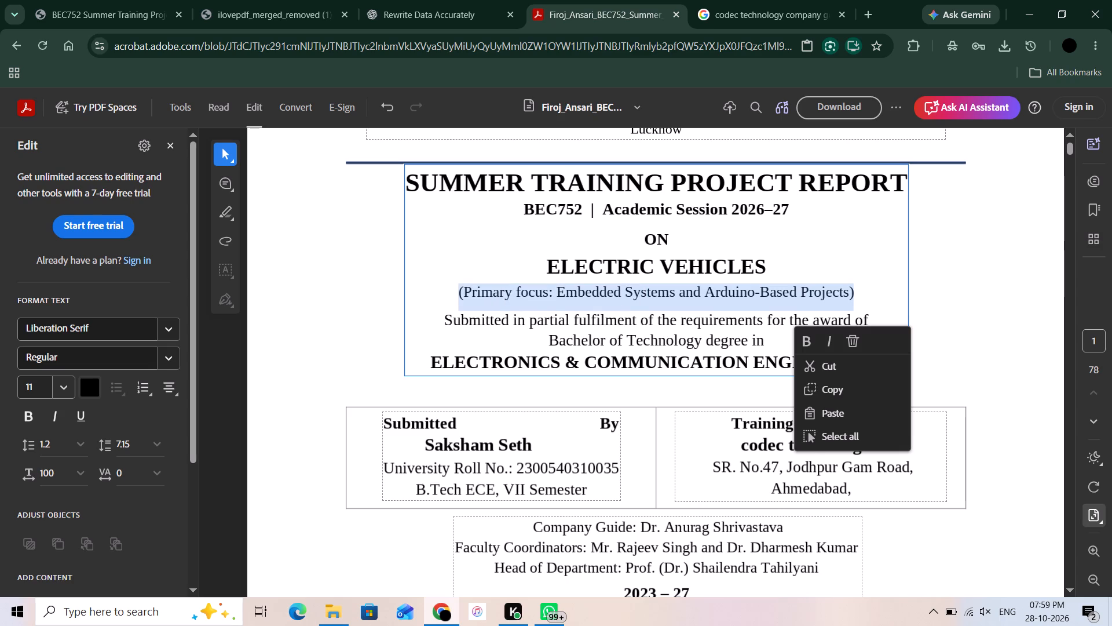
key(BackSpace)
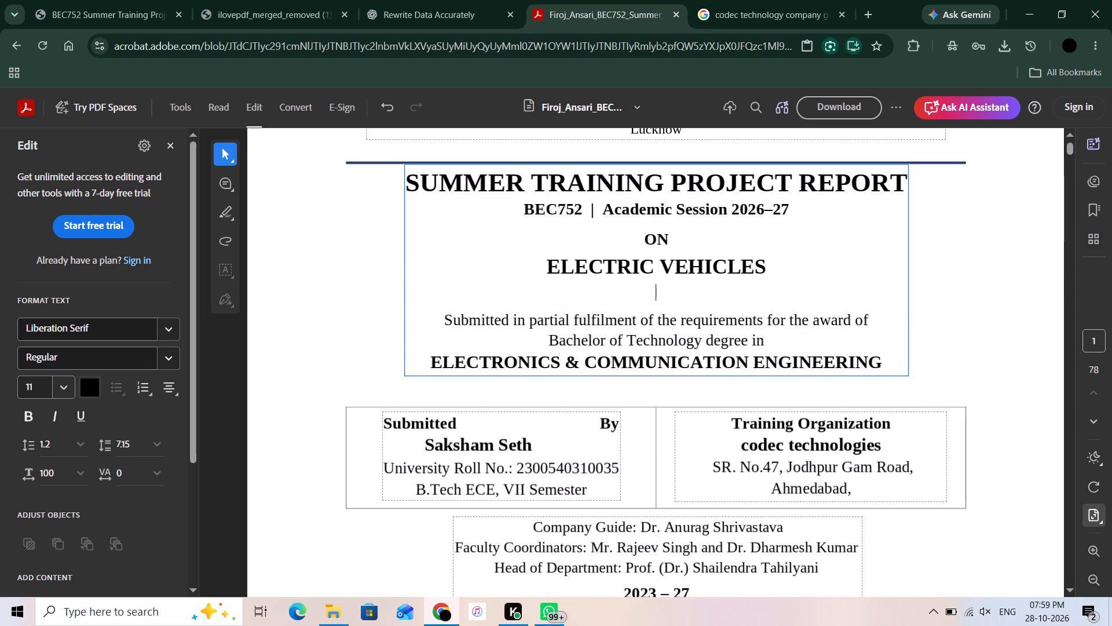
key(BackSpace)
click(970, 319)
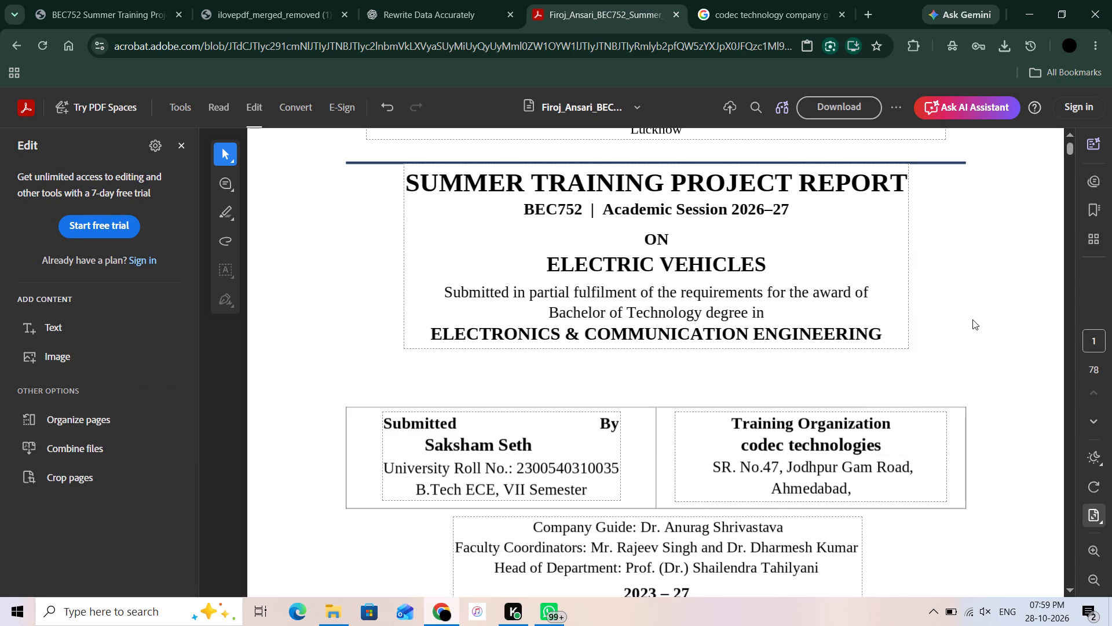
Review the edited cover and the details table on the Certificate from the Training Organization page.
scroll(954, 319, up, 3)
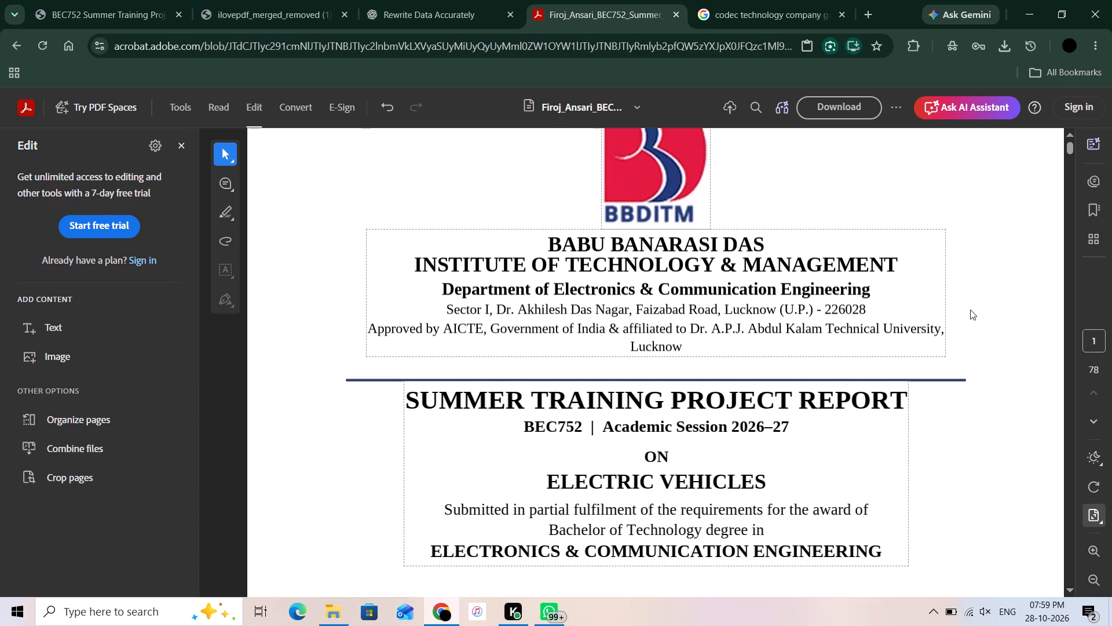
scroll(971, 310, up, 6)
scroll(978, 291, down, 7)
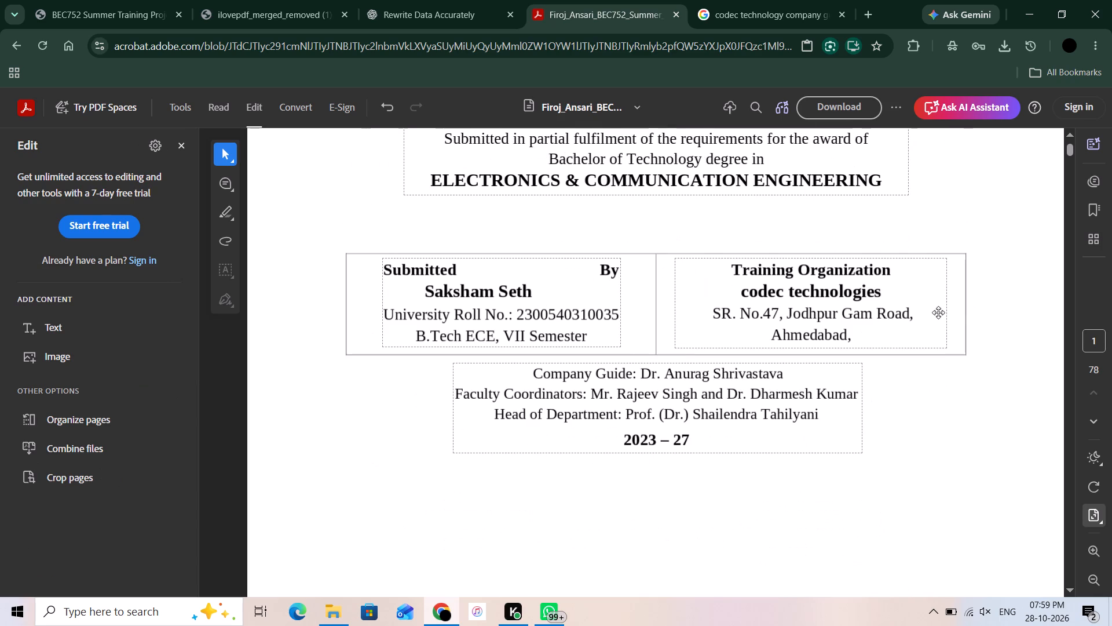
scroll(871, 494, down, 7)
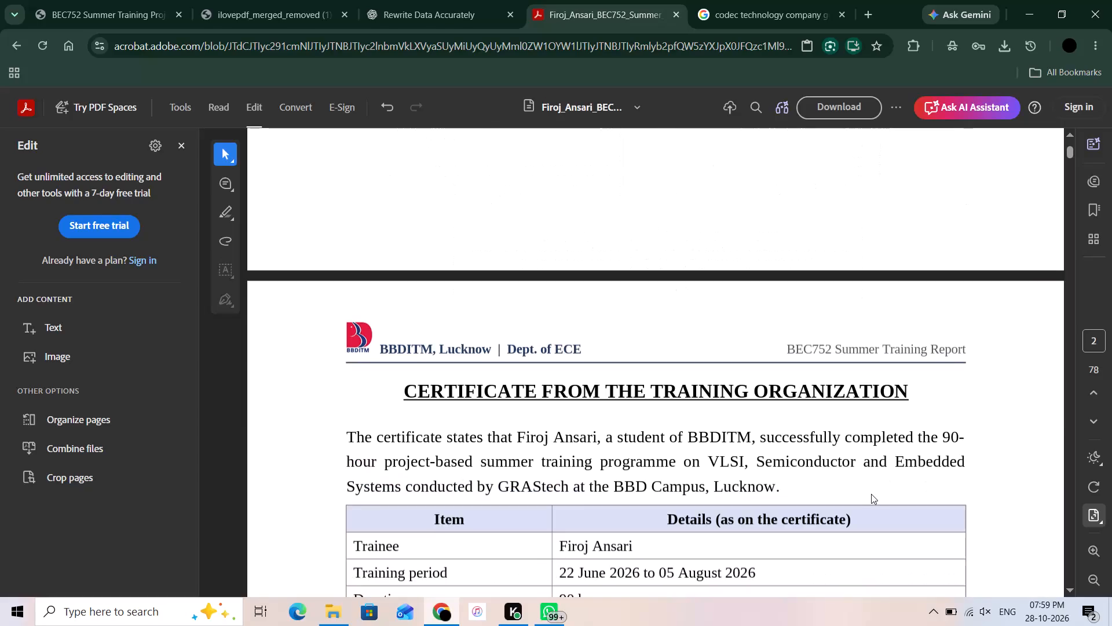
scroll(870, 494, down, 3)
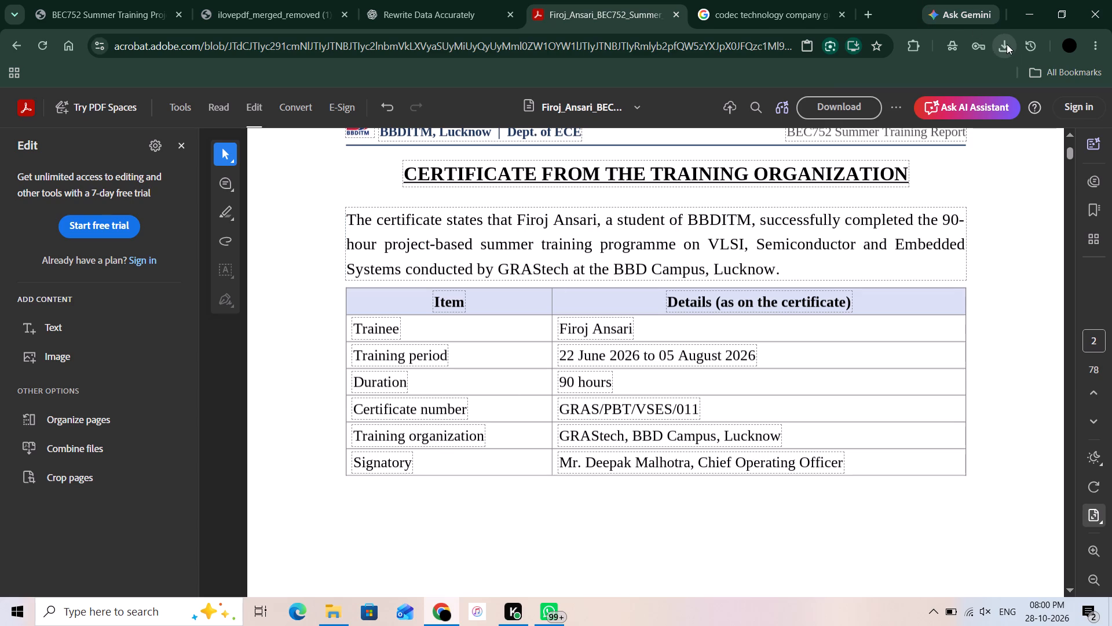
Open the internship certificate image MG7trPtAZm from the Downloads folder to check its details, and return to the report.
click(330, 624)
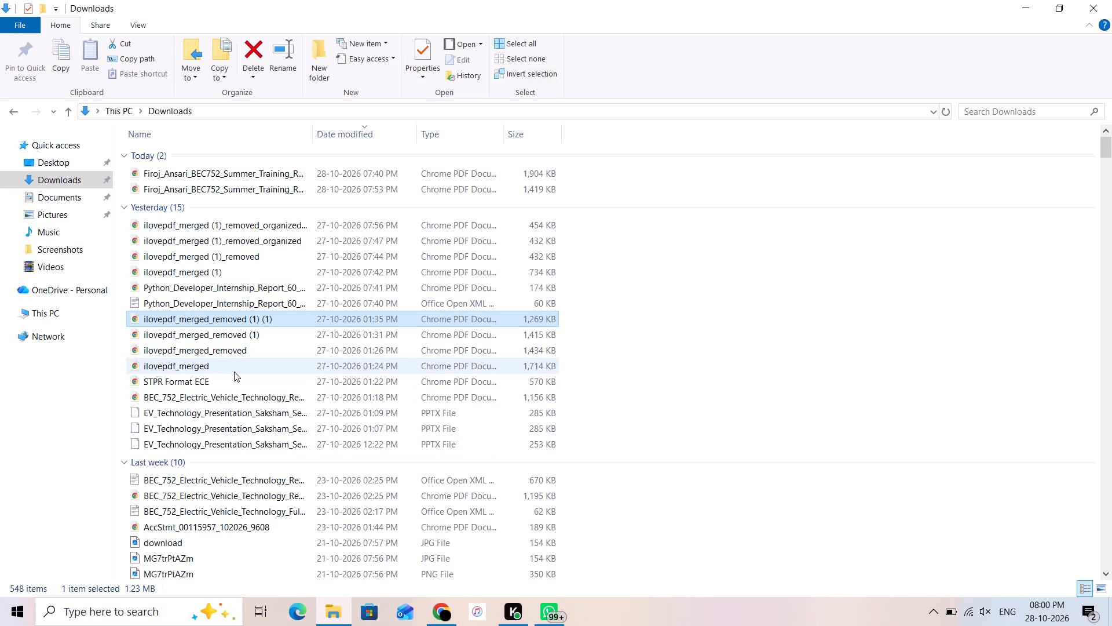
scroll(211, 450, down, 2)
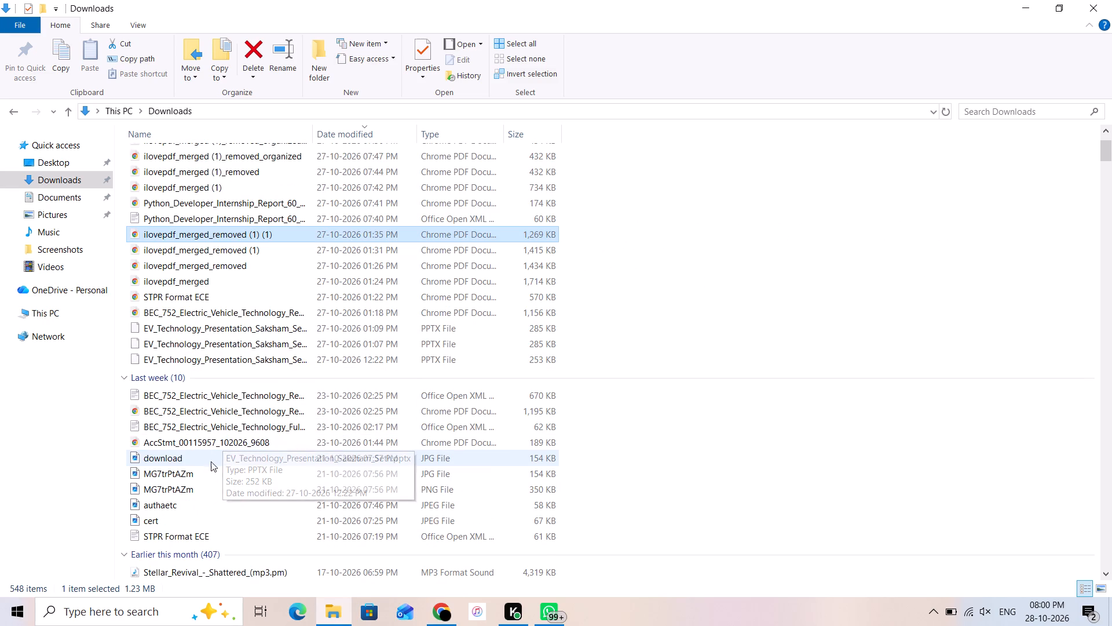
double_click(204, 472)
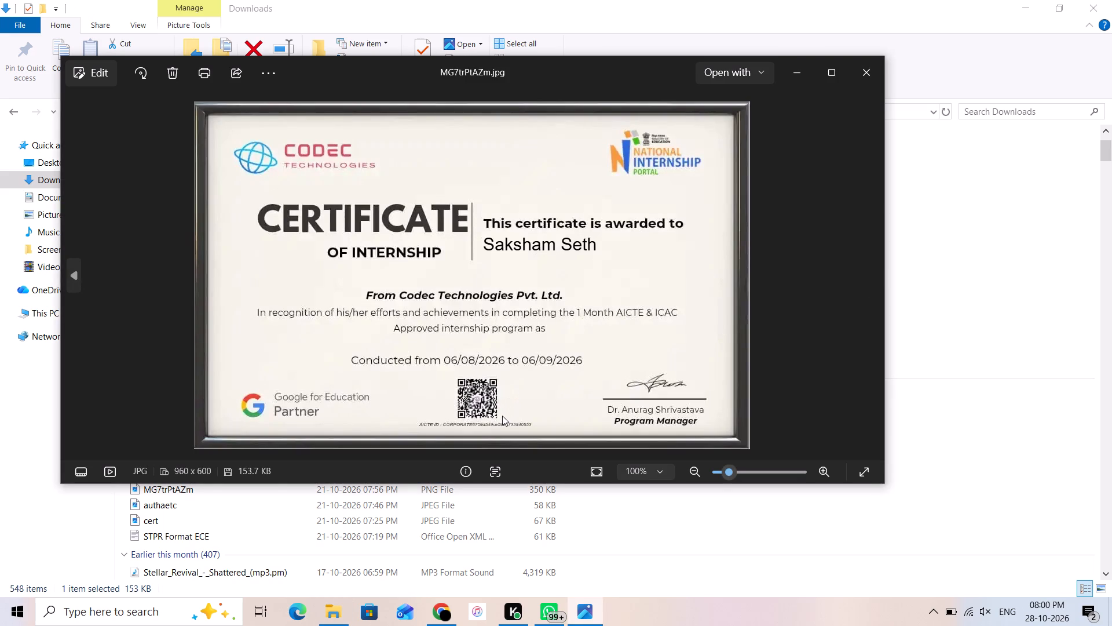
click(794, 73)
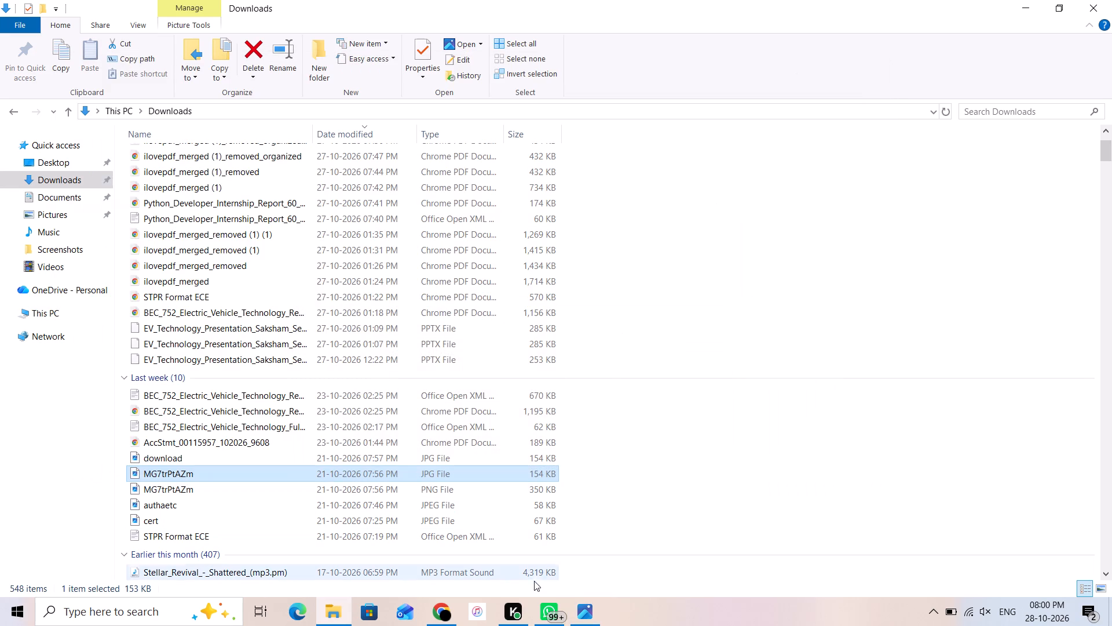
click(1111, 0)
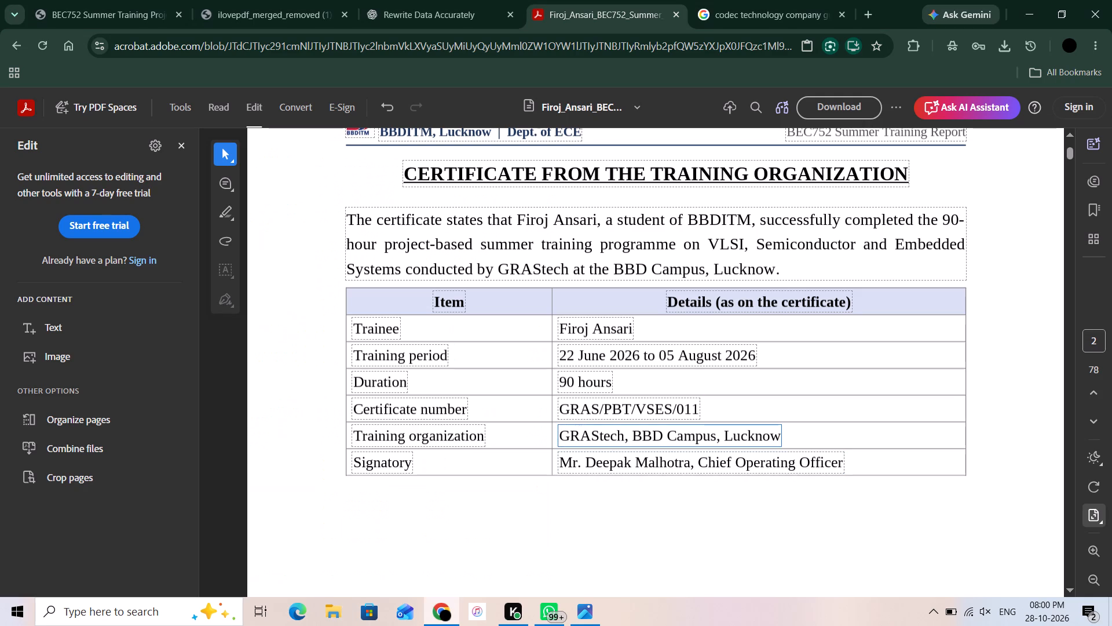
Examine the Certificate from the College page for student and training details that need adapting.
scroll(645, 513, down, 8)
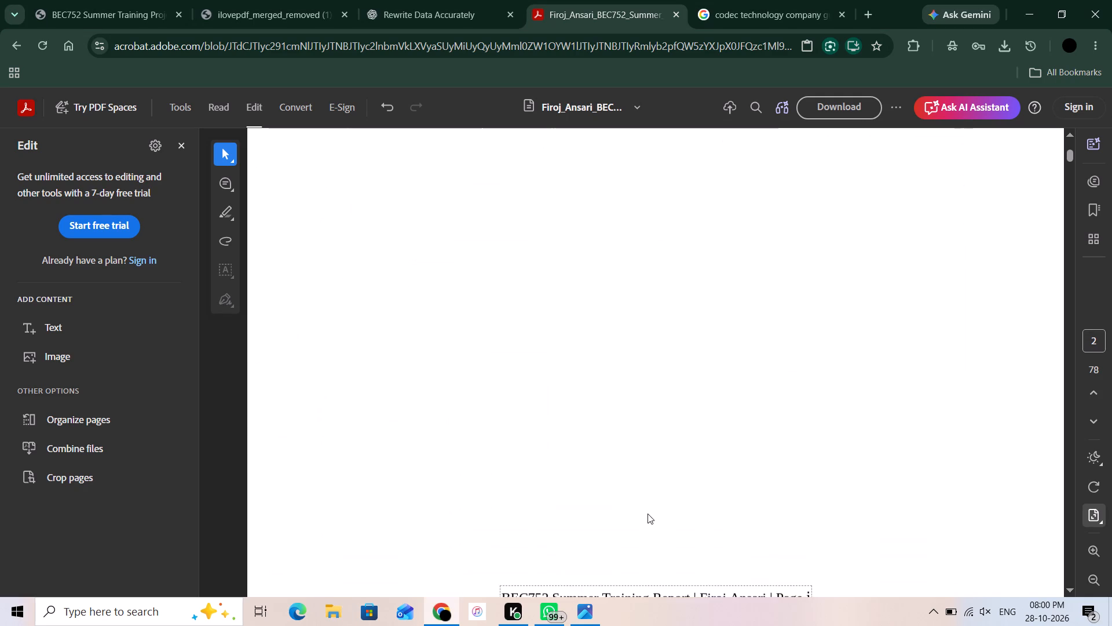
scroll(648, 514, down, 7)
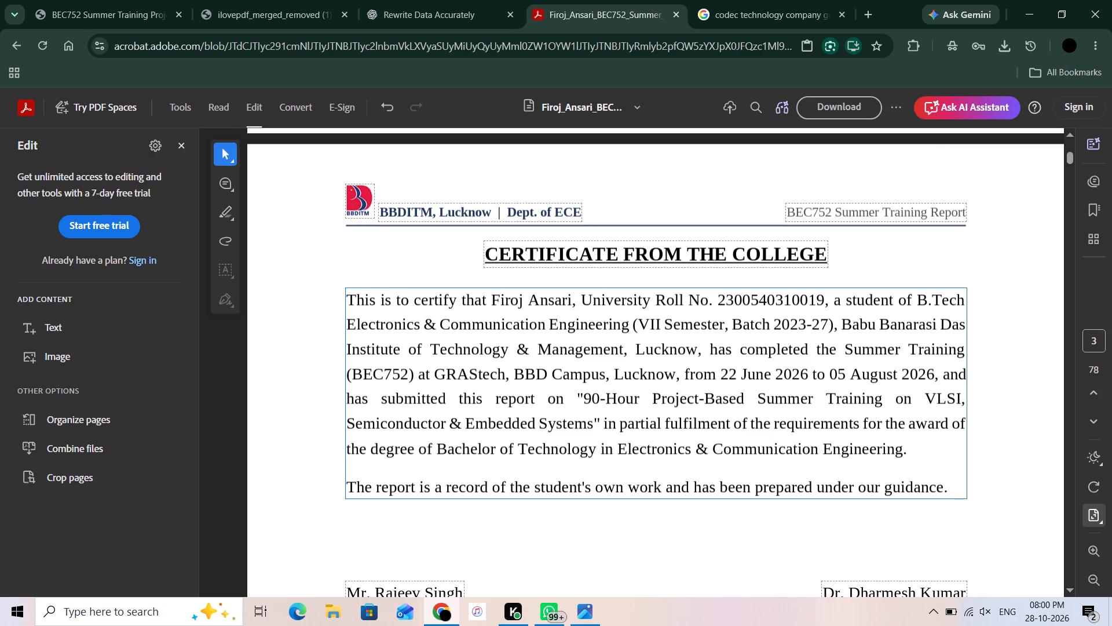
scroll(701, 421, down, 3)
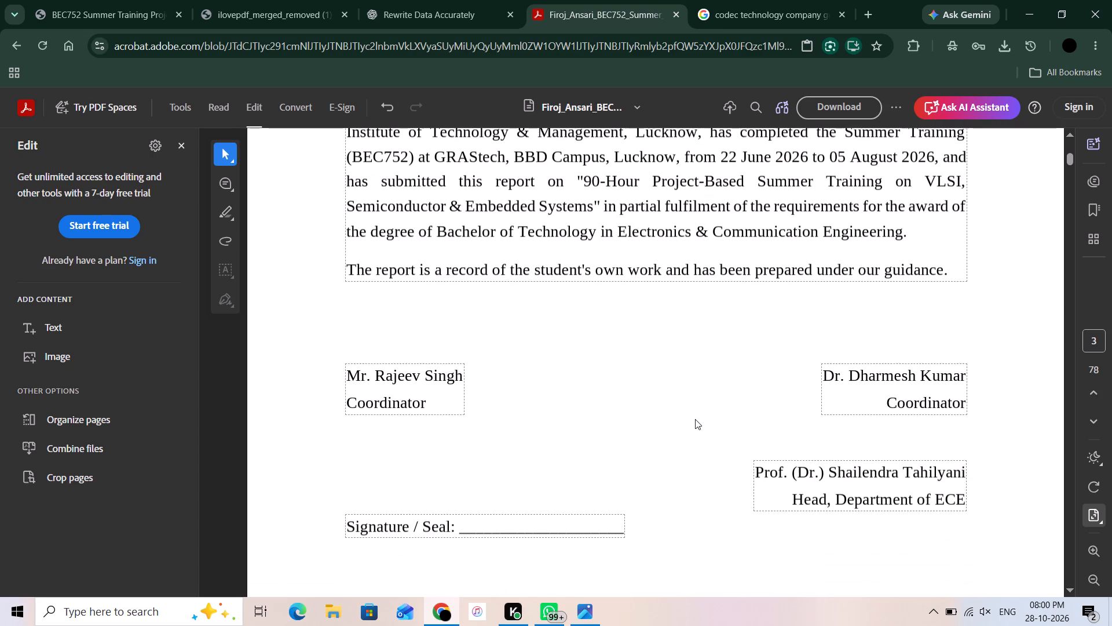
scroll(517, 417, up, 2)
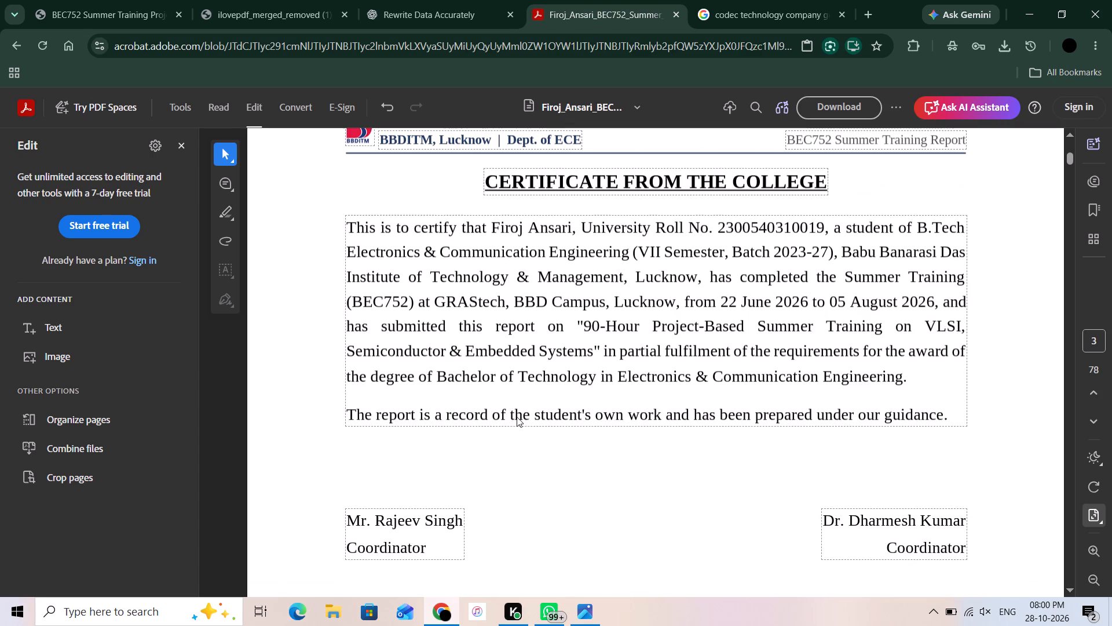
scroll(595, 440, down, 8)
scroll(599, 440, up, 3)
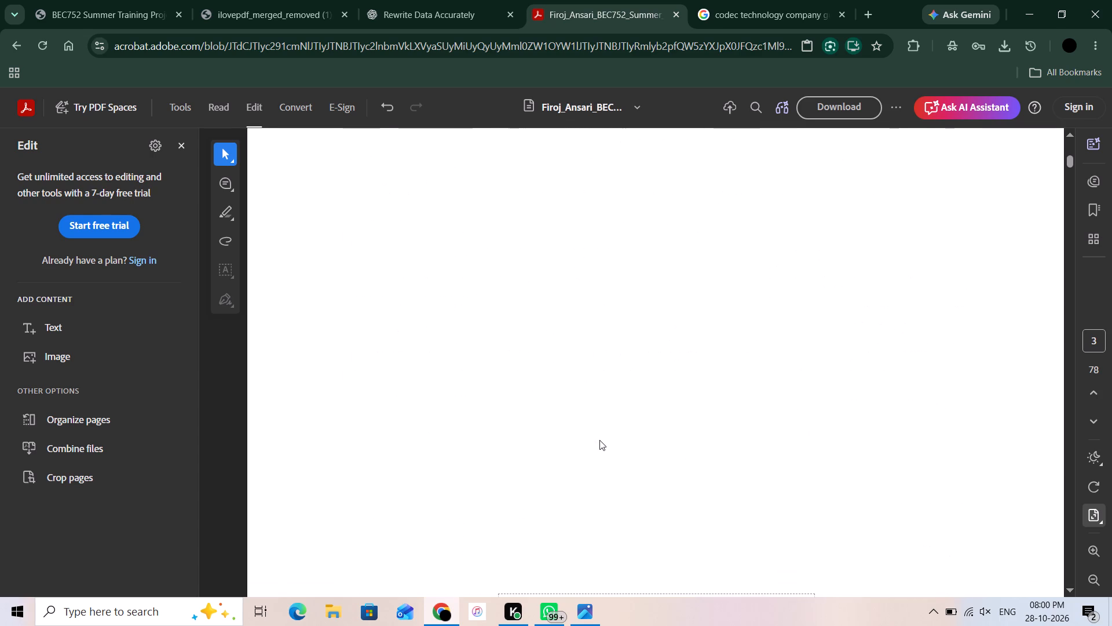
scroll(599, 440, up, 9)
scroll(599, 439, down, 2)
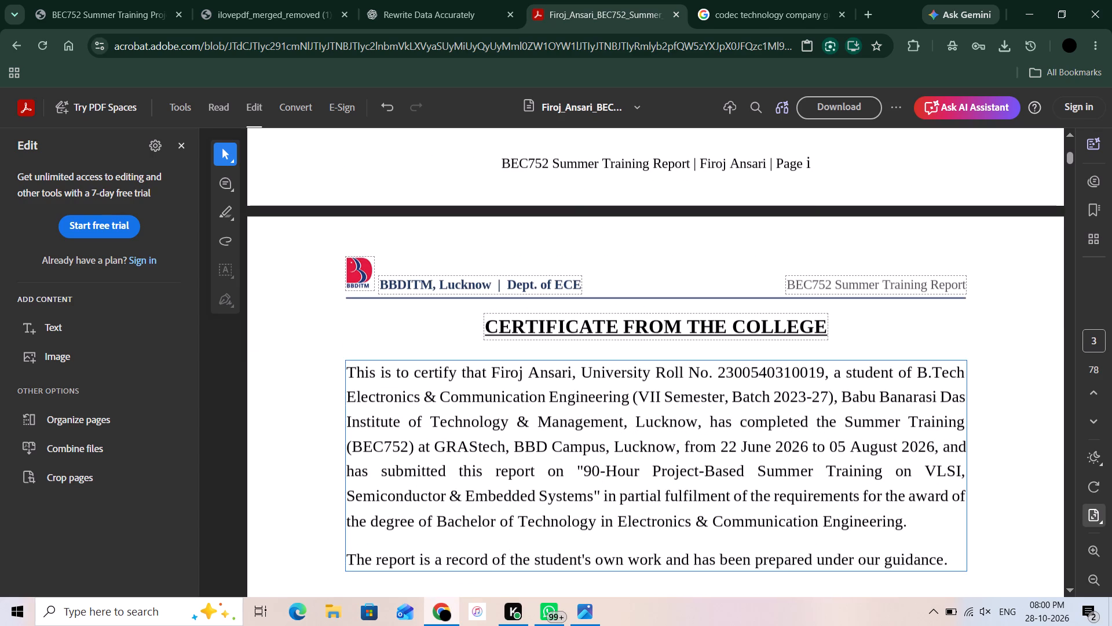
Replace the previous student's name with the new student's name in the Certificate from the College paragraph.
click(570, 374)
click(573, 372)
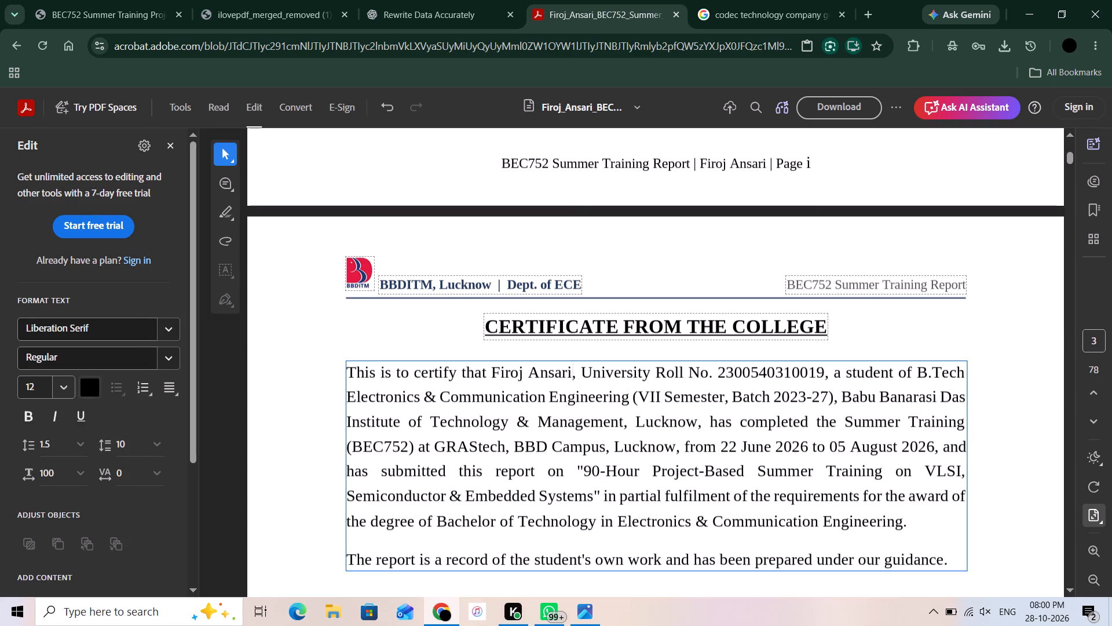
key(BackSpace)
key(BackSpace)
key(BackSpace)
key(BackSpace)
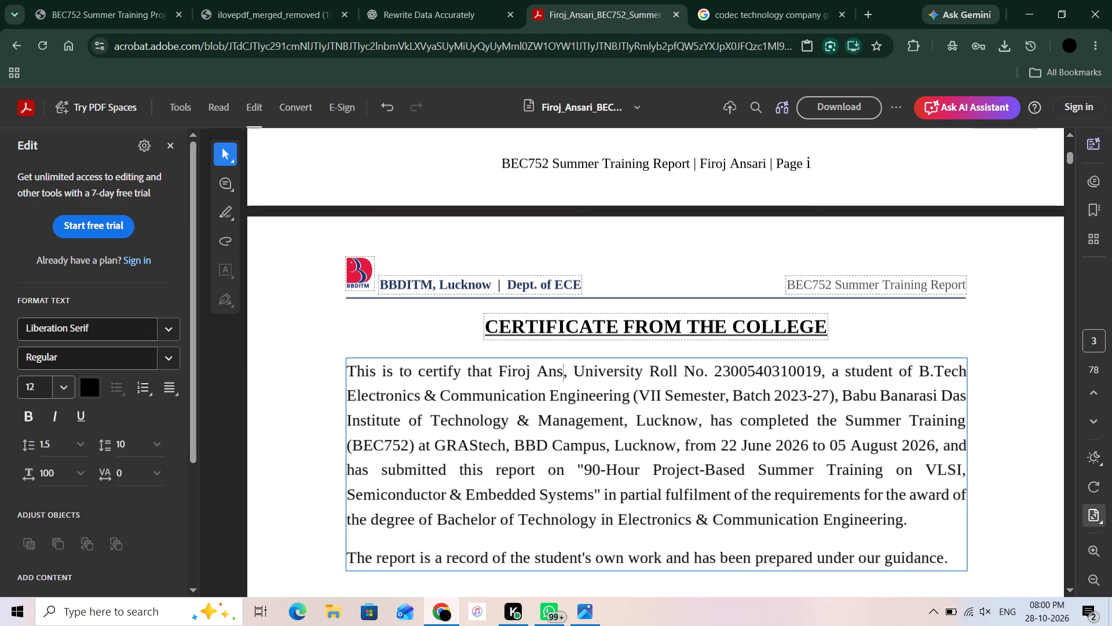
key(BackSpace)
key(BackSpace)
key(BackSpace)
key(BackSpace)
key(BackSpace)
key(BackSpace)
key(BackSpace)
key(BackSpace)
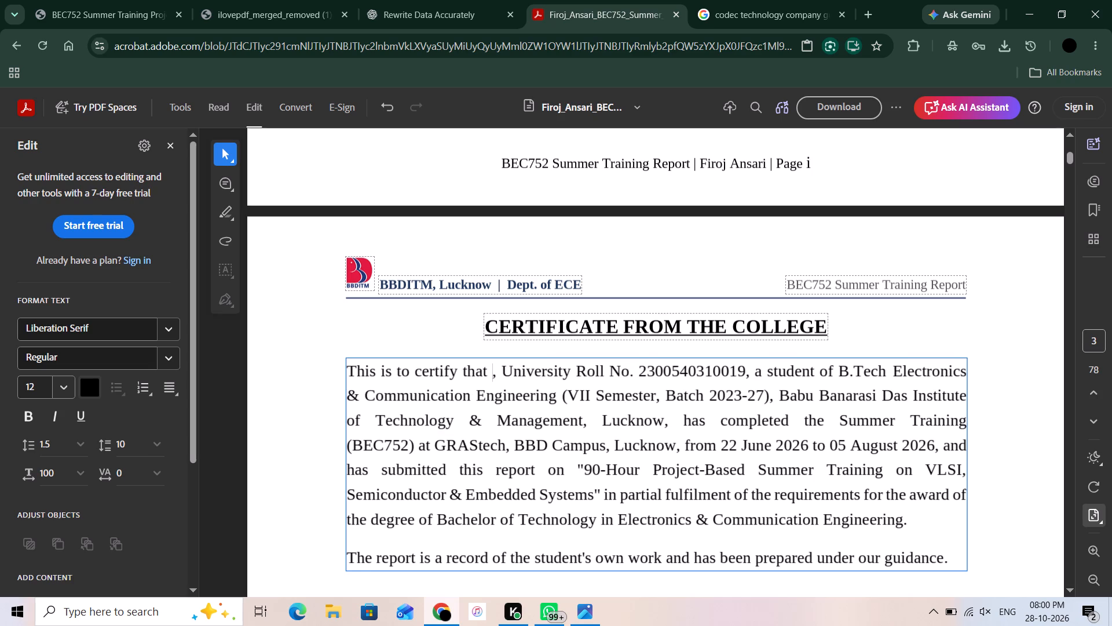
key(BackSpace)
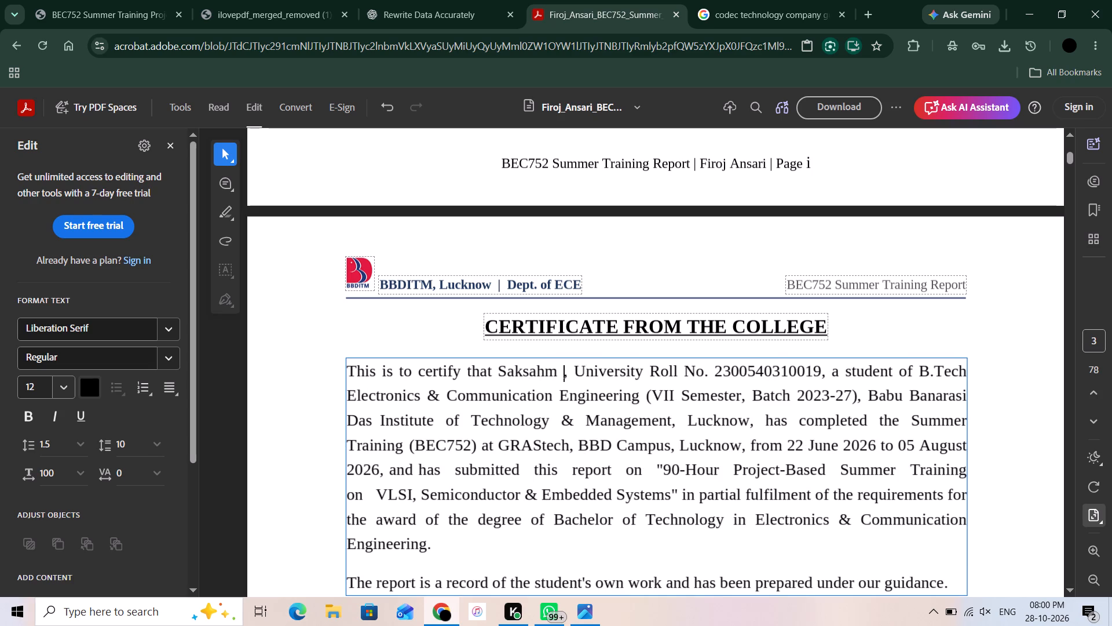
key(BackSpace)
key(BackSpace)
key(BackSpace)
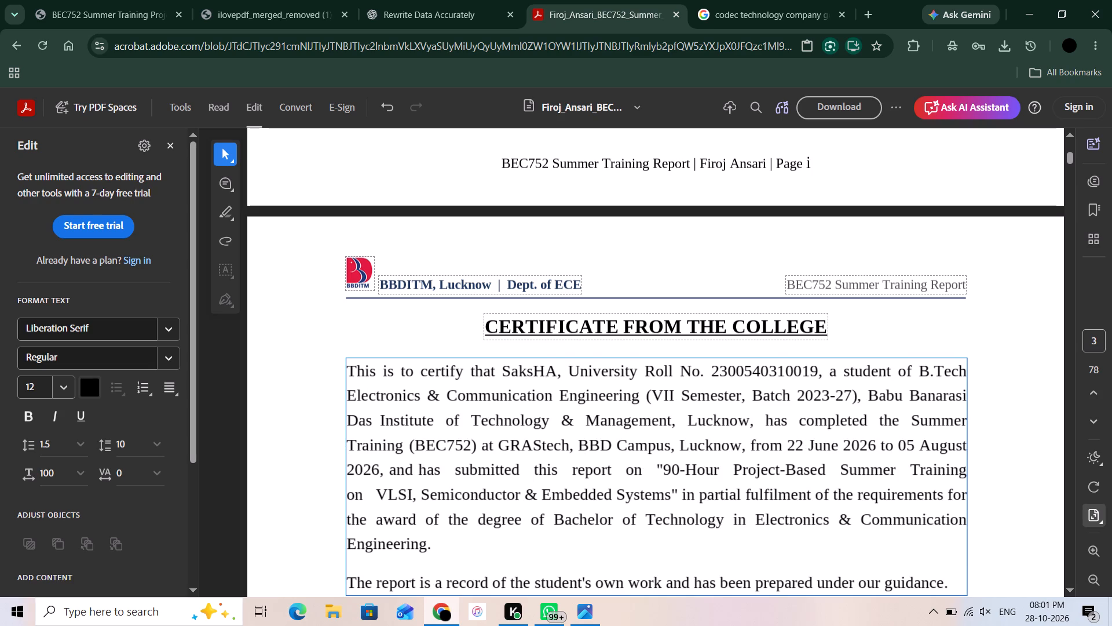
key(BackSpace)
key(BackSpace)
key(BackSpace)
key(BackSpace)
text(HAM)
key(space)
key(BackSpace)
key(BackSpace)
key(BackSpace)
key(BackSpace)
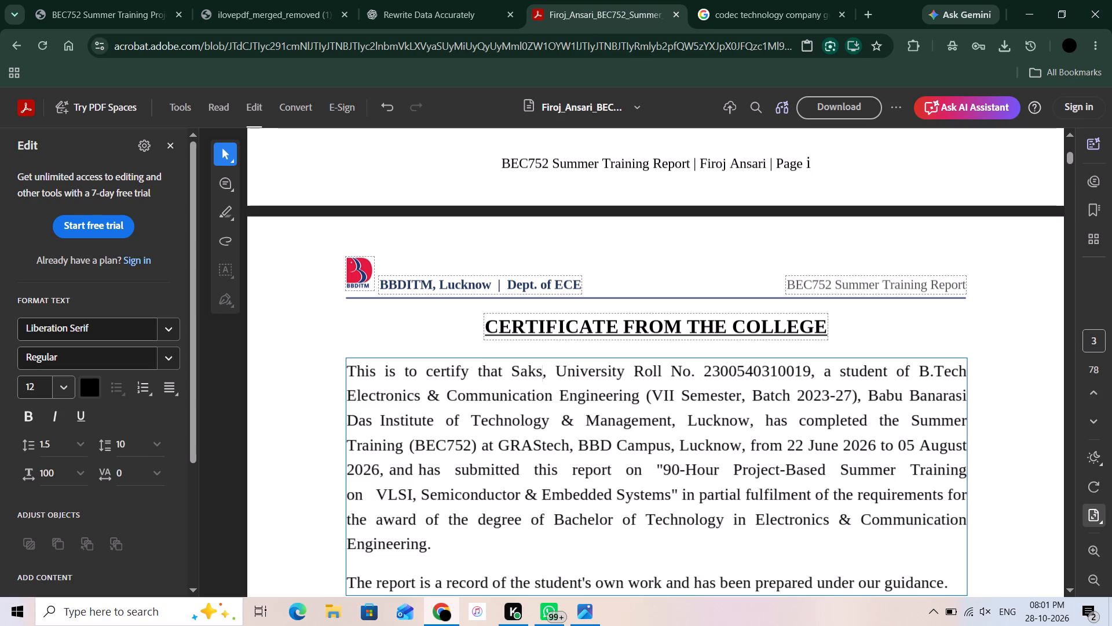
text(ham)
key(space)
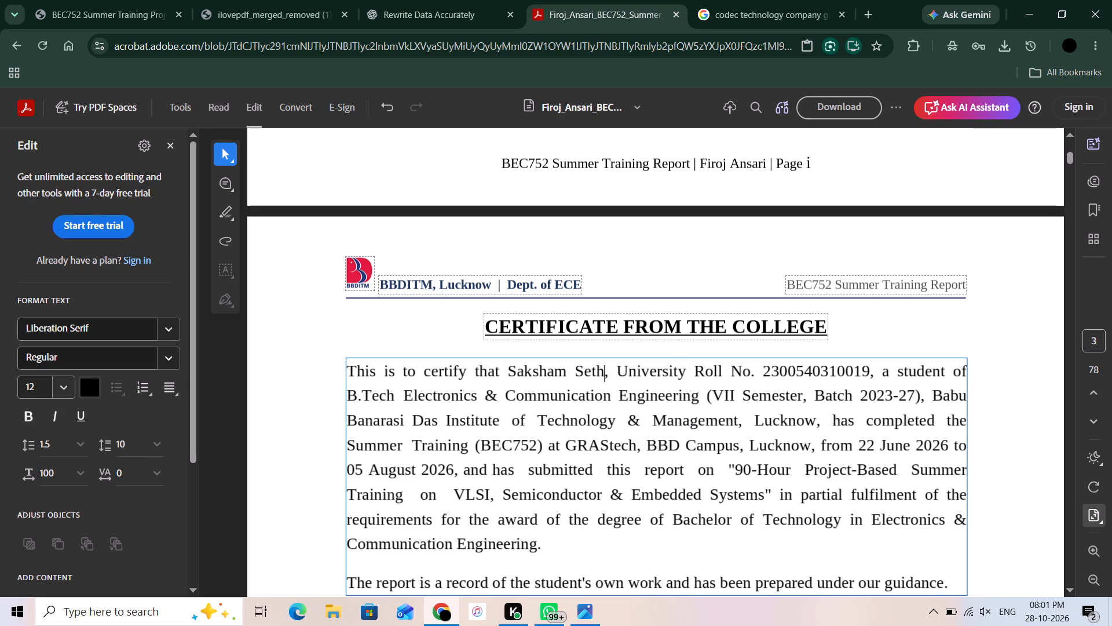
Update the ending of the University Roll No. in the Certificate from the College paragraph to the new student's number.
click(869, 372)
key(BackSpace)
key(BackSpace)
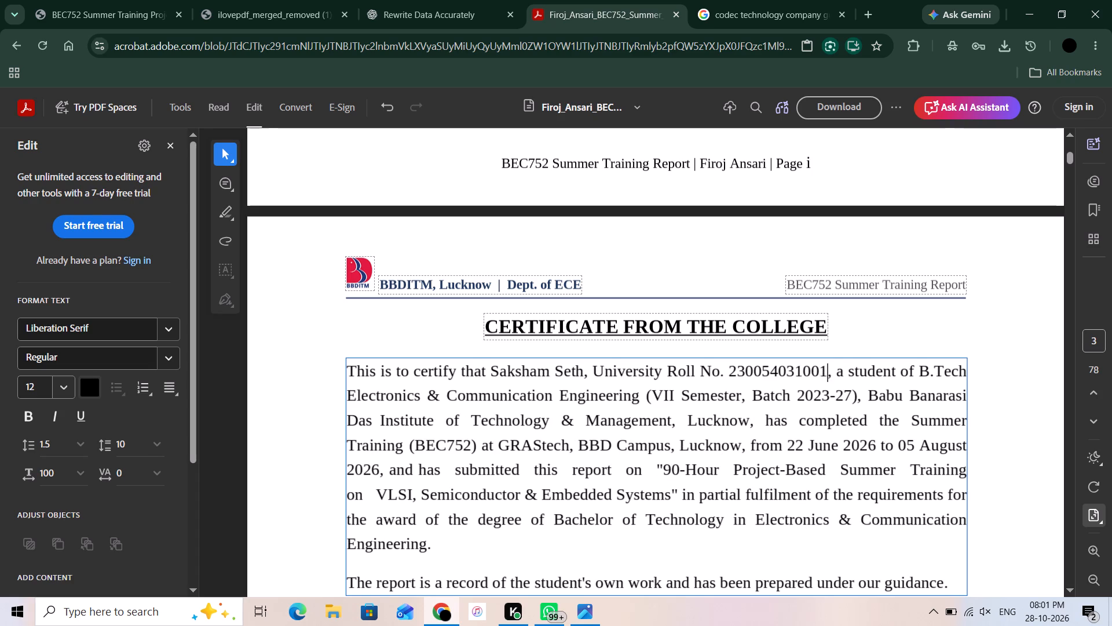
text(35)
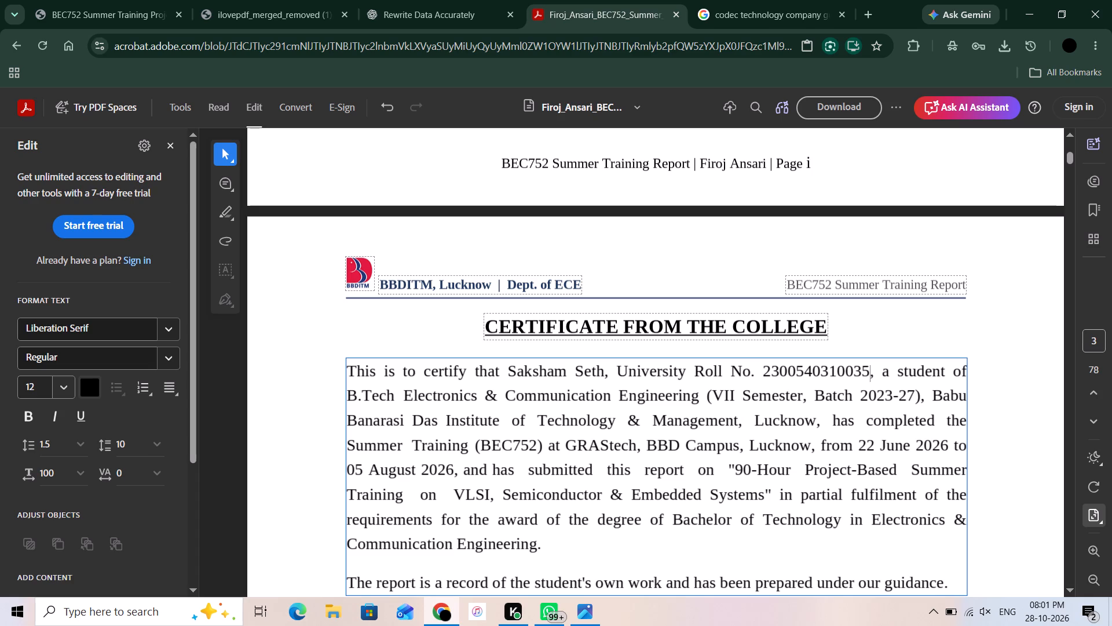
Replace "GRAStech, BBD Campus," with "Codec Technologies" as the training organization in the college certificate paragraph.
click(743, 448)
key(BackSpace)
key(BackSpace)
key(BackSpace)
key(BackSpace)
key(BackSpace)
key(BackSpace)
key(BackSpace)
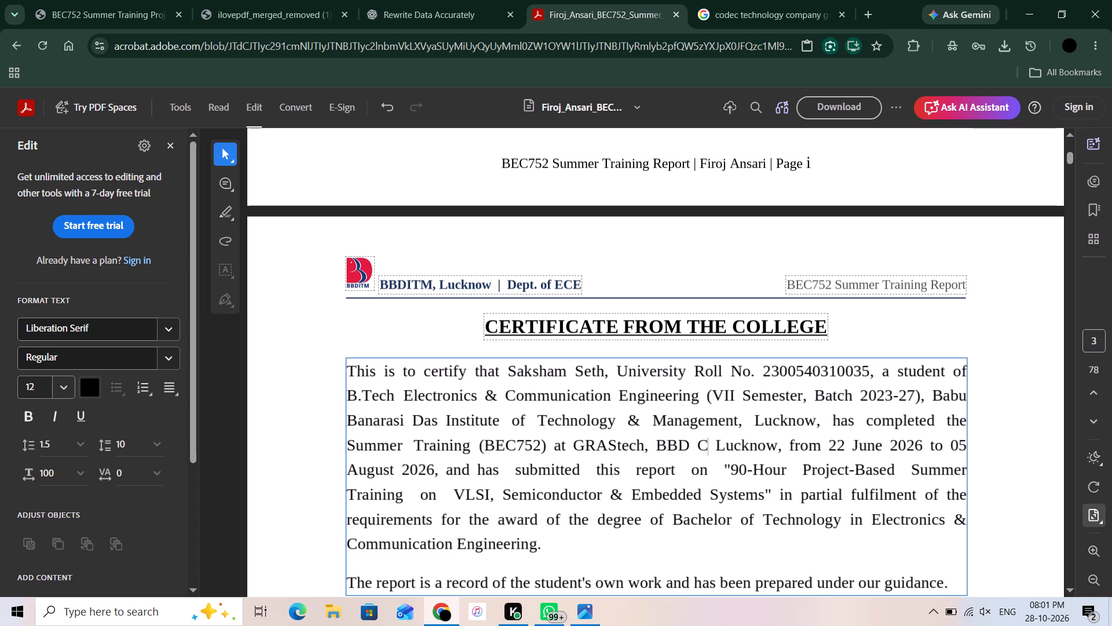
key(BackSpace)
key(BackSpace)
key(BackSpace)
key(BackSpace)
key(BackSpace)
key(BackSpace)
key(BackSpace)
key(BackSpace)
key(BackSpace)
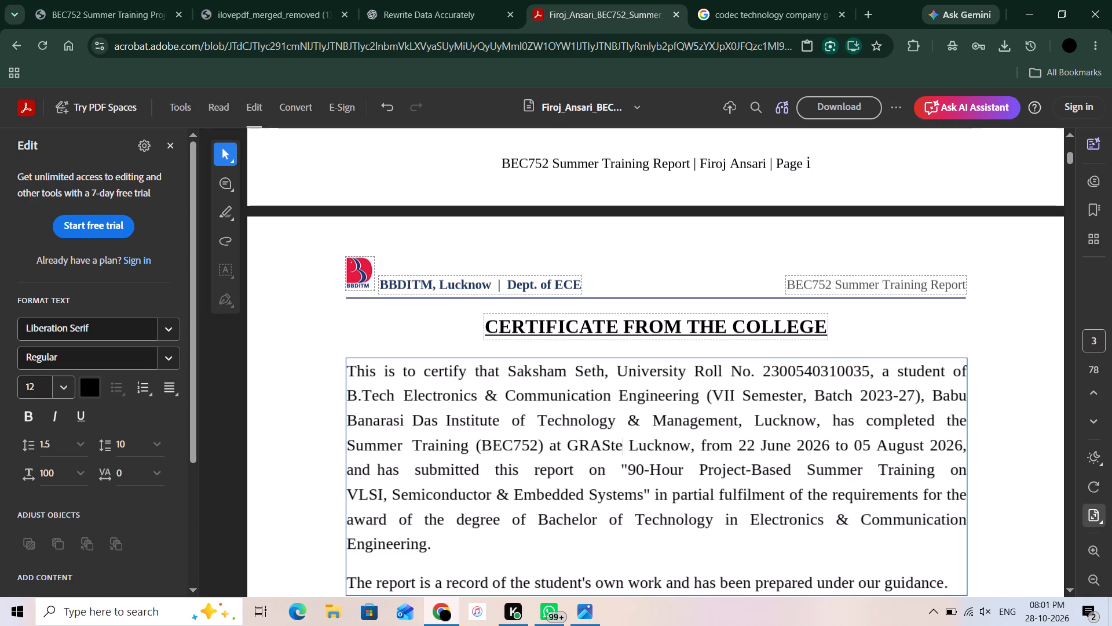
key(BackSpace)
key(BackSpace)
key(BackSpace)
key(BackSpace)
key(BackSpace)
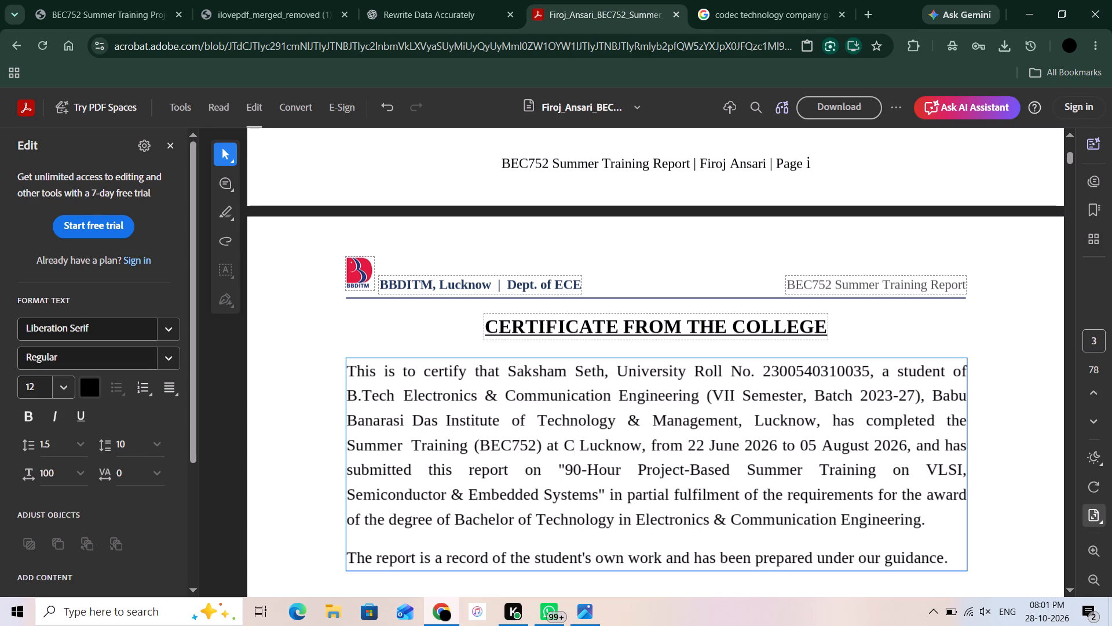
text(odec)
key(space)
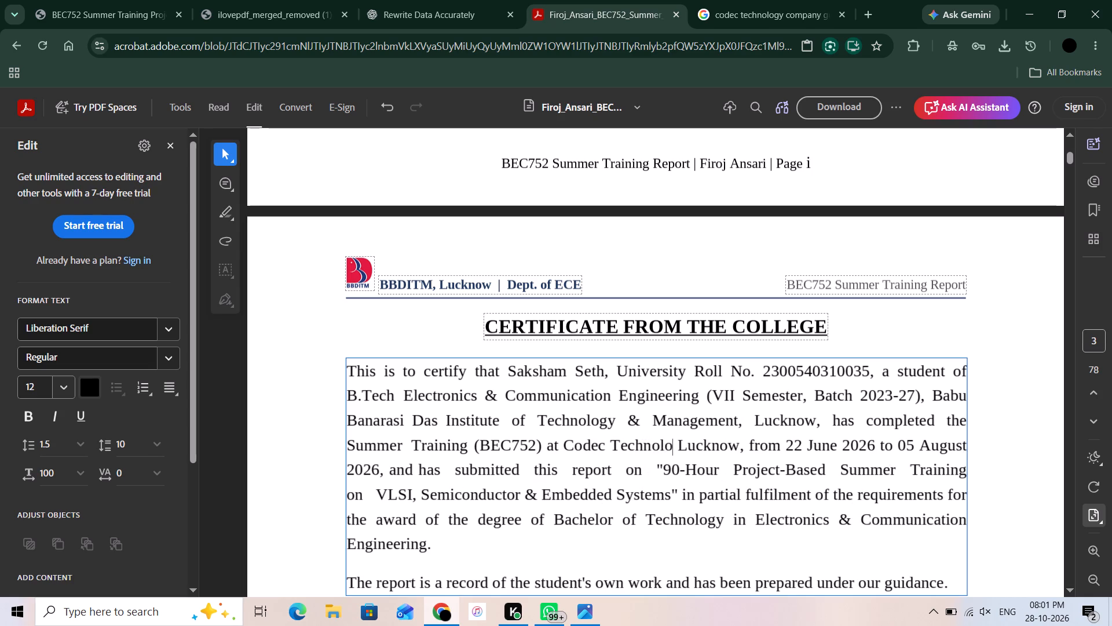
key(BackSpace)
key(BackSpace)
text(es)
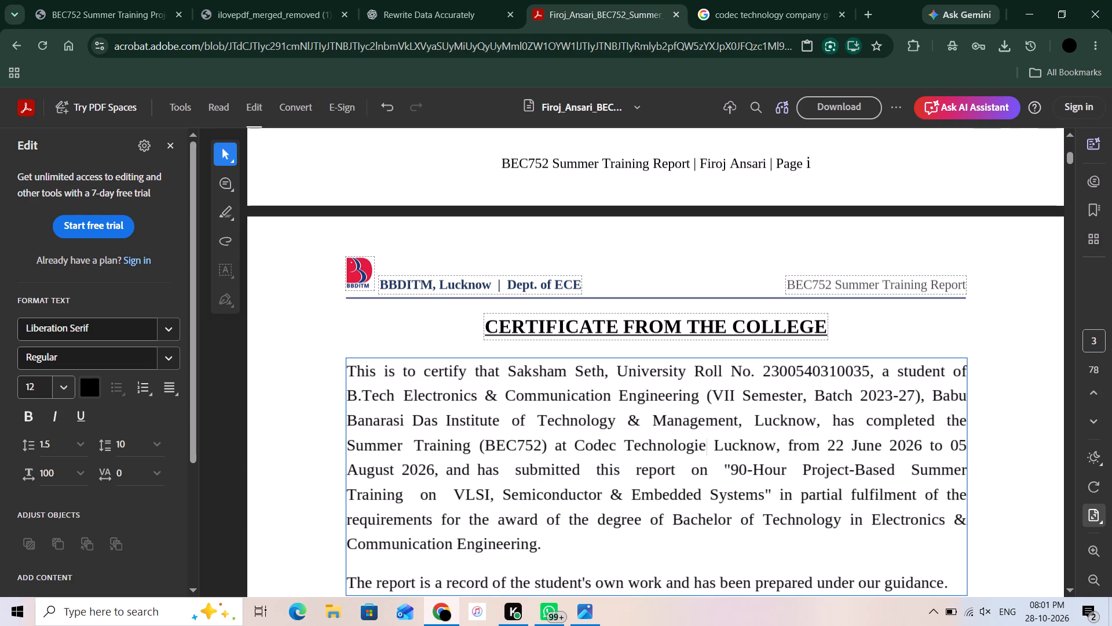
Remove "Lucknow," after Codec Technologies in the college certificate paragraph.
click(781, 449)
key(BackSpace)
key(BackSpace)
key(BackSpace)
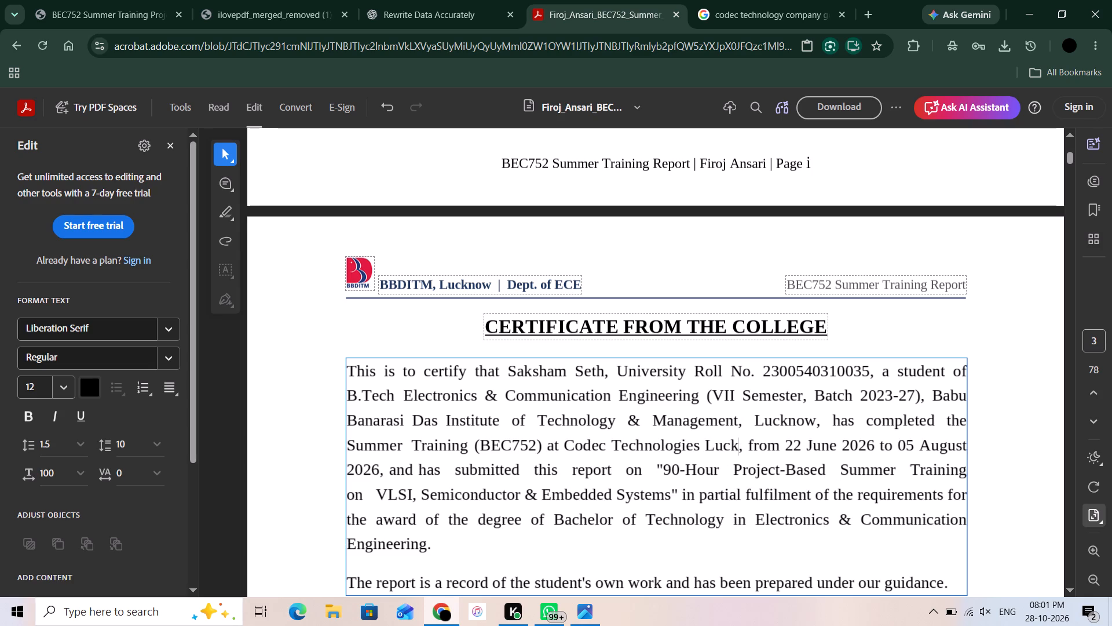
key(BackSpace)
click(741, 442)
key(BackSpace)
key(BackSpace)
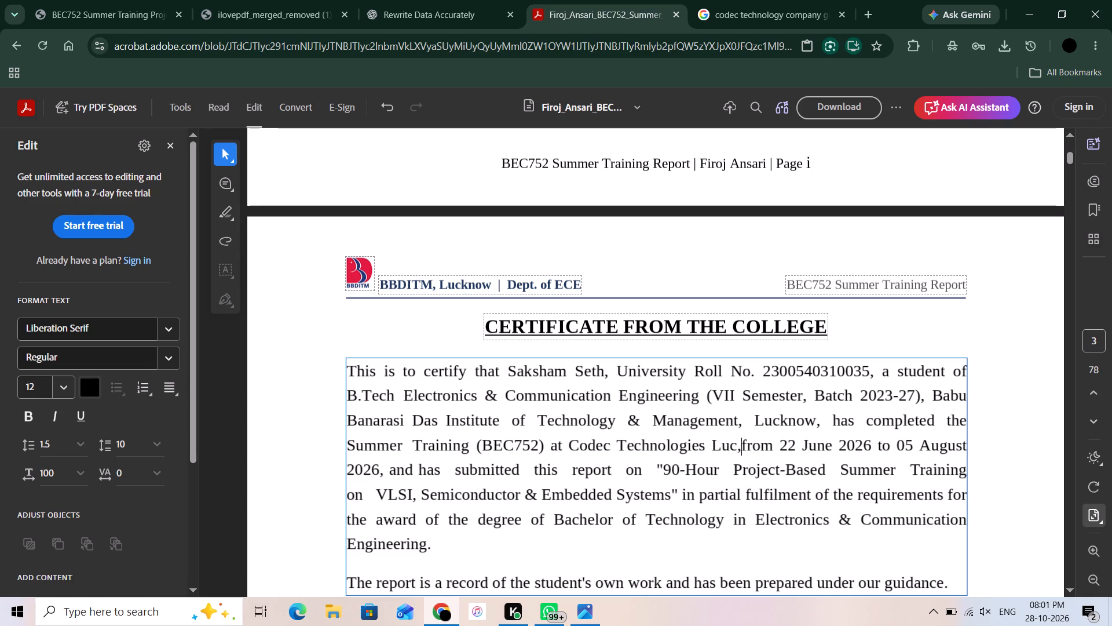
key(BackSpace)
key(BackSpace)
key(BackSpace)
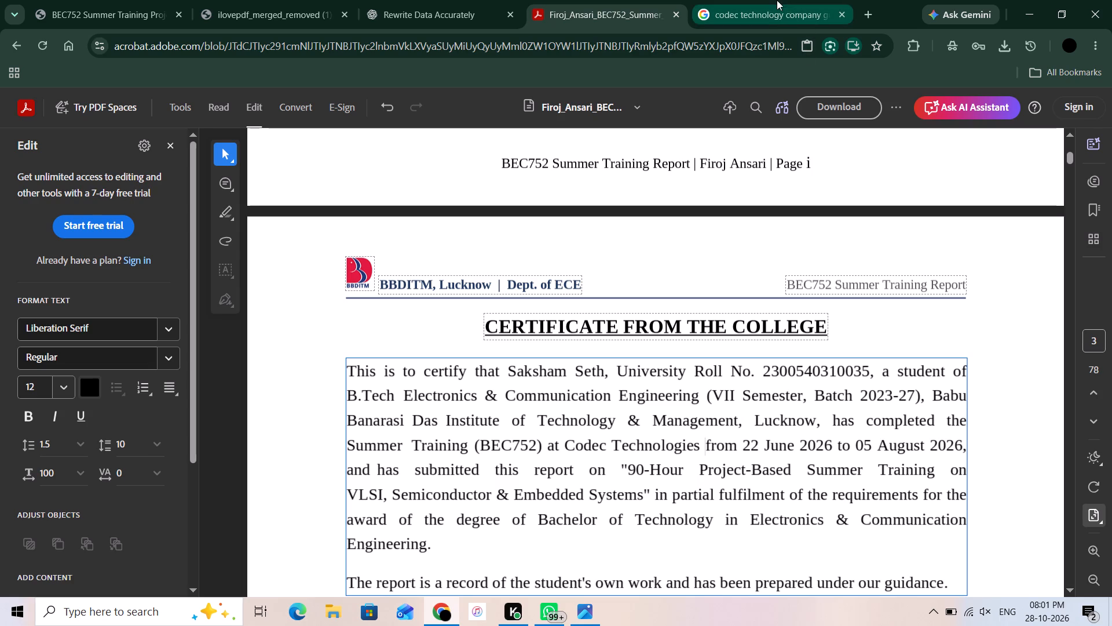
Check the internship dates on the MG7trPtAZm certificate image and set the training start date in the paragraph to 06 August 2026.
click(586, 625)
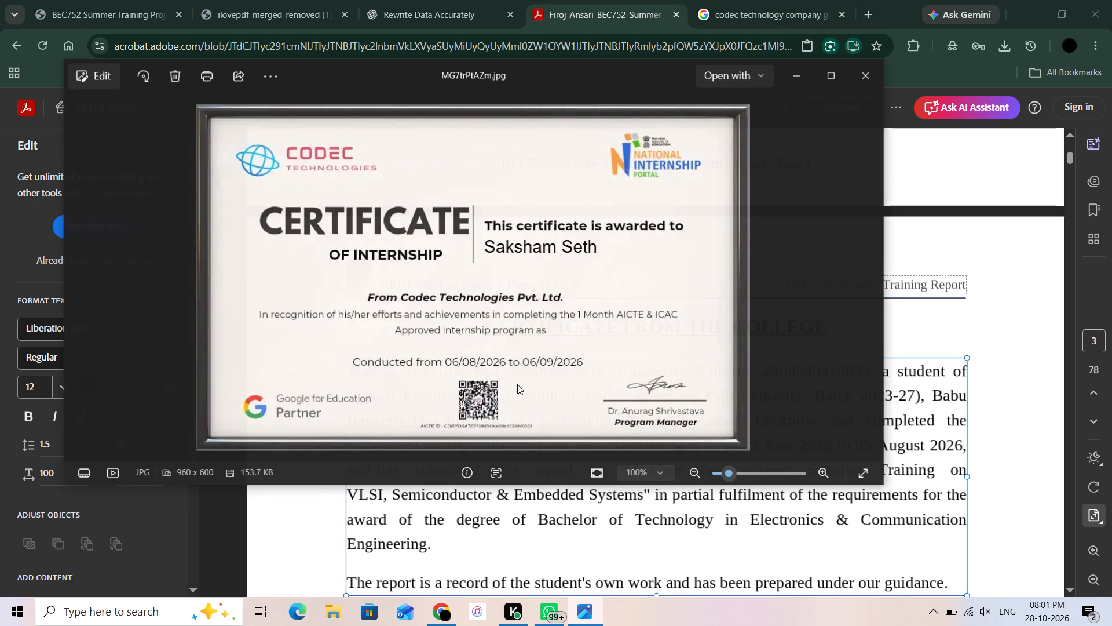
click(789, 70)
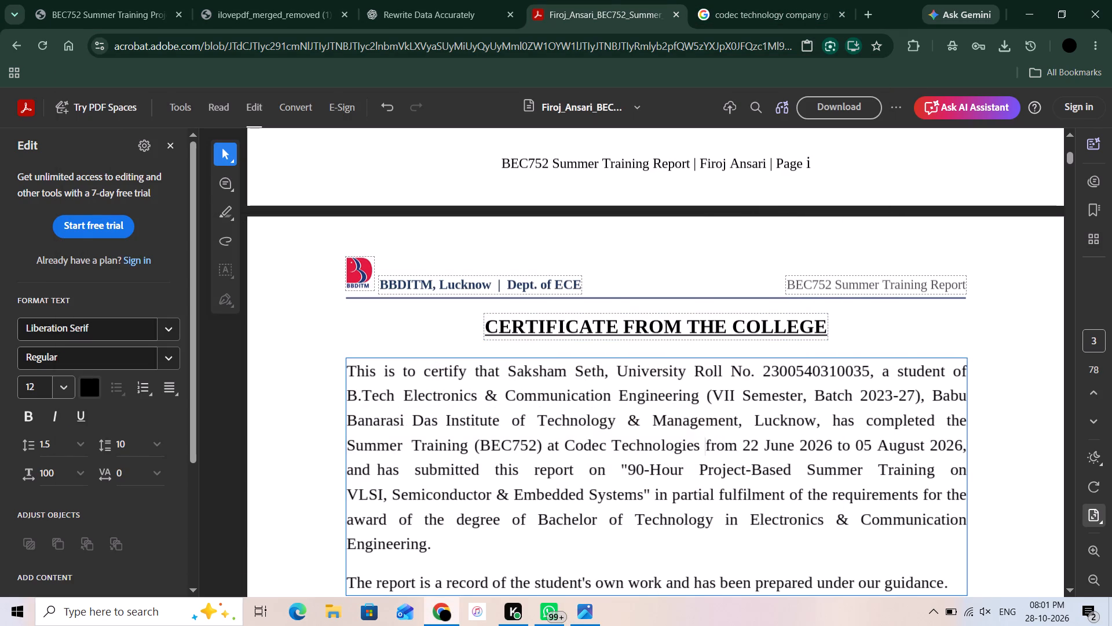
click(791, 449)
key(BackSpace)
key(BackSpace)
key(BackSpace)
key(BackSpace)
key(BackSpace)
key(BackSpace)
key(BackSpace)
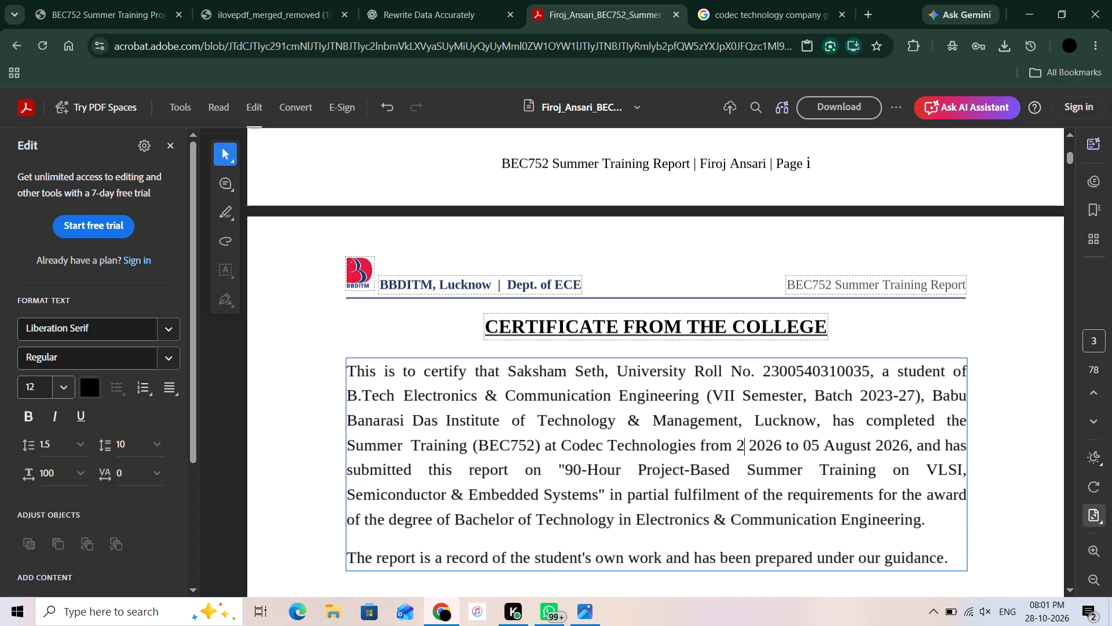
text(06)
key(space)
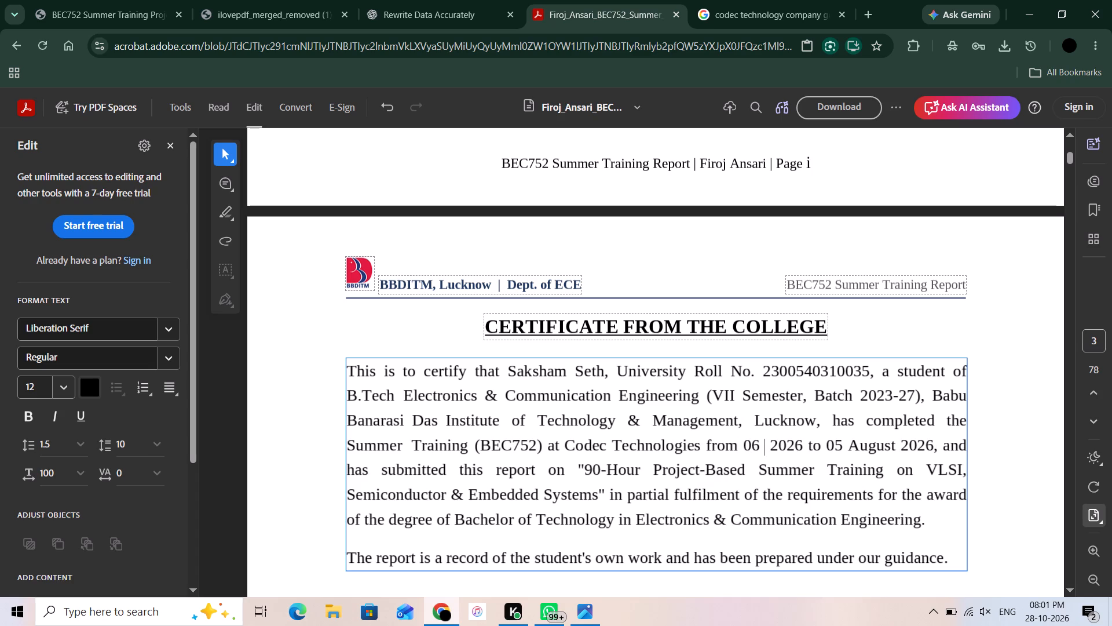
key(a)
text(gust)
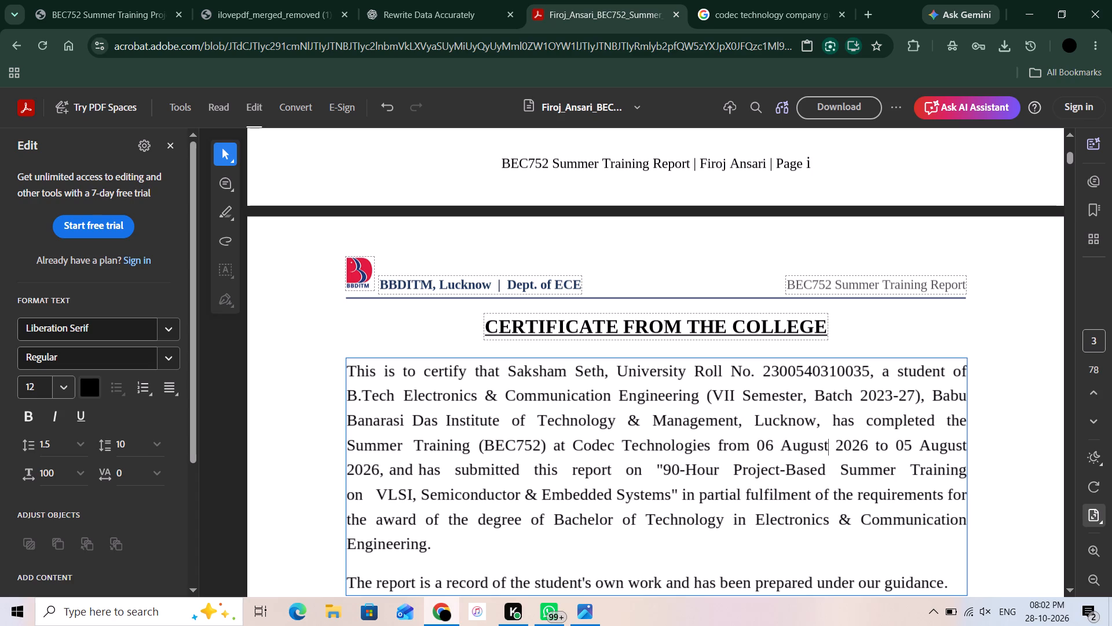
Set the training end date in the college certificate paragraph to 06 September 2026.
click(910, 447)
key(BackSpace)
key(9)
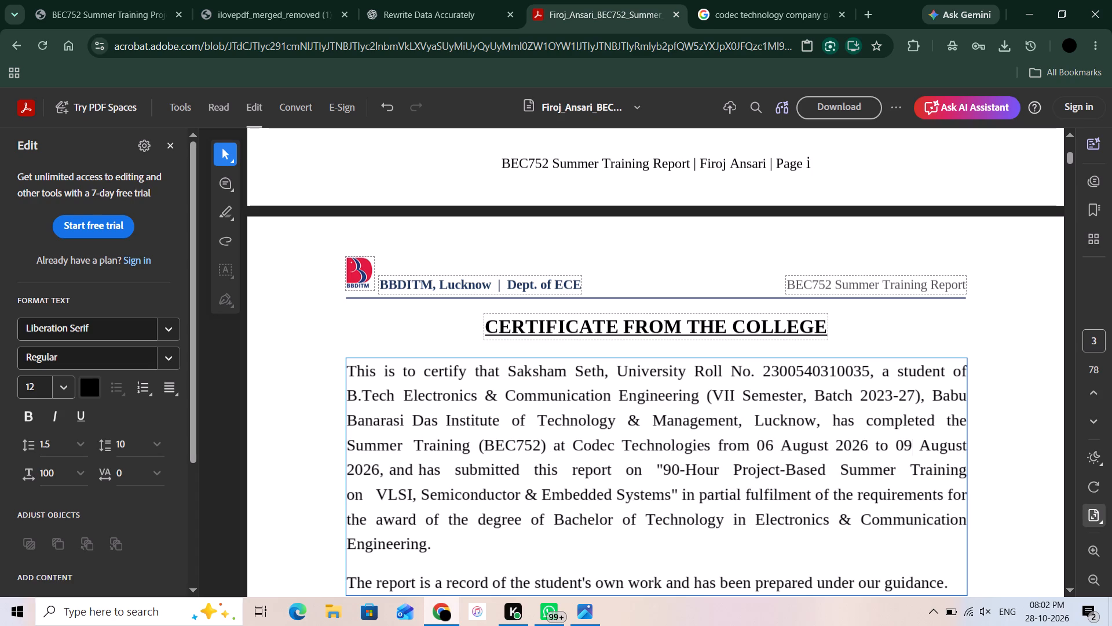
click(965, 443)
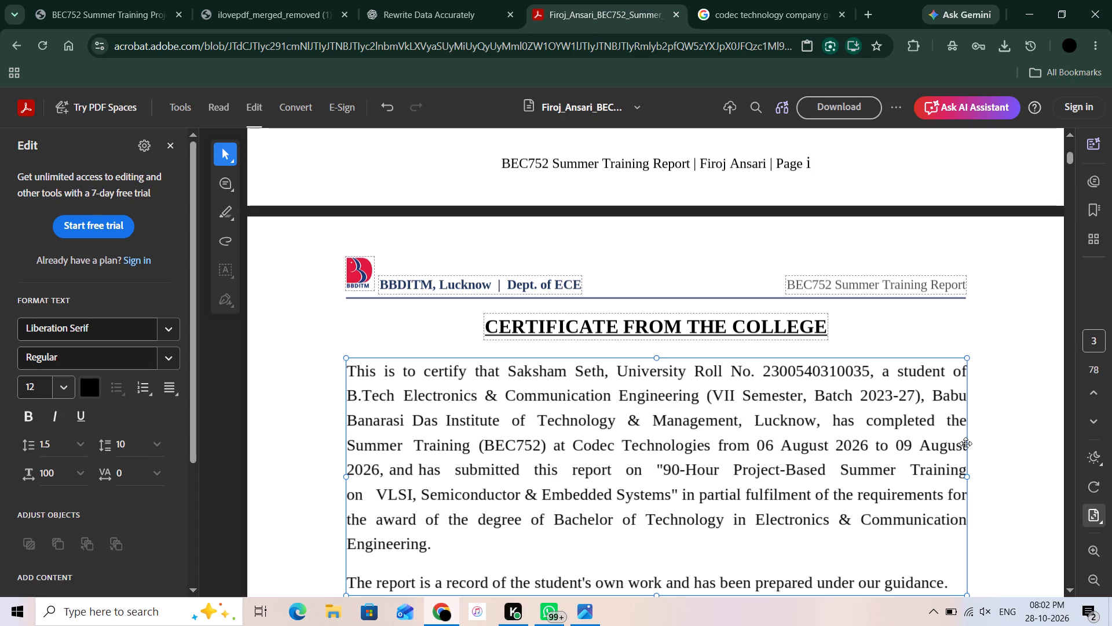
click(962, 447)
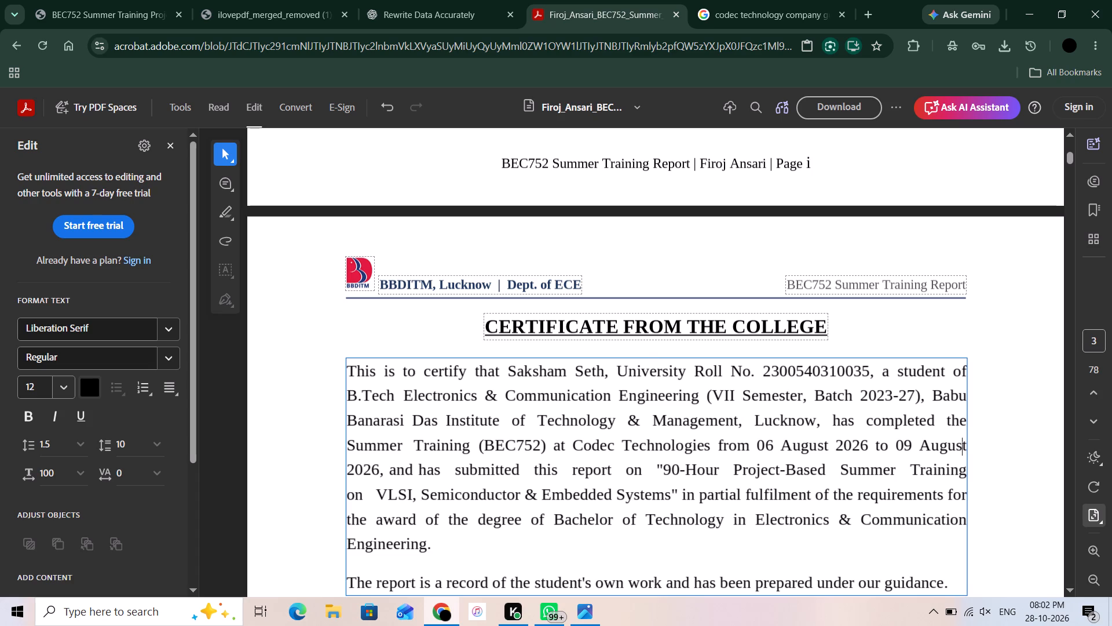
key(Right)
key(BackSpace)
key(BackSpace)
key(BackSpace)
key(BackSpace)
key(BackSpace)
key(BackSpace)
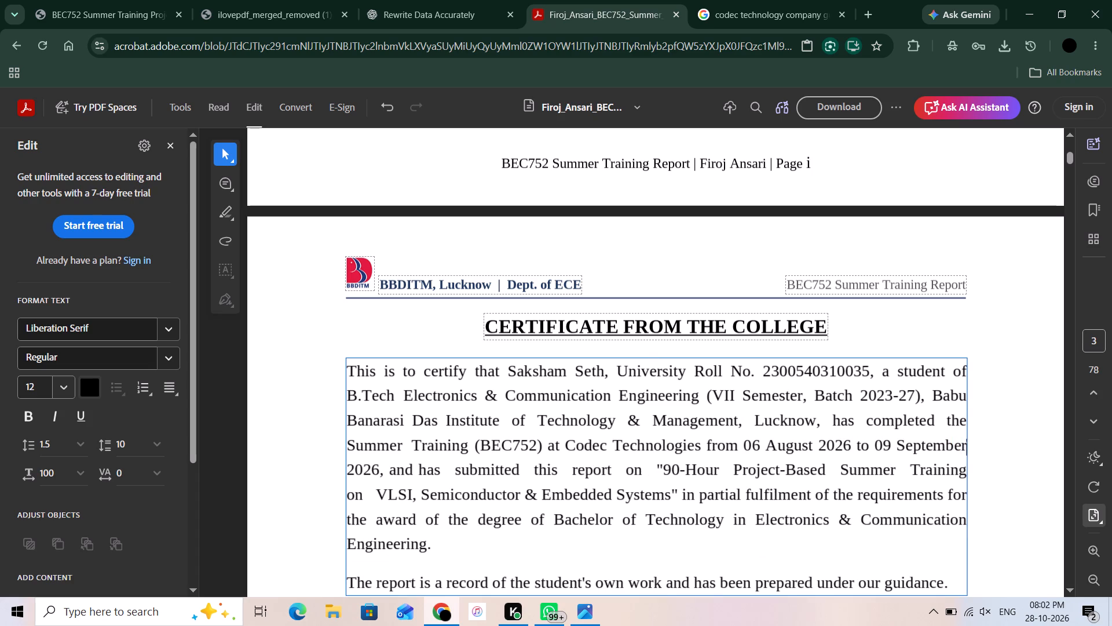
click(891, 448)
key(BackSpace)
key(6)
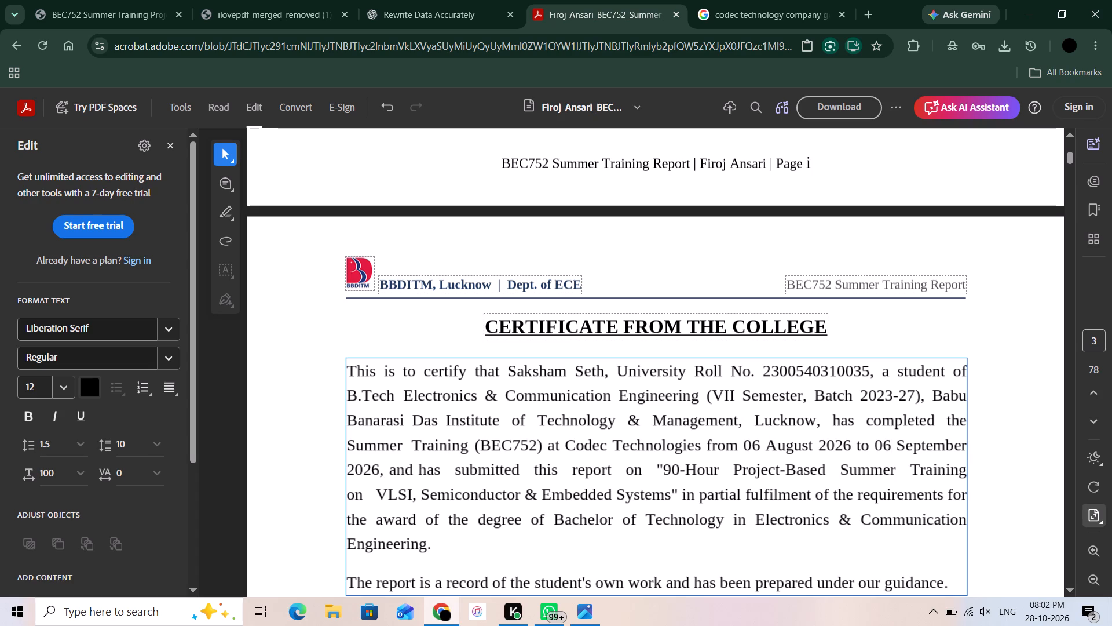
Replace the quoted report title in the college certificate paragraph with "electric vehicles", keeping the quotation marks.
click(671, 488)
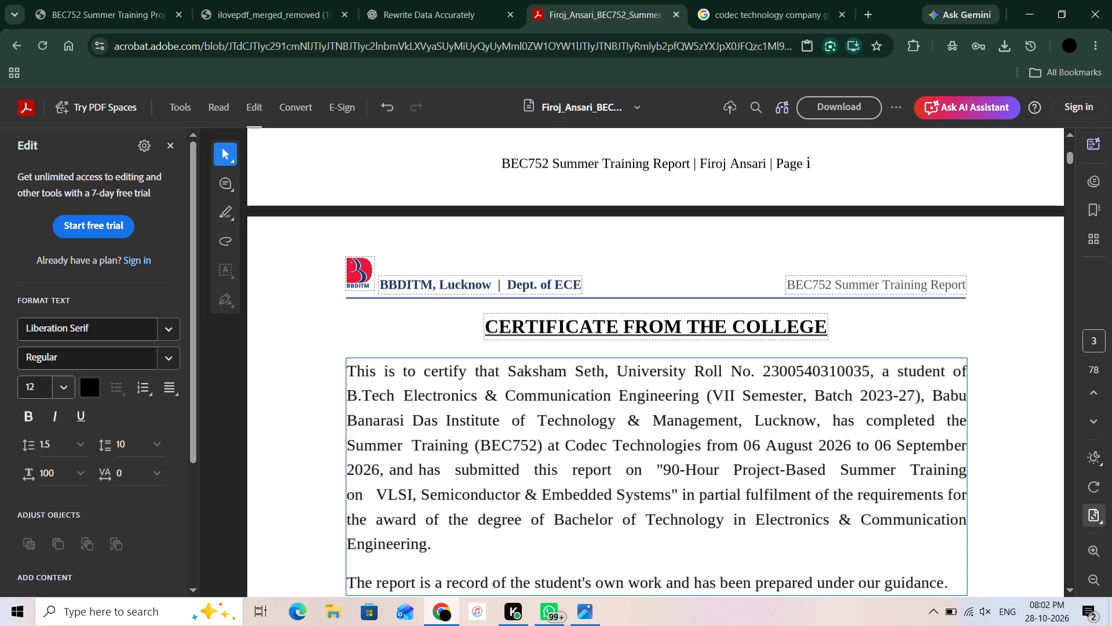
key(BackSpace)
key(BackSpace)
key(BackSpace)
key(BackSpace)
key(BackSpace)
key(BackSpace)
key(BackSpace)
key(BackSpace)
key(BackSpace)
key(BackSpace)
key(BackSpace)
key(BackSpace)
key(BackSpace)
key(BackSpace)
key(BackSpace)
key(BackSpace)
key(BackSpace)
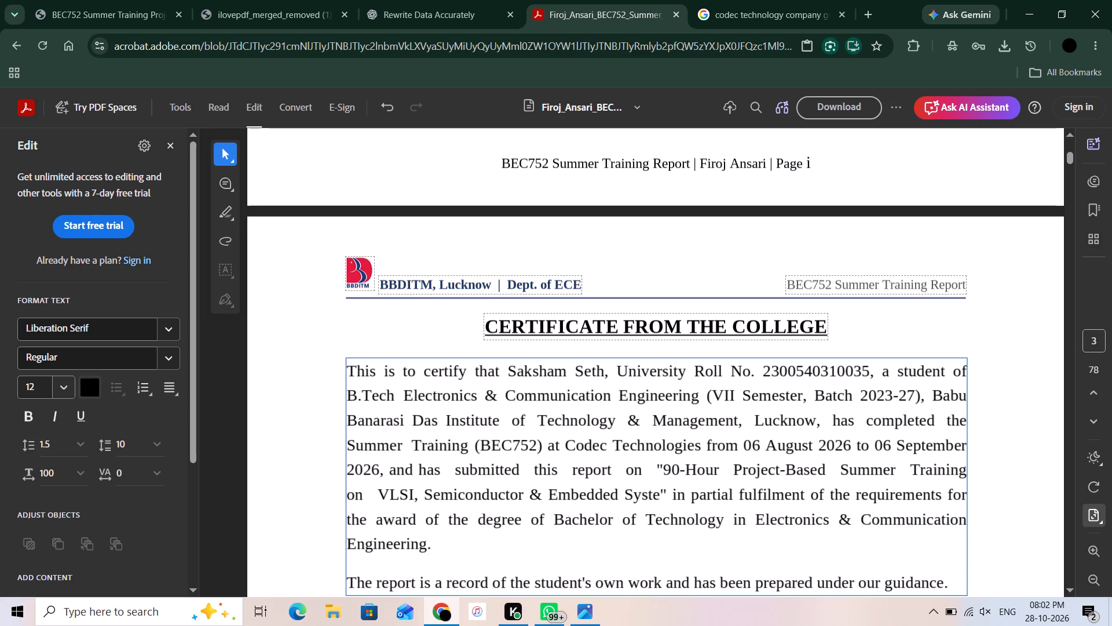
key(BackSpace)
key(BackSpace)
key(BackSpace)
key(BackSpace)
key(BackSpace)
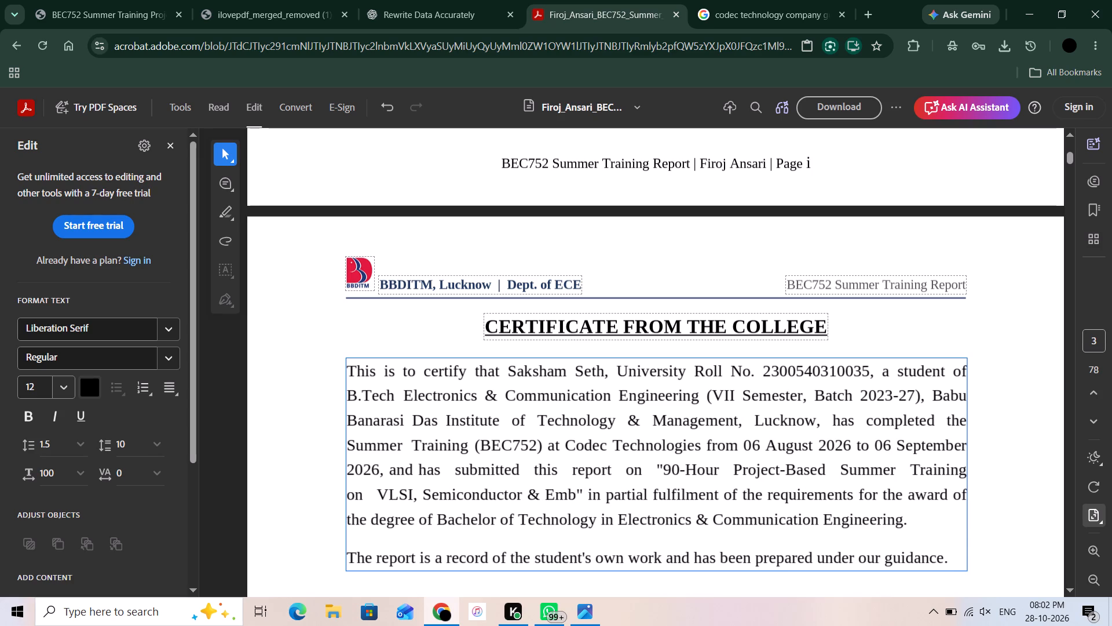
key(BackSpace)
key(BackSpace)
key(BackSpace)
key(BackSpace)
key(BackSpace)
key(BackSpace)
key(BackSpace)
key(BackSpace)
key(BackSpace)
key(BackSpace)
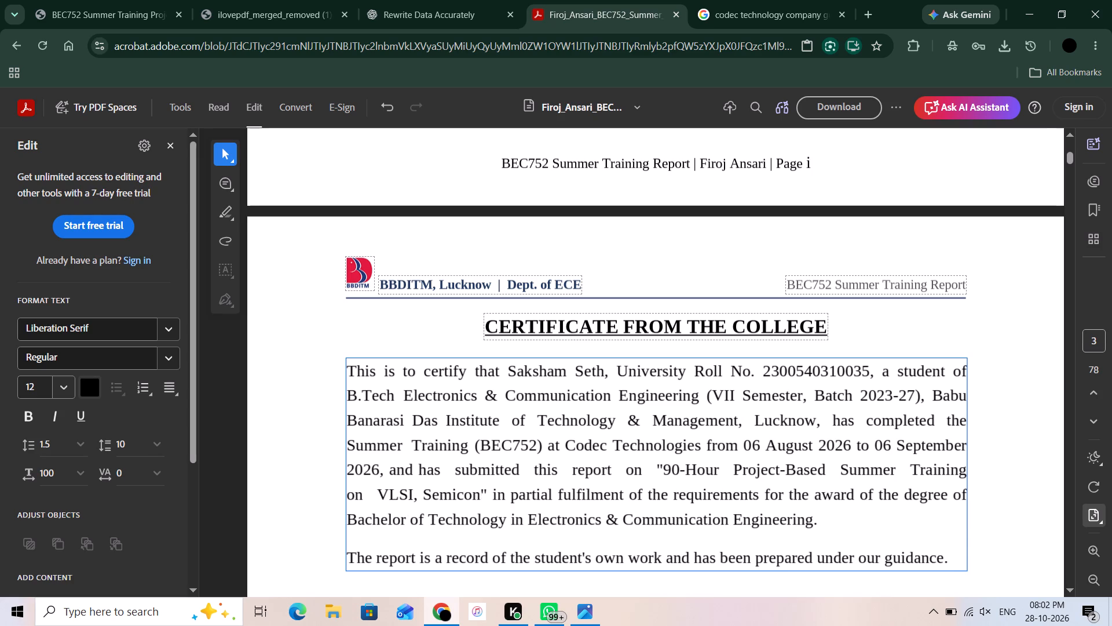
key(BackSpace)
key(BackSpace)
key(BackSpace)
key(BackSpace)
key(BackSpace)
key(BackSpace)
key(BackSpace)
key(BackSpace)
key(BackSpace)
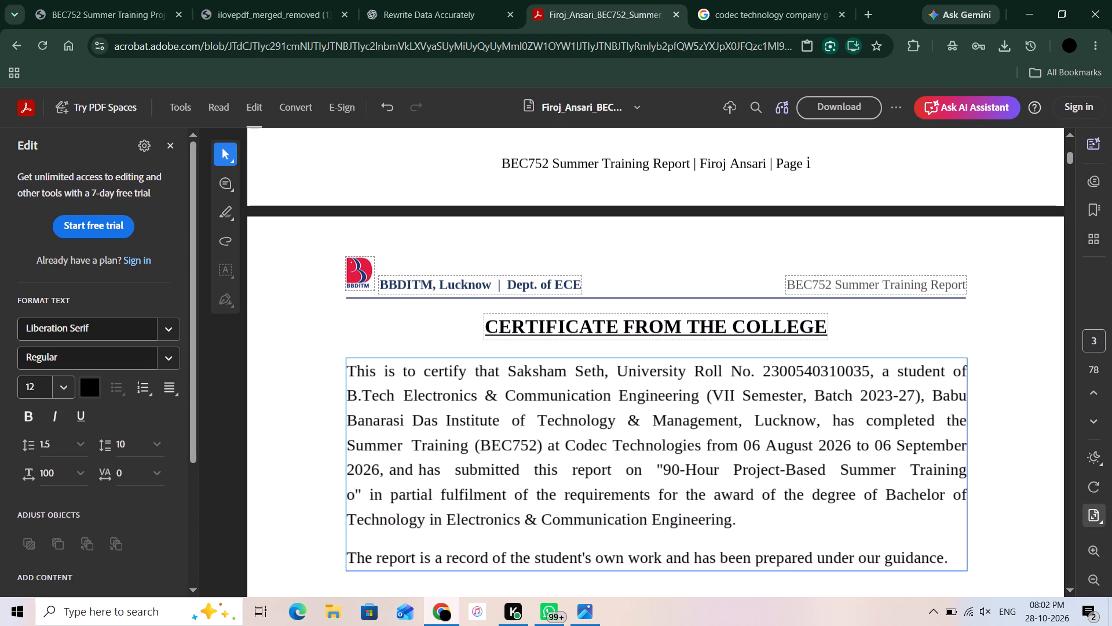
key(BackSpace)
key(BackSpace)
key(BackSpace)
key(BackSpace)
key(BackSpace)
key(BackSpace)
key(BackSpace)
key(BackSpace)
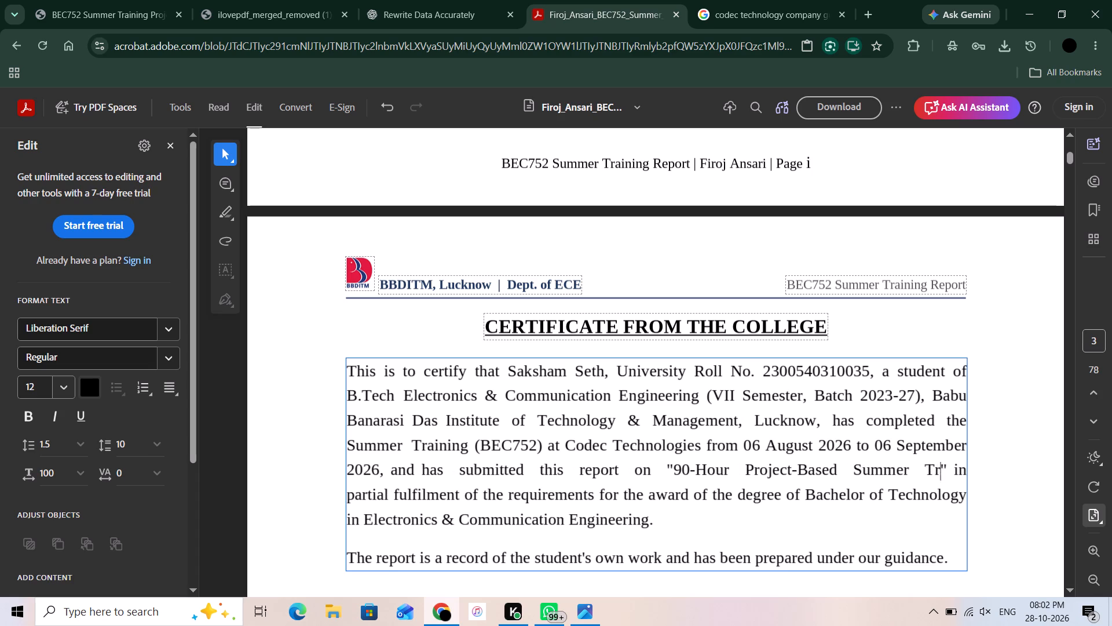
key(BackSpace)
key(BackSpace)
key(BackSpace)
key(BackSpace)
key(BackSpace)
key(BackSpace)
key(BackSpace)
key(BackSpace)
key(BackSpace)
key(BackSpace)
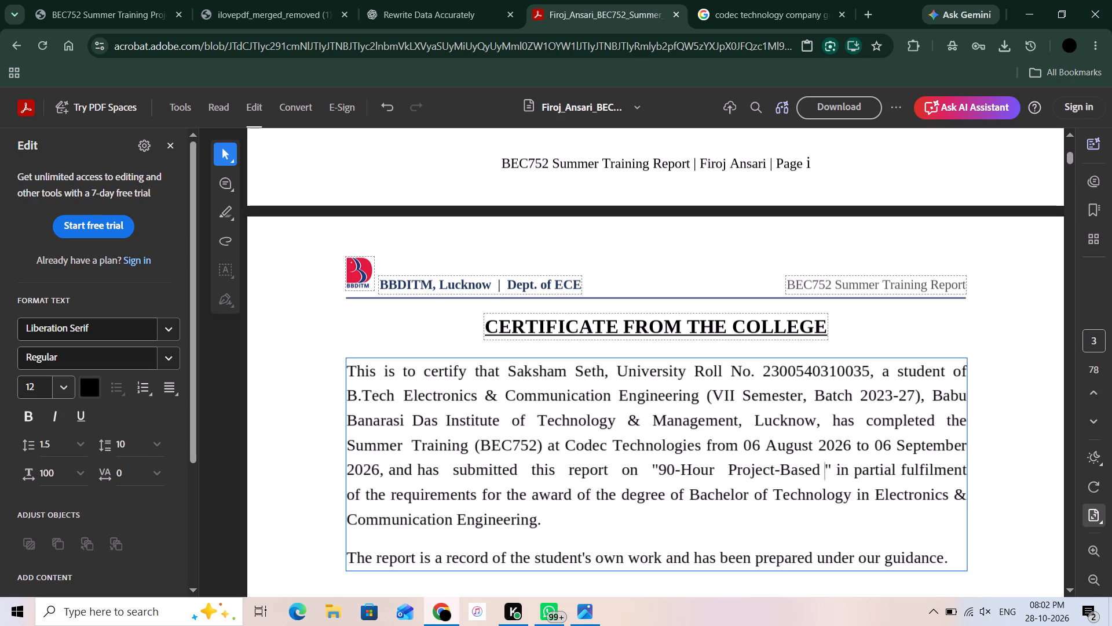
key(BackSpace)
key(BackSpace)
key(BackSpace)
key(BackSpace)
key(BackSpace)
key(BackSpace)
key(BackSpace)
key(BackSpace)
key(BackSpace)
key(BackSpace)
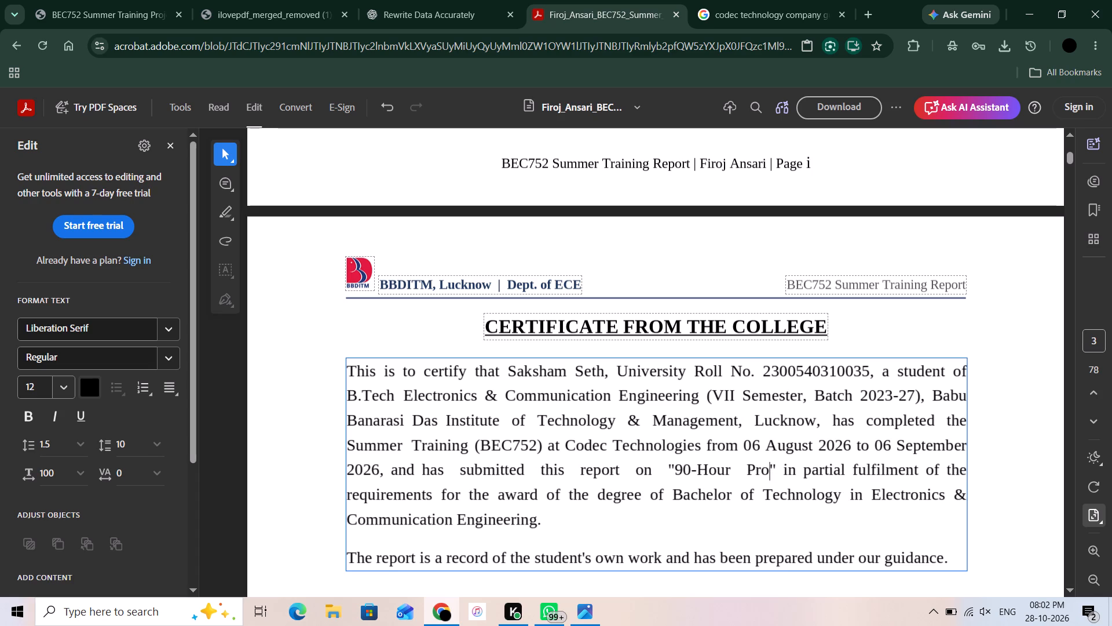
key(BackSpace)
key(BackSpace)
key(BackSpace)
key(BackSpace)
key(BackSpace)
key(BackSpace)
key(BackSpace)
key(BackSpace)
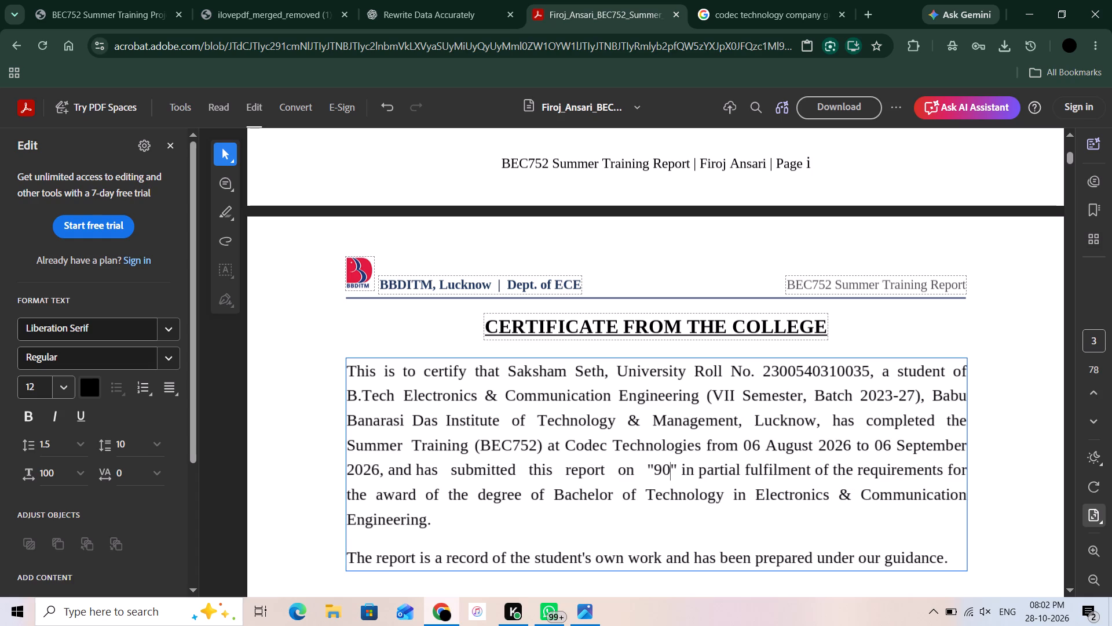
key(BackSpace)
key(BackSpace)
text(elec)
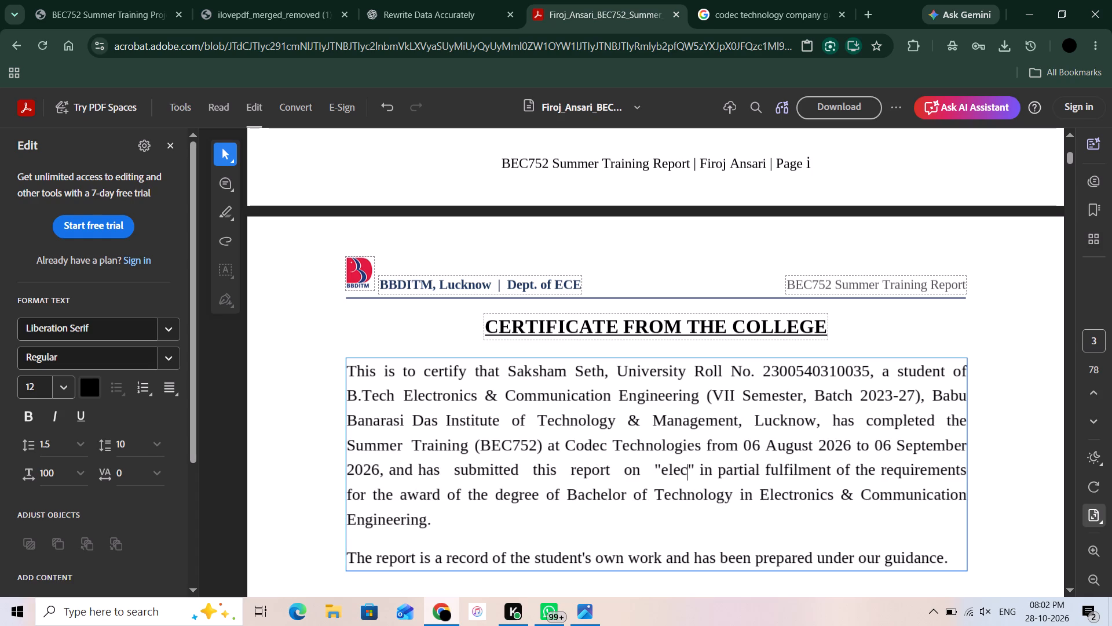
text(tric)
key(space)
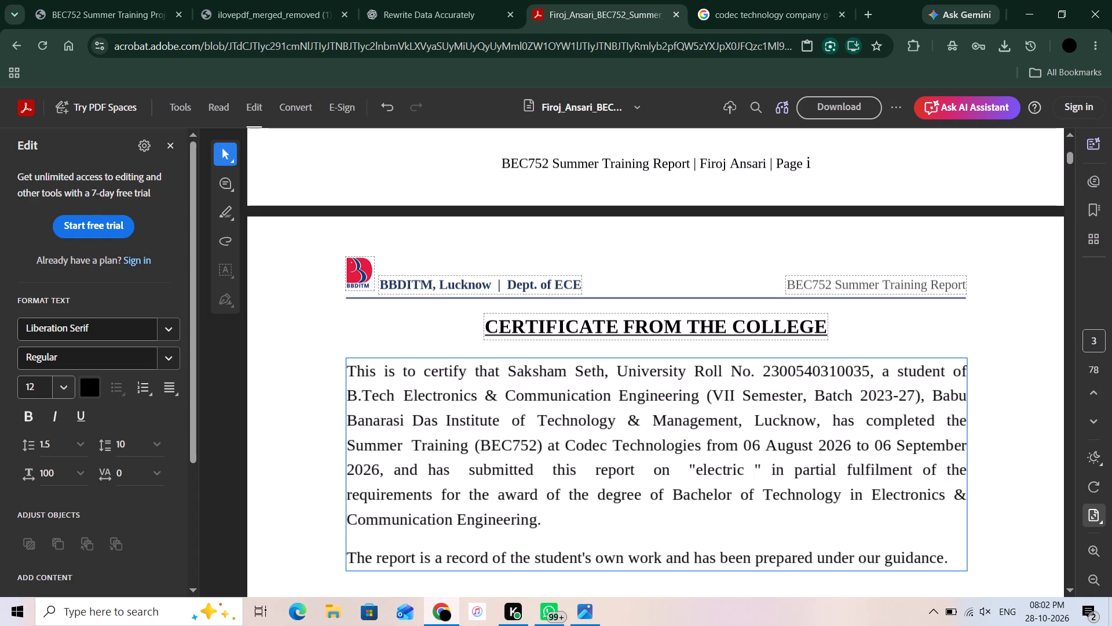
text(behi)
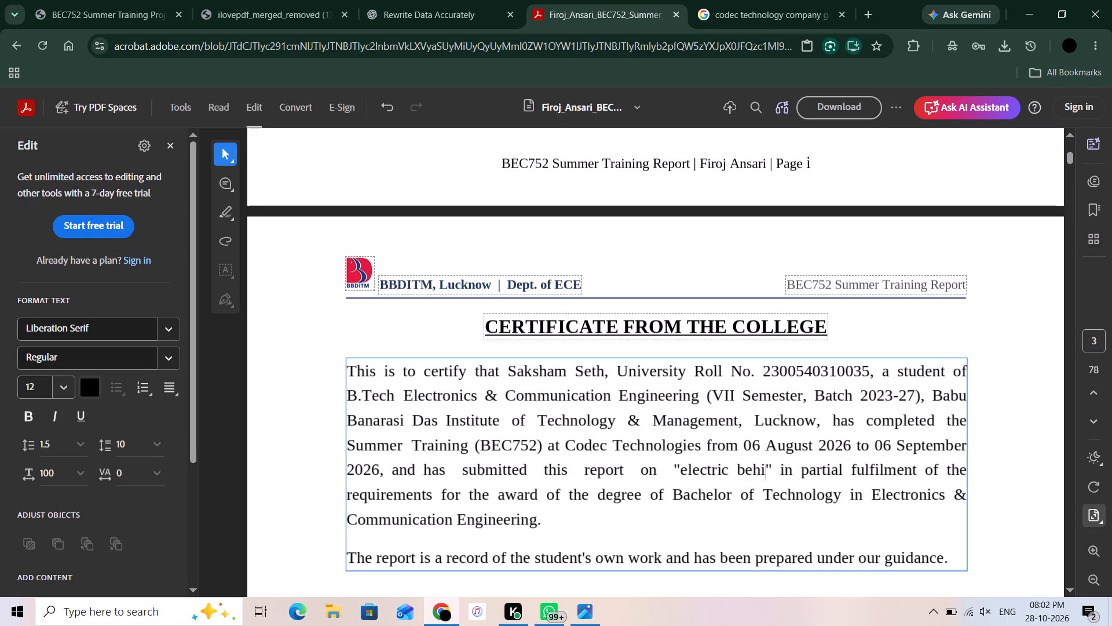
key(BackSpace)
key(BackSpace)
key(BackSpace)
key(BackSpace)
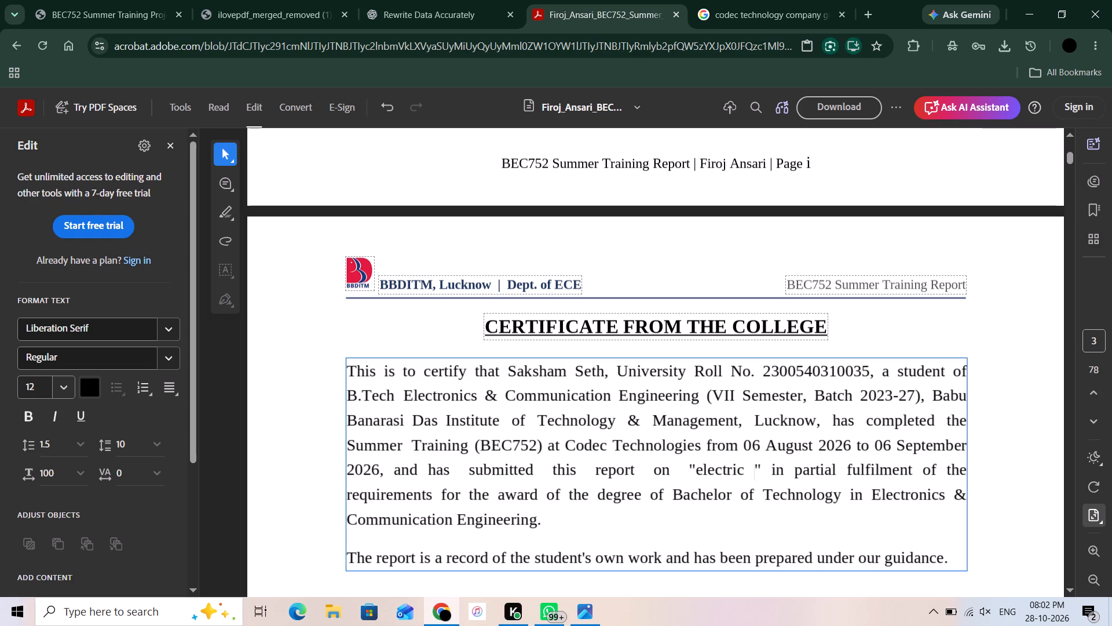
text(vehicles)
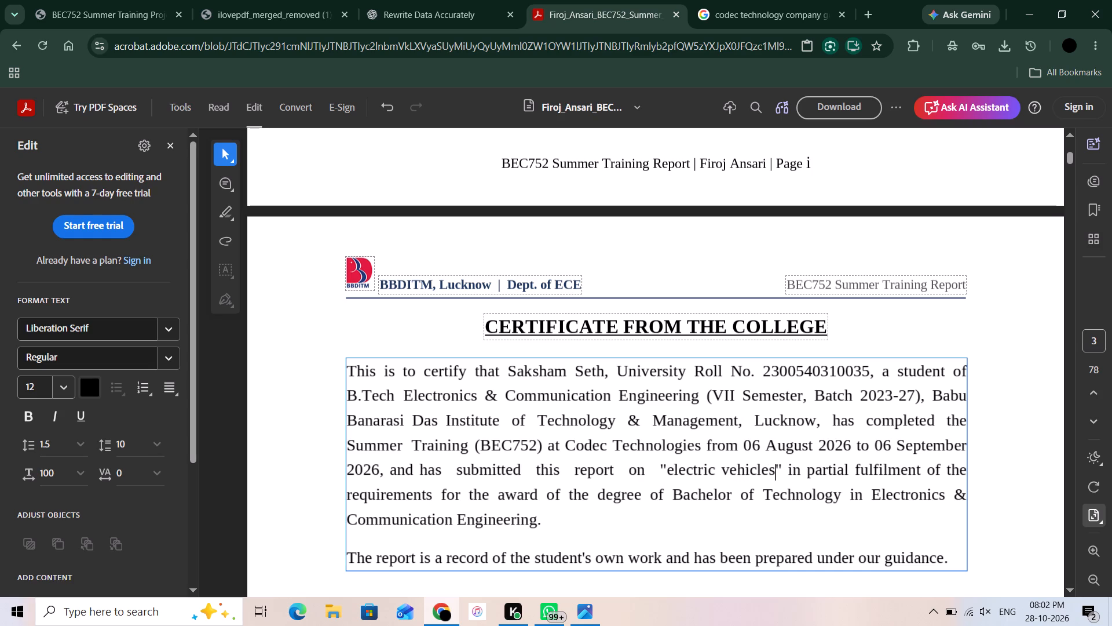
click(1009, 524)
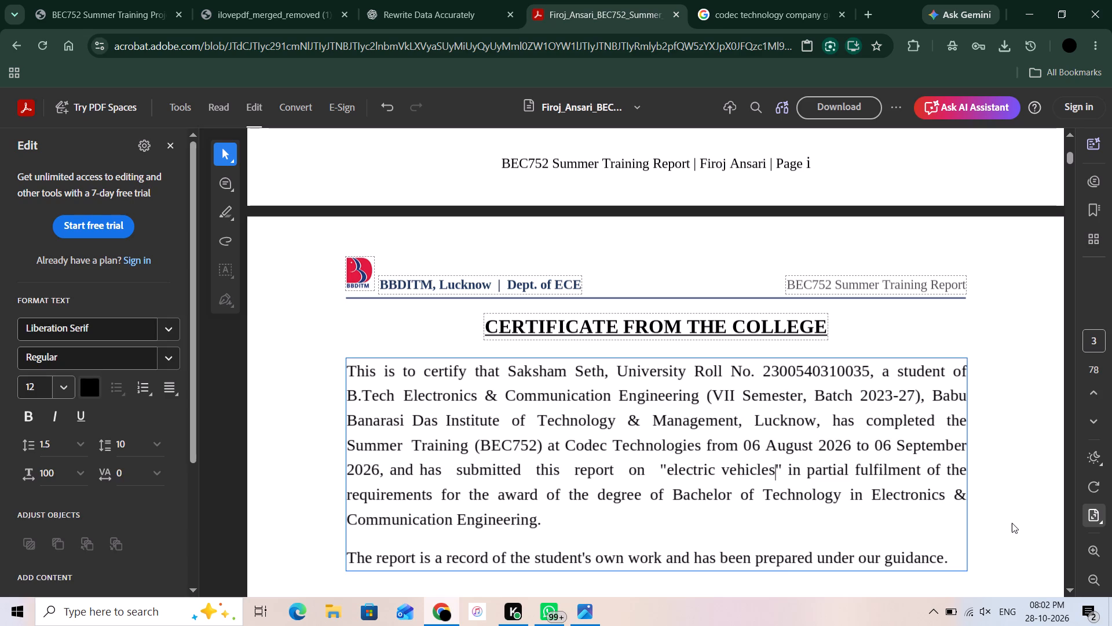
Replace the quoted project title in the Declaration paragraph with "electric vehciles", keeping the quotation marks.
scroll(997, 487, down, 1)
scroll(782, 363, down, 2)
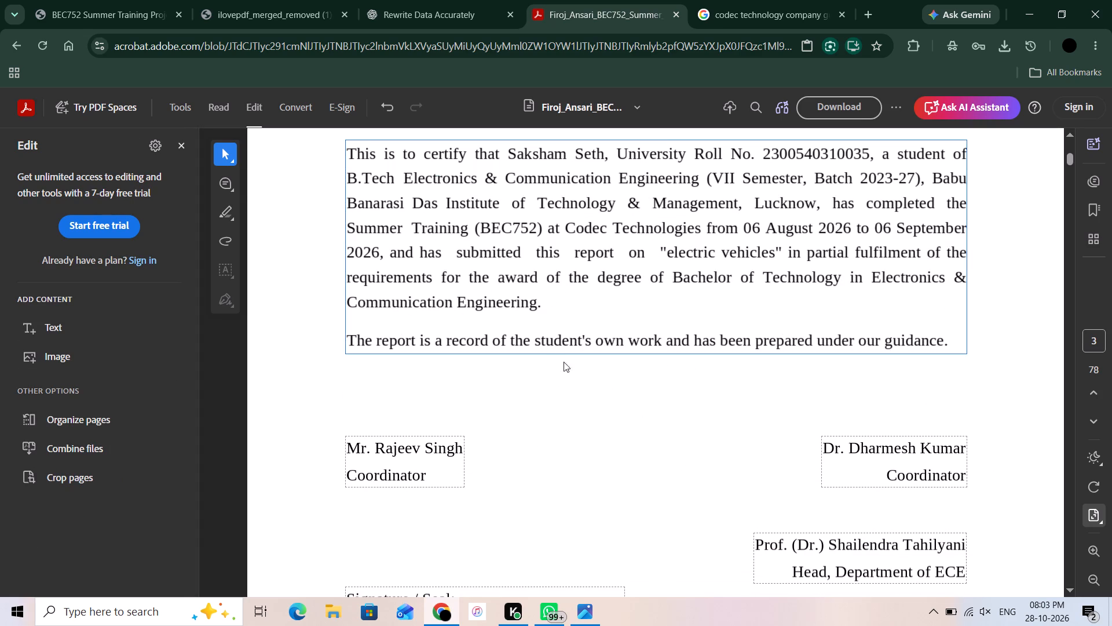
scroll(645, 405, down, 6)
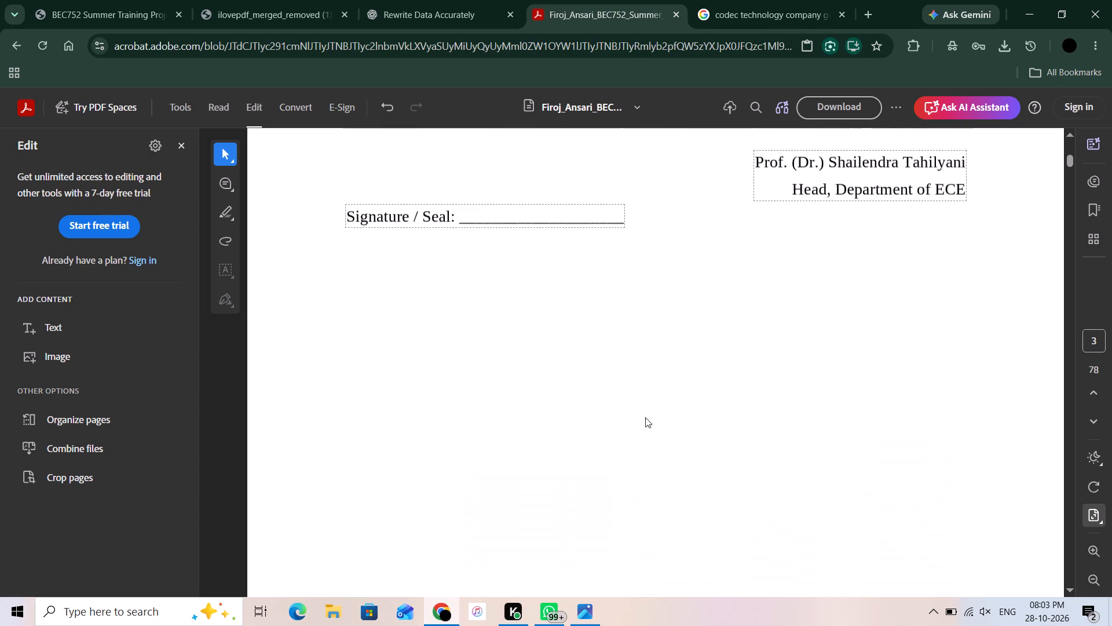
scroll(648, 425, down, 8)
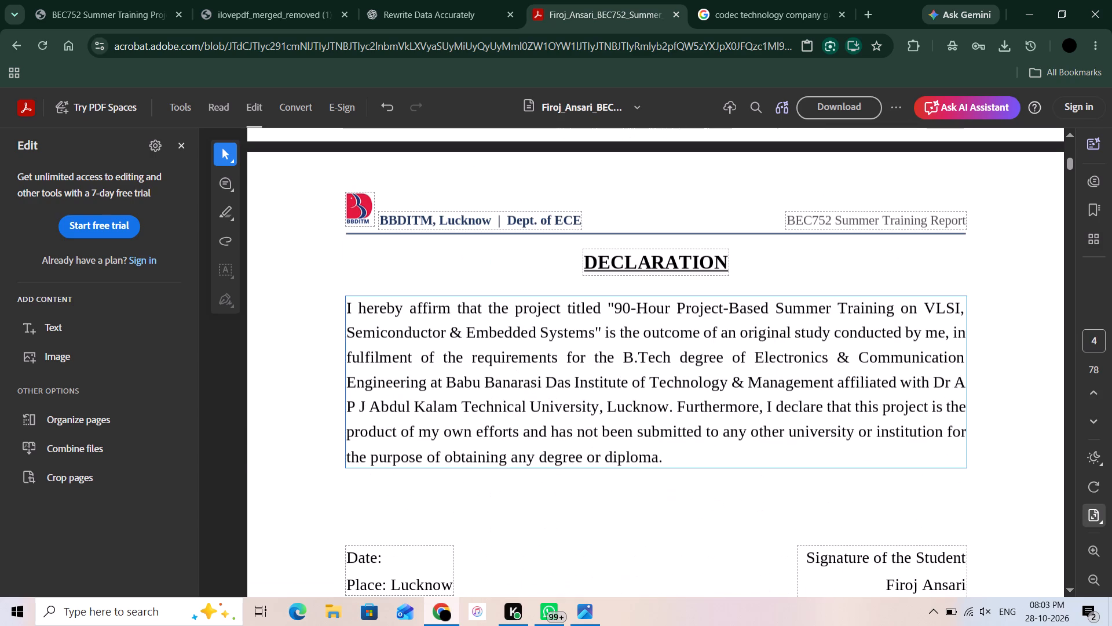
click(595, 329)
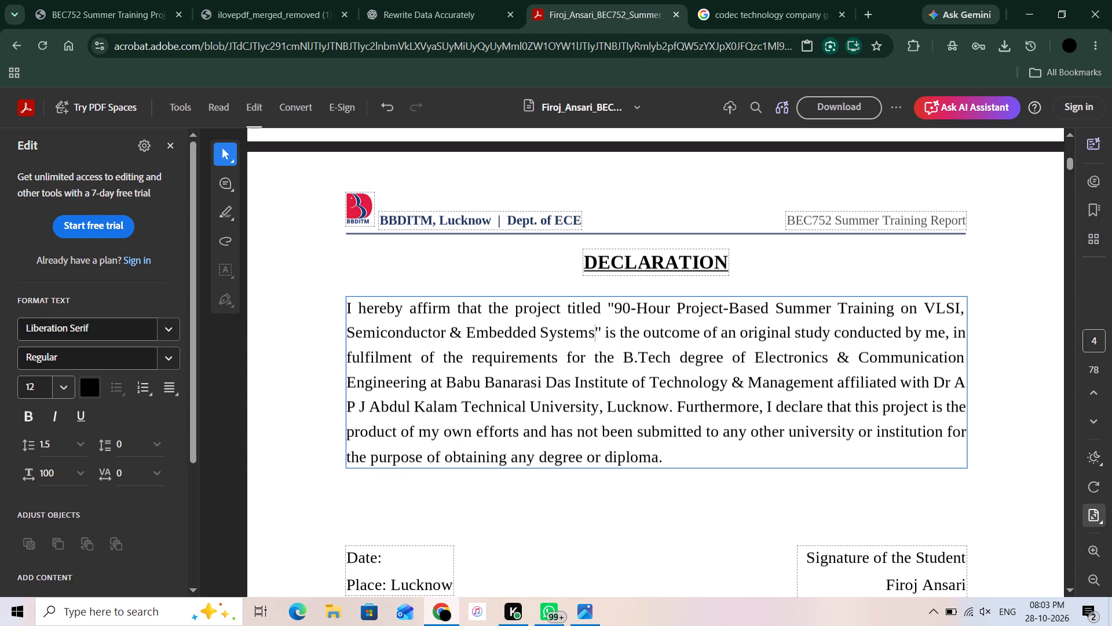
key(BackSpace)
key(BackSpace)
key(BackSpace)
key(BackSpace)
key(BackSpace)
key(BackSpace)
key(BackSpace)
key(BackSpace)
key(BackSpace)
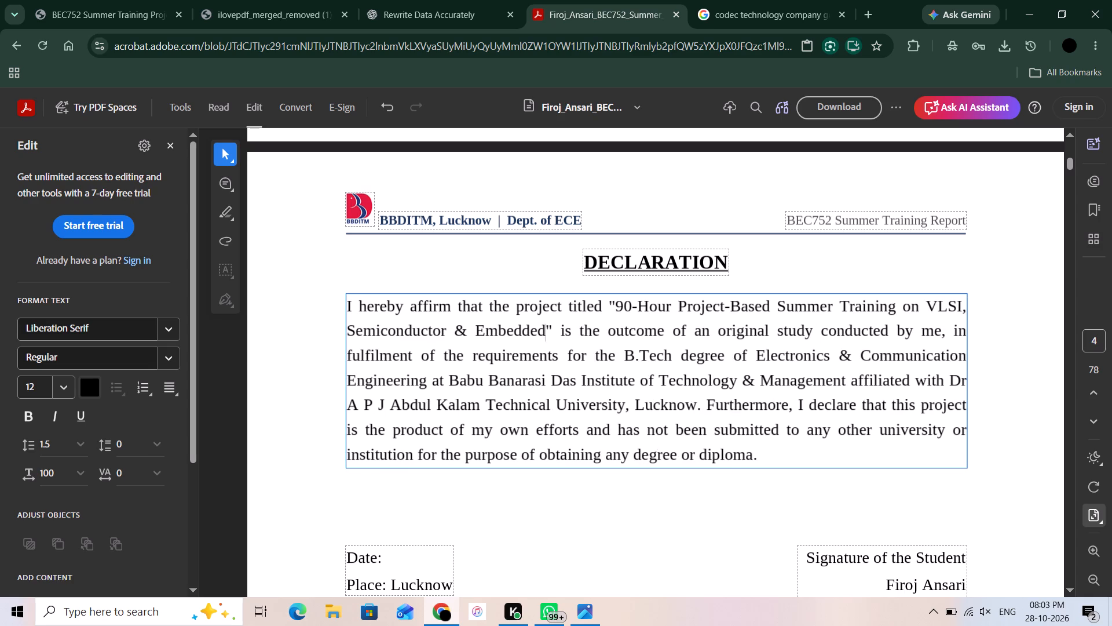
key(BackSpace)
key(BackSpace)
key(BackSpace)
key(BackSpace)
key(BackSpace)
key(BackSpace)
key(BackSpace)
key(BackSpace)
key(BackSpace)
key(BackSpace)
key(BackSpace)
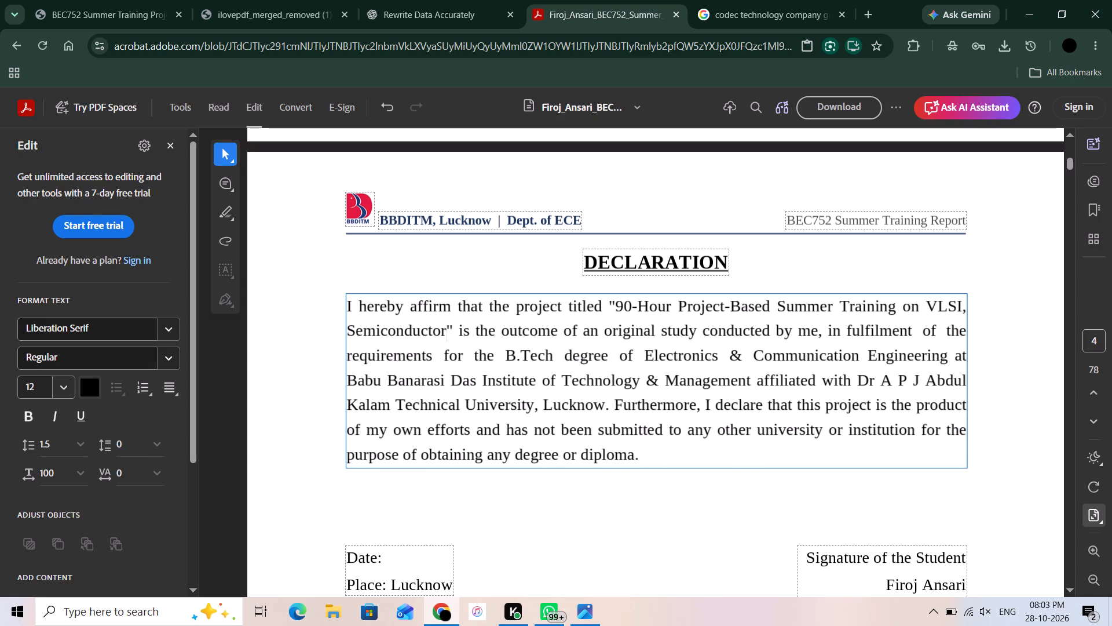
key(BackSpace)
key(BackSpace)
key(BackSpace)
key(BackSpace)
key(BackSpace)
key(BackSpace)
key(BackSpace)
key(BackSpace)
key(BackSpace)
key(BackSpace)
key(BackSpace)
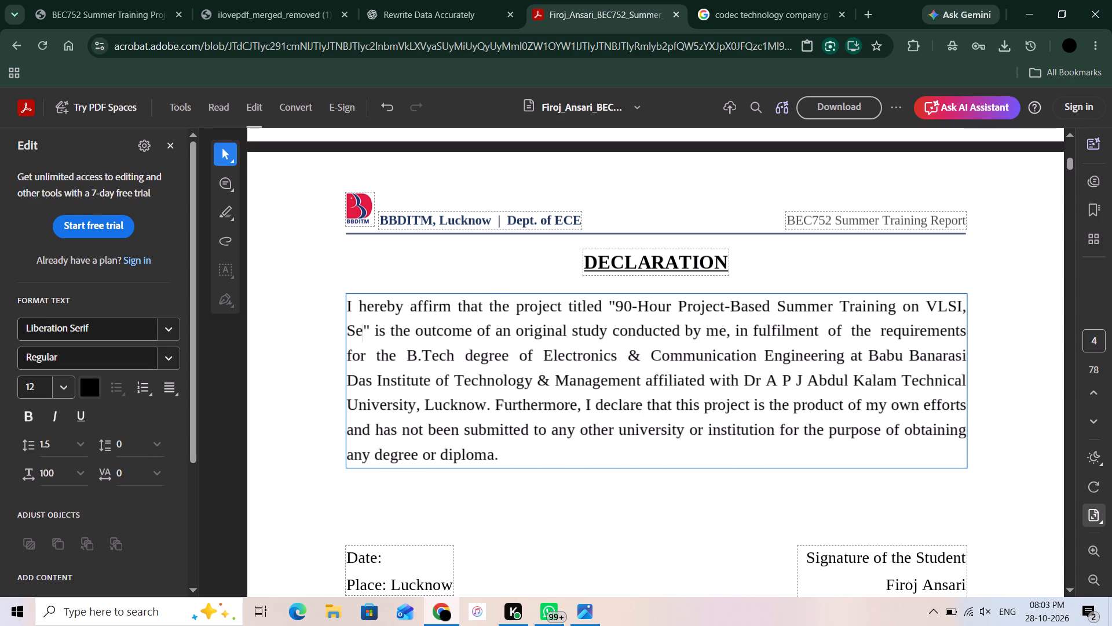
key(BackSpace)
key(BackSpace)
key(BackSpace)
key(BackSpace)
key(BackSpace)
key(BackSpace)
key(BackSpace)
key(BackSpace)
key(BackSpace)
key(BackSpace)
key(BackSpace)
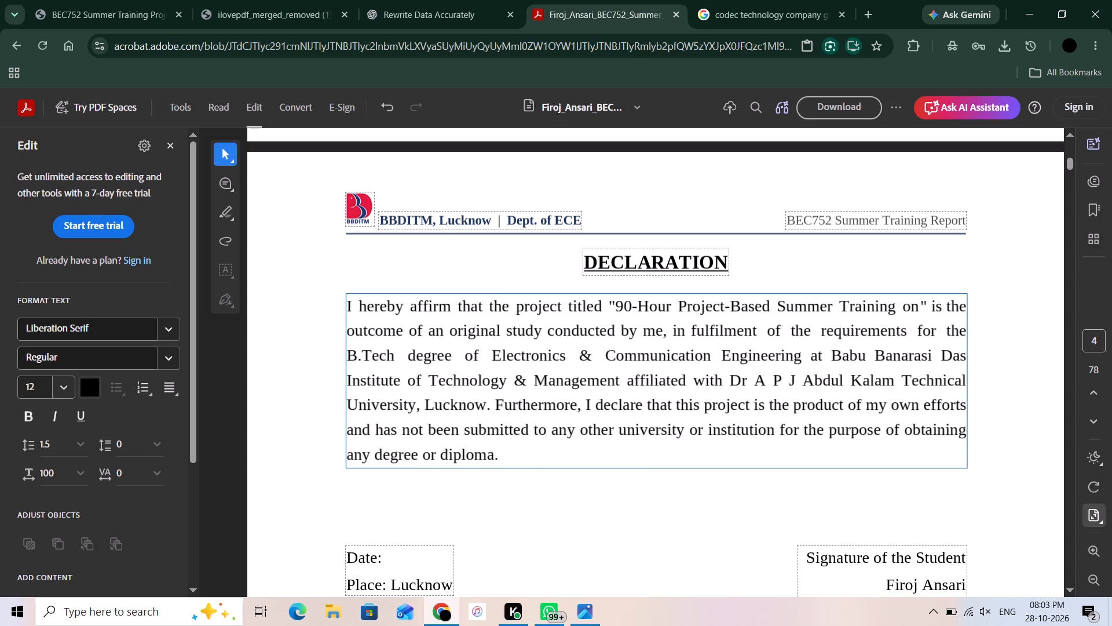
key(BackSpace)
key(BackSpace)
key(BackSpace)
key(BackSpace)
key(BackSpace)
key(BackSpace)
key(BackSpace)
key(BackSpace)
key(BackSpace)
key(BackSpace)
key(BackSpace)
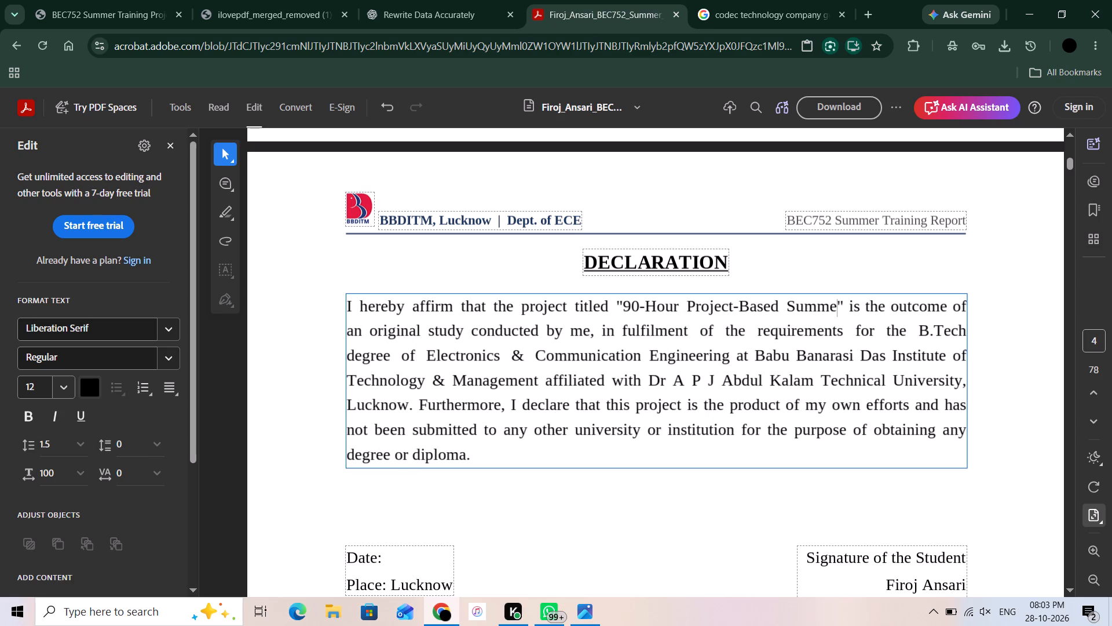
key(BackSpace)
key(BackSpace)
key(BackSpace)
key(BackSpace)
key(BackSpace)
key(BackSpace)
key(BackSpace)
key(BackSpace)
key(BackSpace)
key(BackSpace)
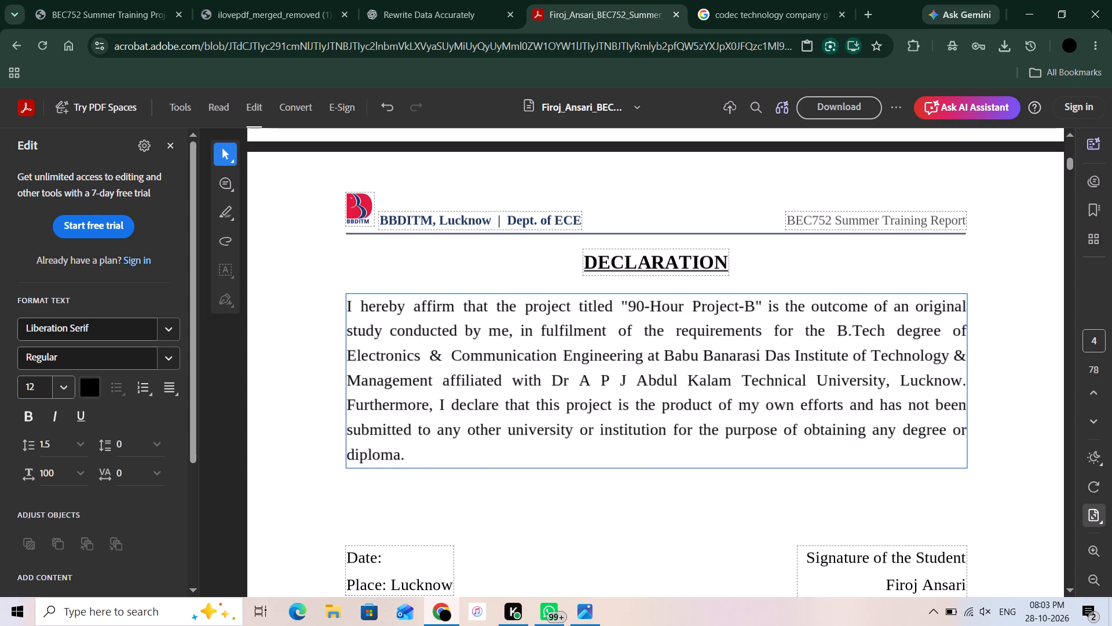
key(BackSpace)
key(BackSpace)
key(BackSpace)
key(BackSpace)
key(BackSpace)
key(BackSpace)
key(BackSpace)
key(BackSpace)
key(BackSpace)
key(BackSpace)
key(BackSpace)
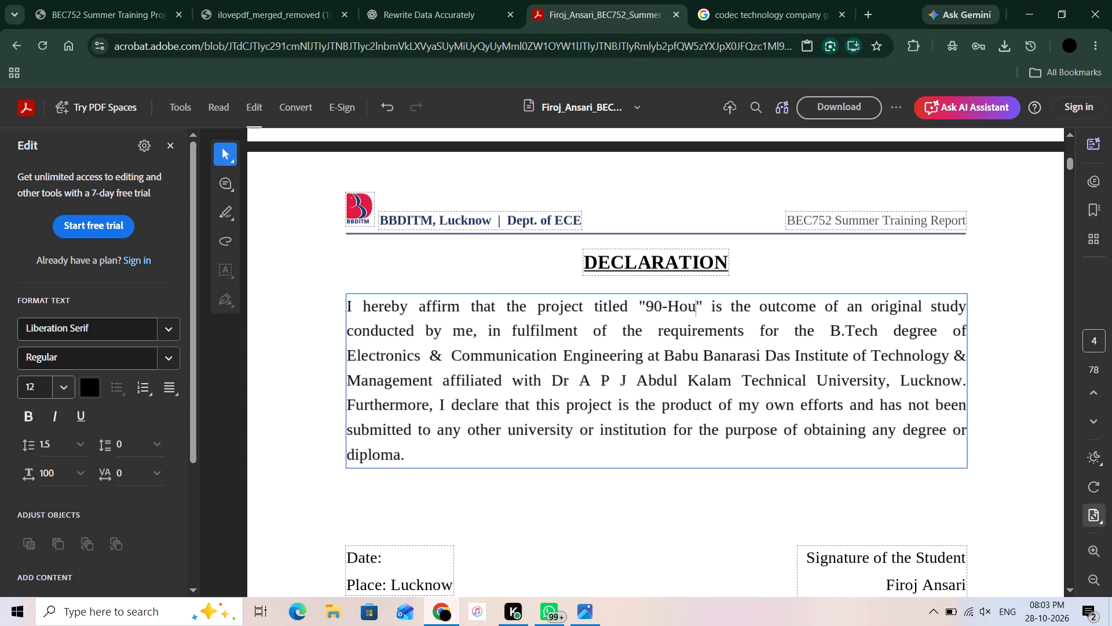
key(BackSpace)
key(BackSpace)
key(BackSpace)
key(BackSpace)
key(BackSpace)
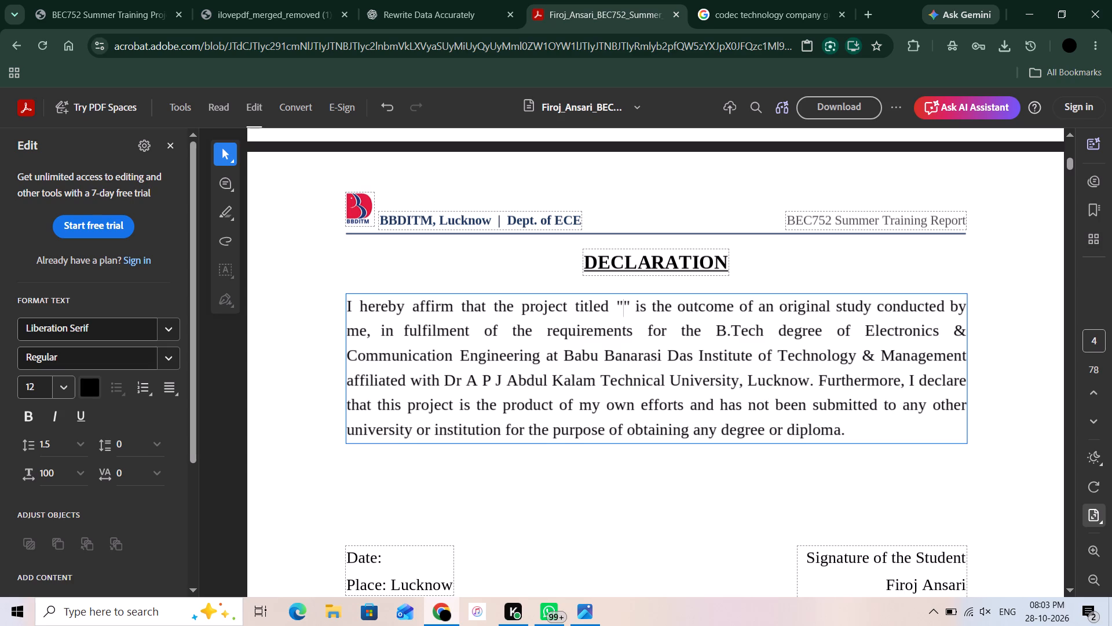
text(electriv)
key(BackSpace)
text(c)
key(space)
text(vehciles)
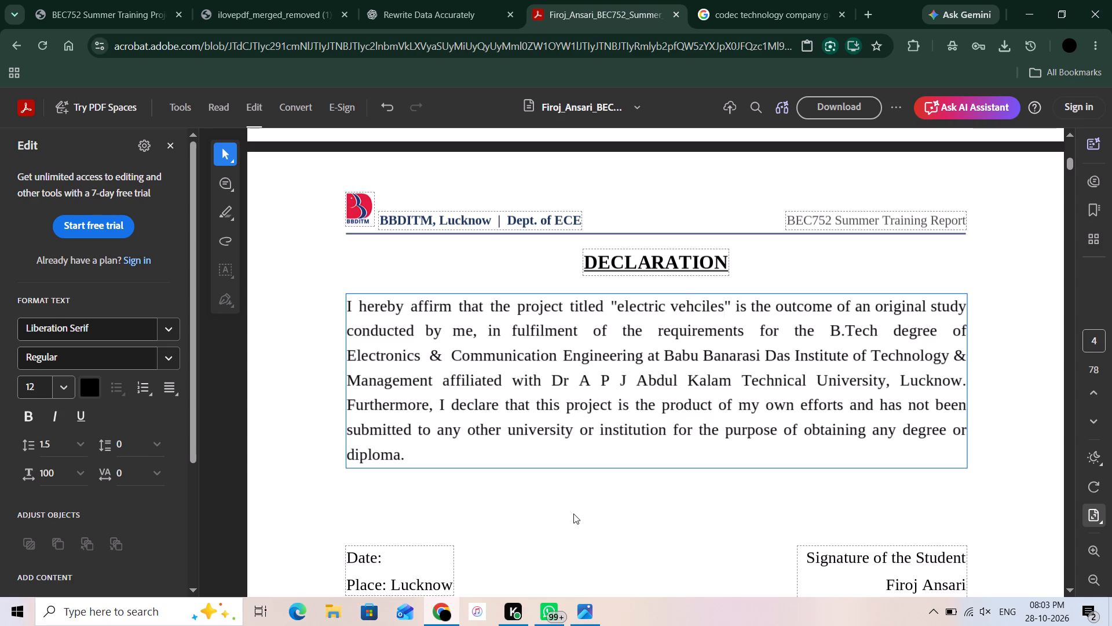
Change the last two digits of the roll number in the Declaration's signature block to match the new student's roll number.
scroll(573, 514, down, 3)
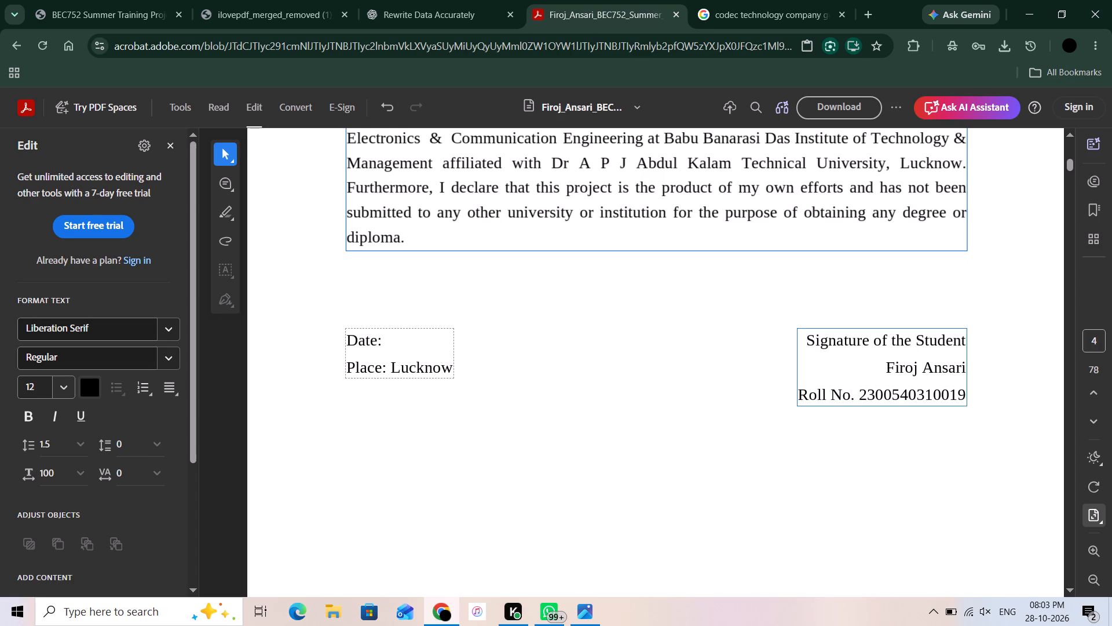
click(964, 398)
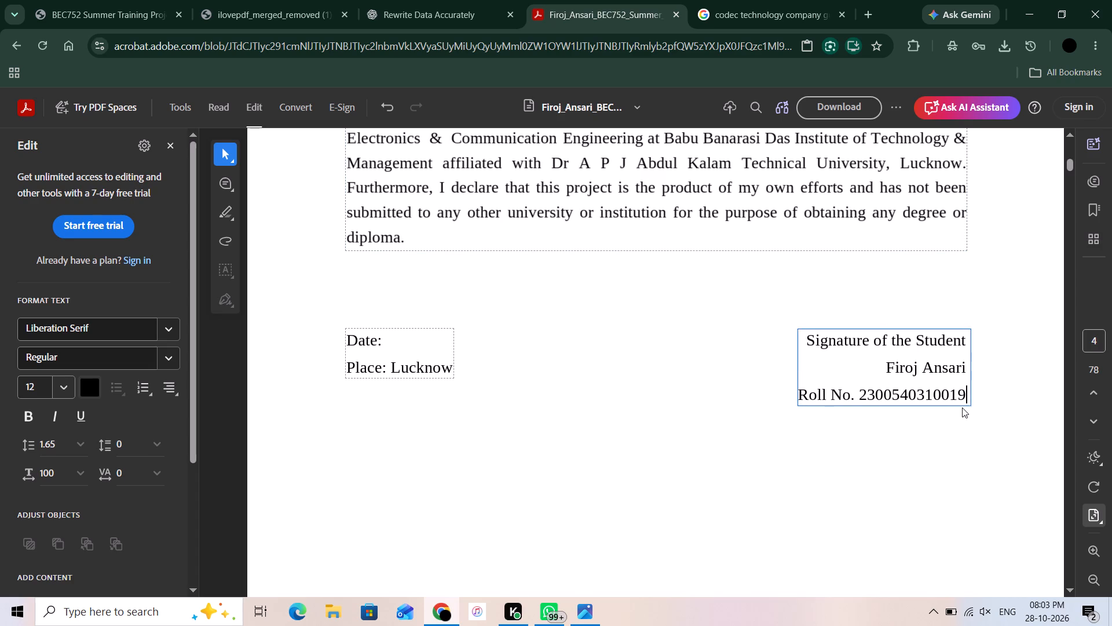
key(BackSpace)
key(BackSpace)
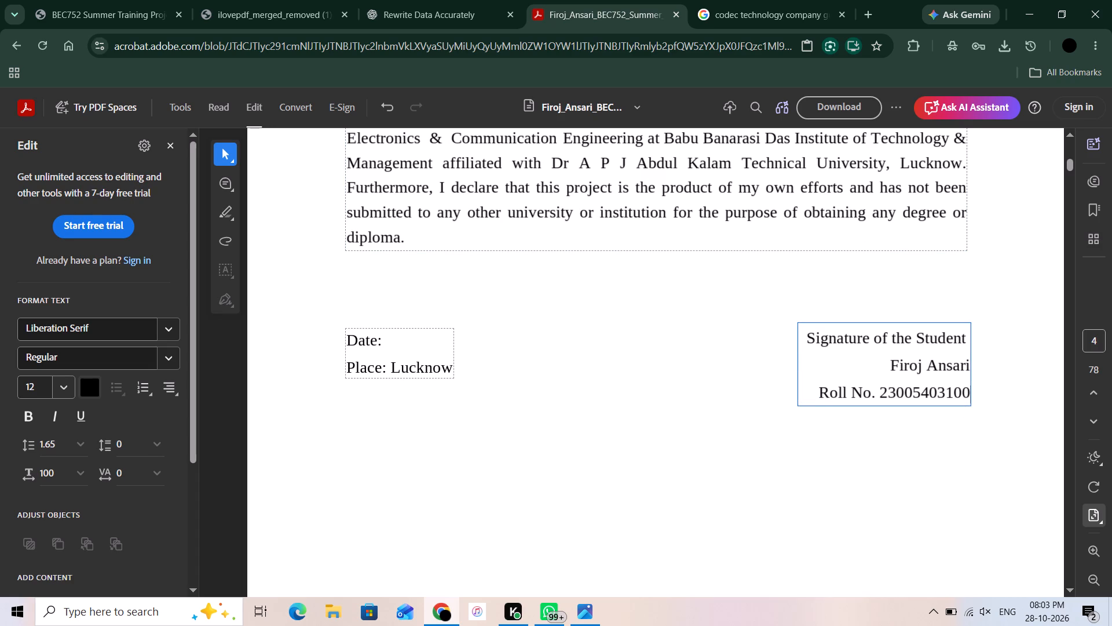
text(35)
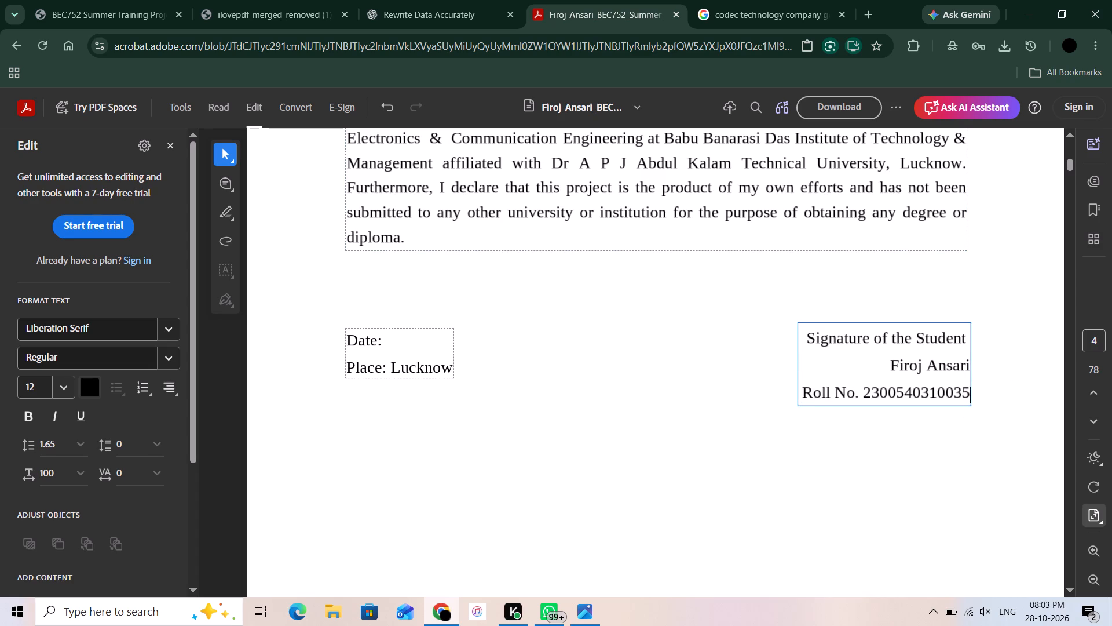
Replace the student name in the Declaration's signature block with the new student's full name.
click(967, 362)
key(Right)
key(BackSpace)
key(BackSpace)
key(BackSpace)
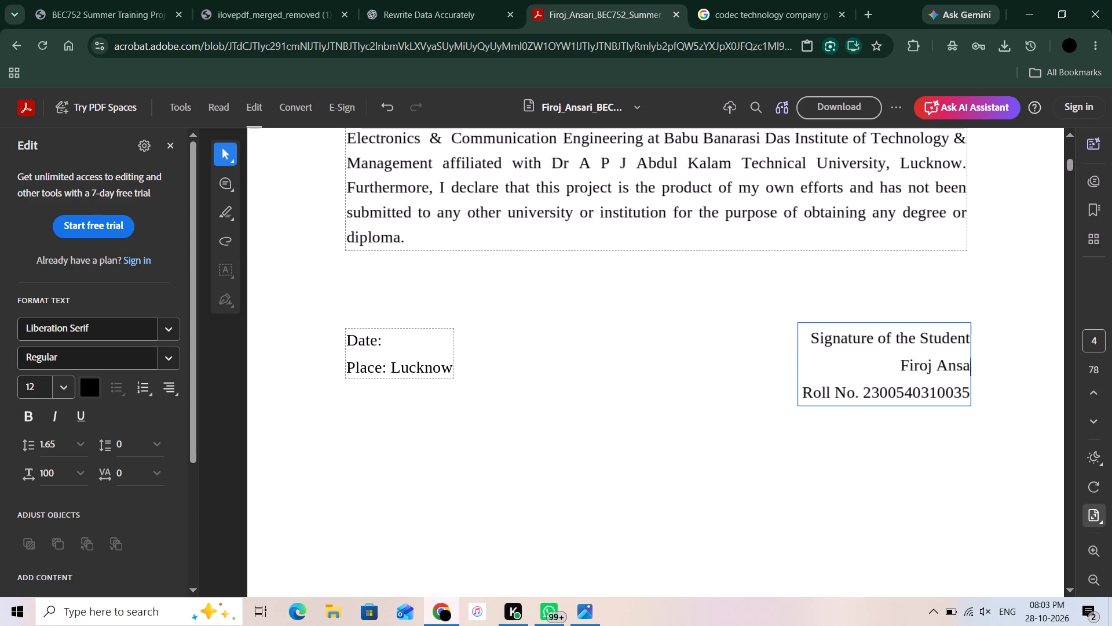
key(BackSpace)
key(BackSpace)
key(BackSpace)
key(BackSpace)
key(BackSpace)
key(BackSpace)
key(BackSpace)
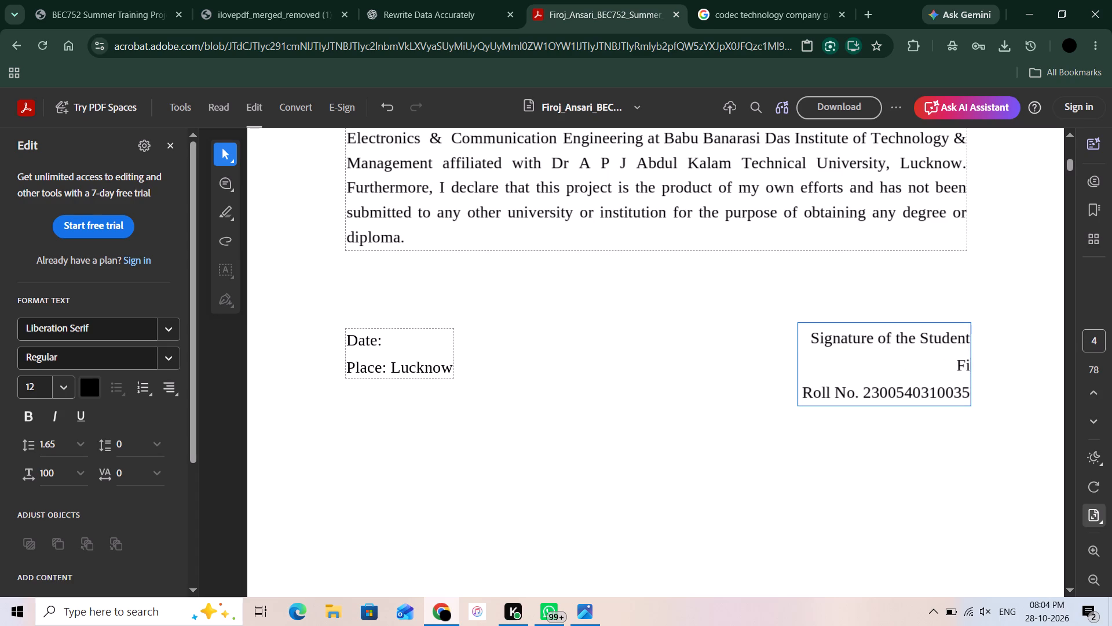
key(BackSpace)
key(BackSpace)
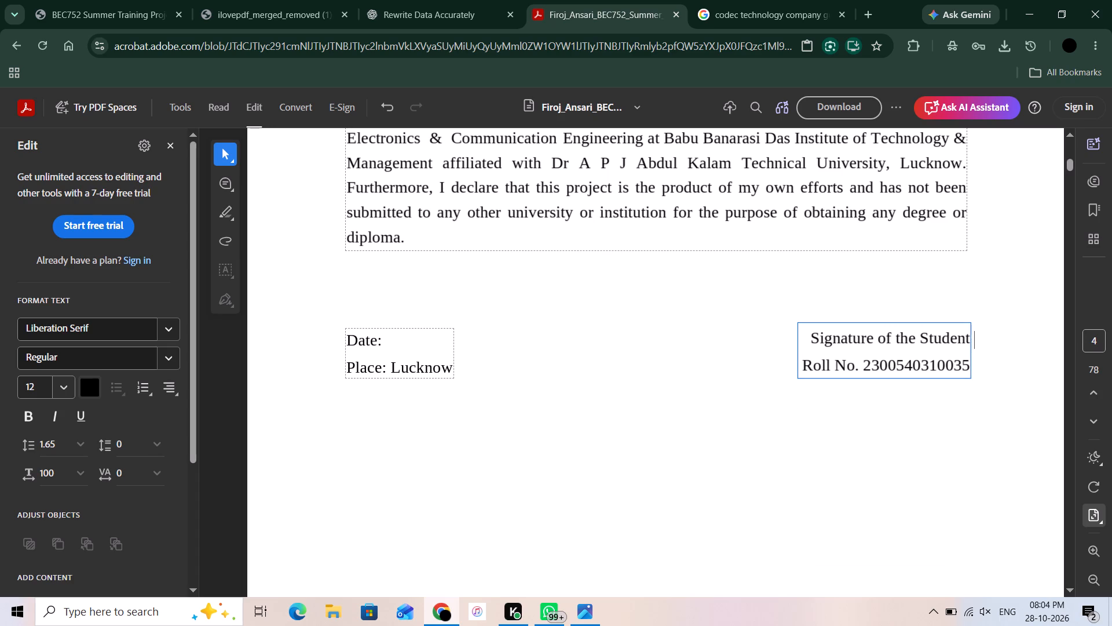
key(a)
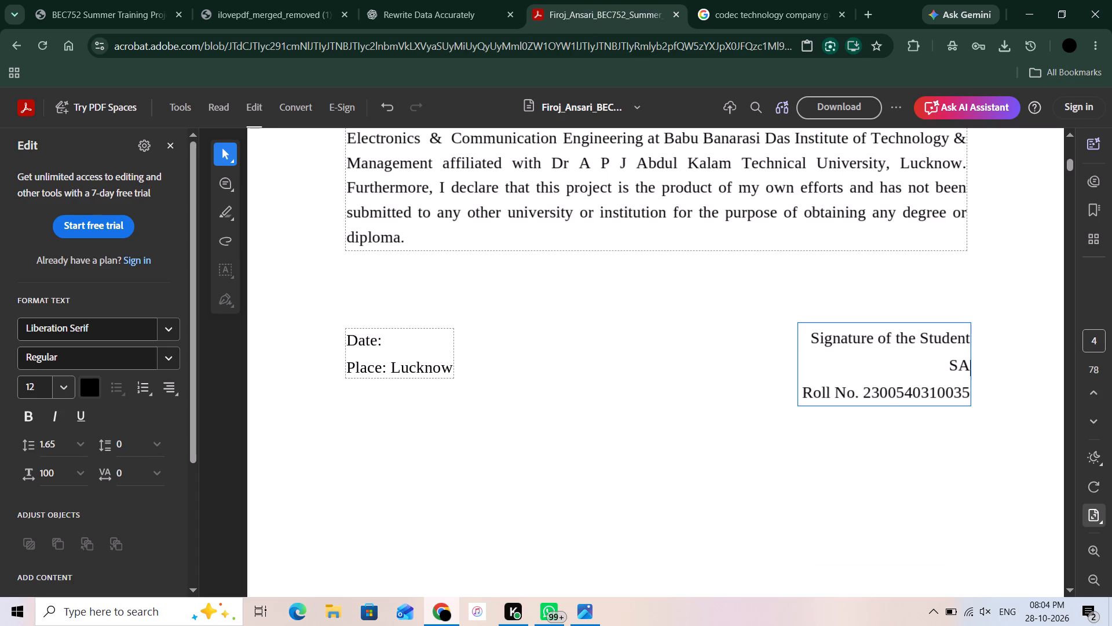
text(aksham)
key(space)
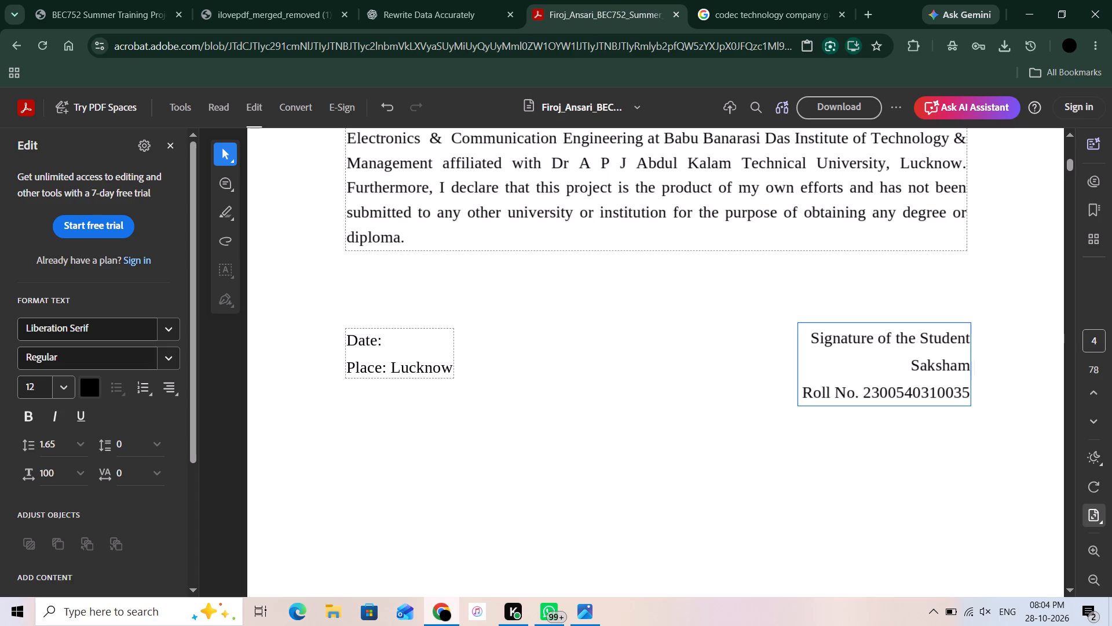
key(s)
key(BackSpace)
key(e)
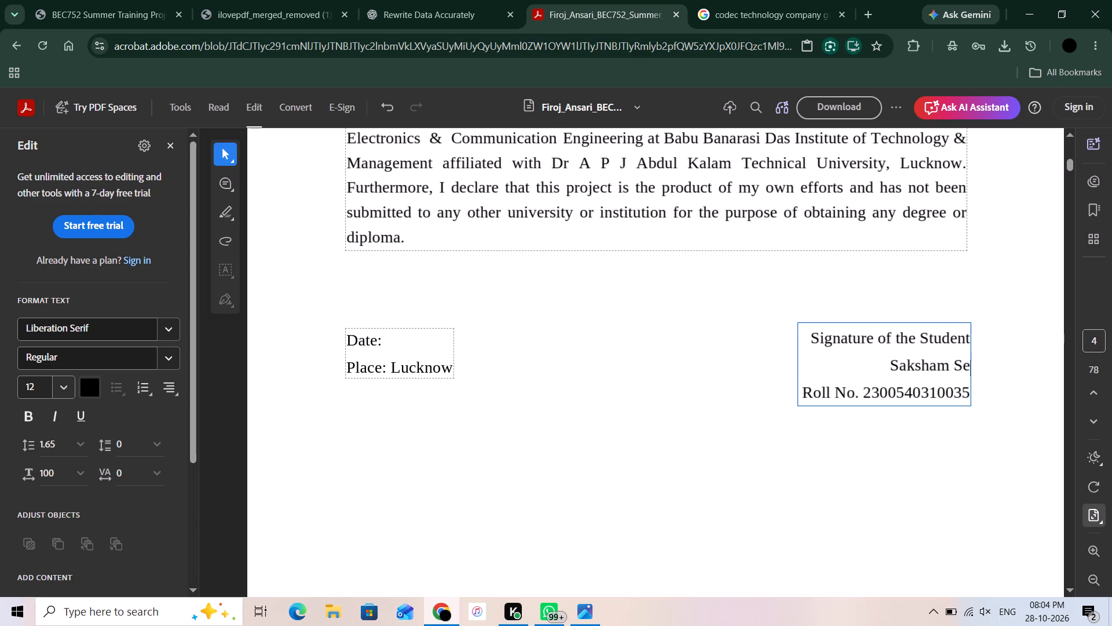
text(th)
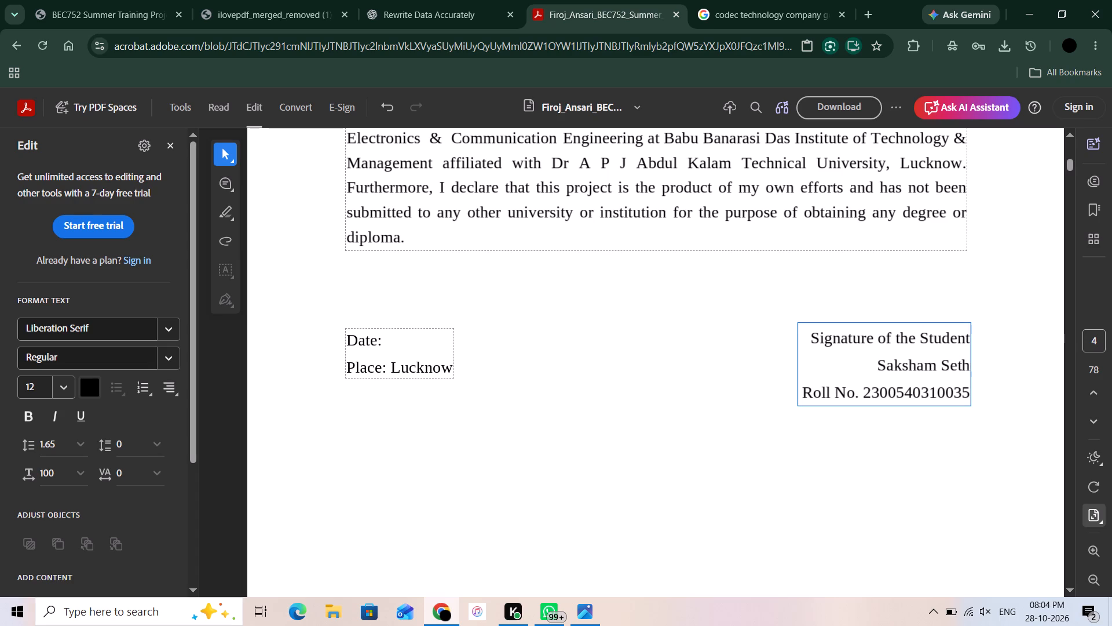
click(620, 399)
scroll(620, 399, down, 8)
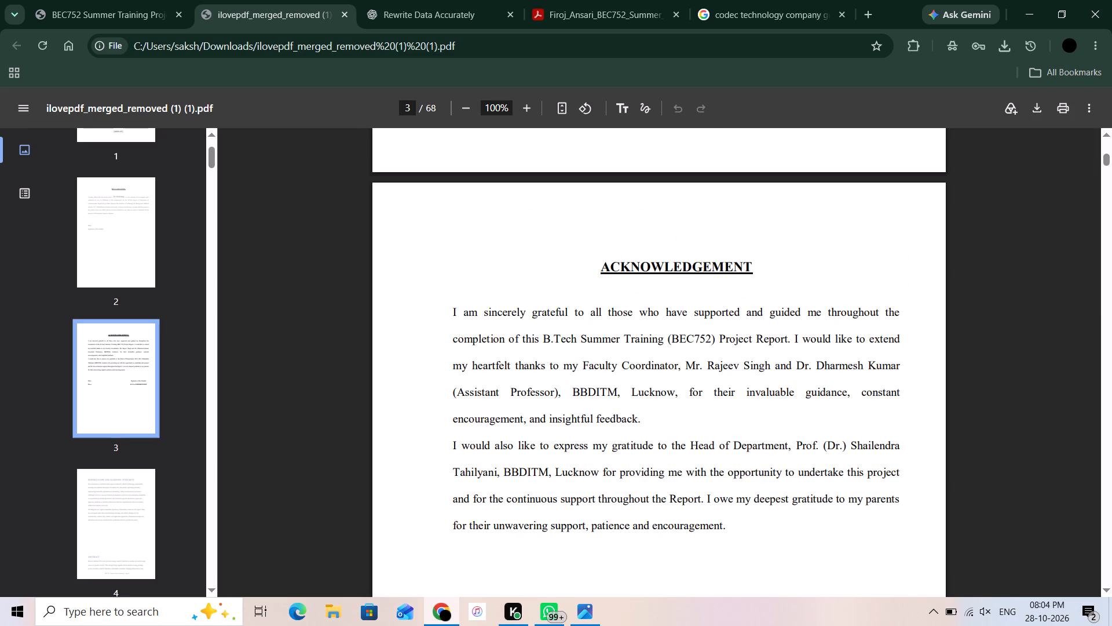
drag(450, 307, 460, 313)
drag(460, 313, 714, 540)
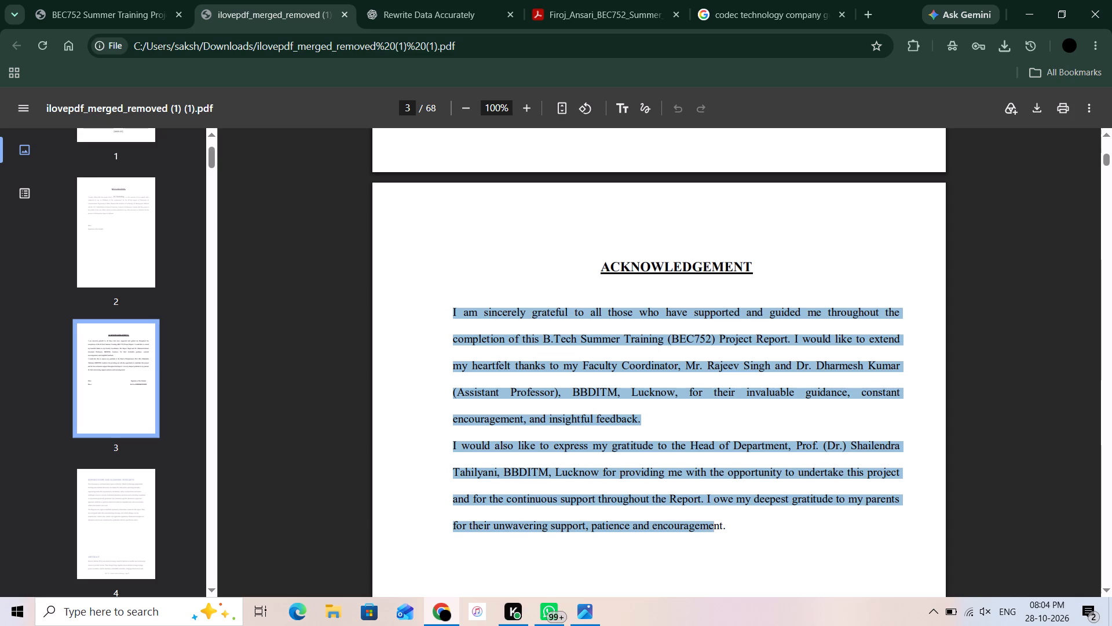
drag(714, 540, 726, 540)
right_click(716, 529)
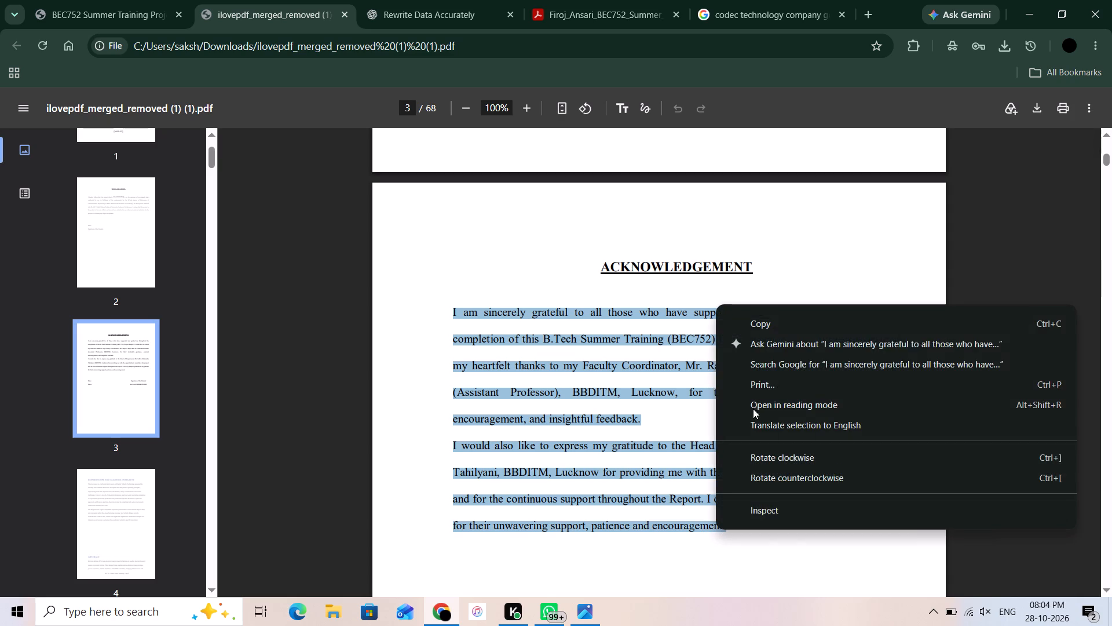
click(751, 325)
Replace the entire body text on the report's Acknowledgement page in the Acrobat editor with the copied acknowledgement paragraphs.
click(598, 0)
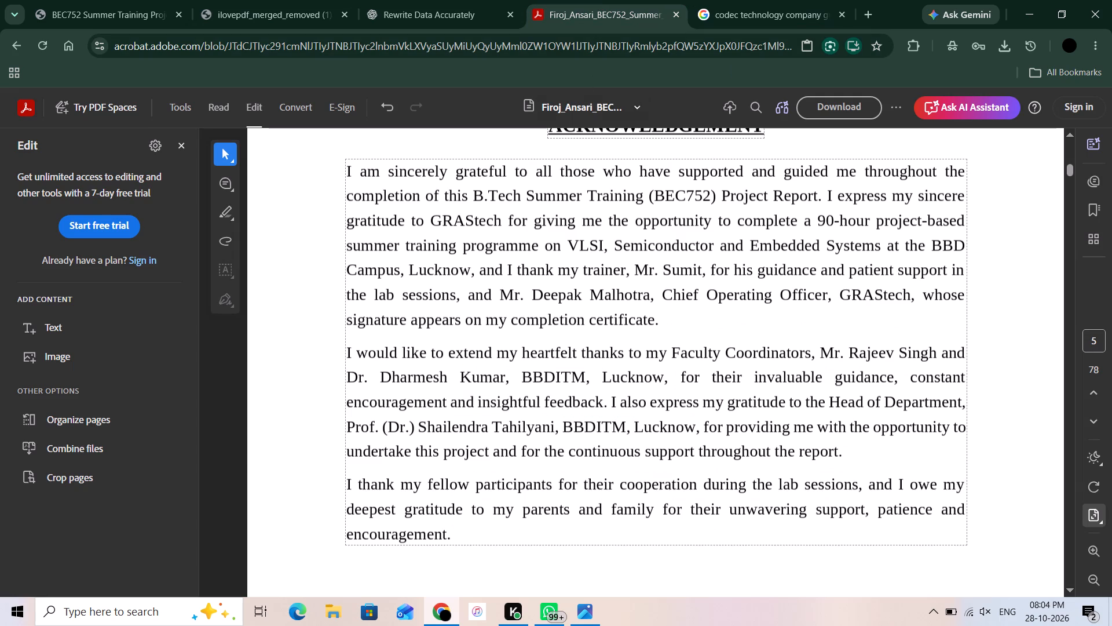
click(463, 538)
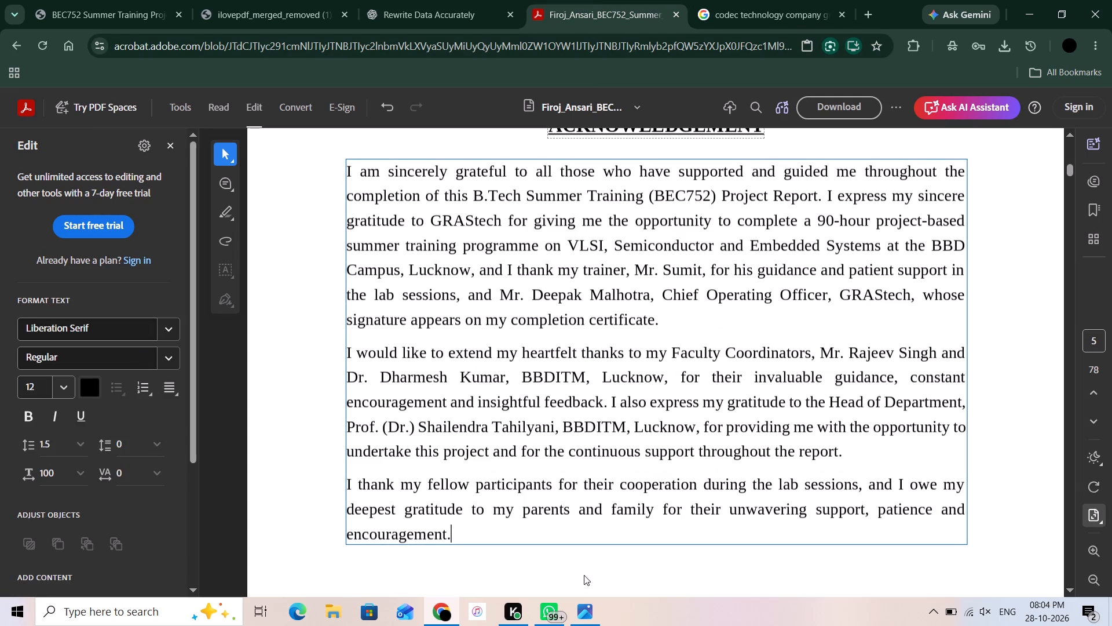
key(ctrl+a)
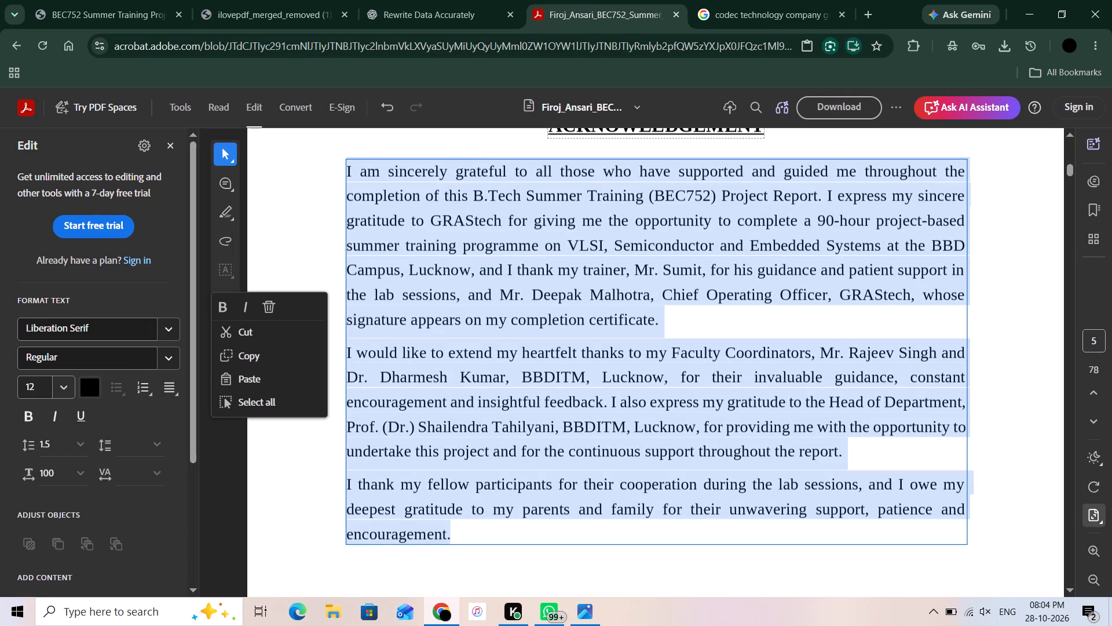
scroll(479, 443, up, 2)
scroll(479, 443, down, 1)
key(BackSpace)
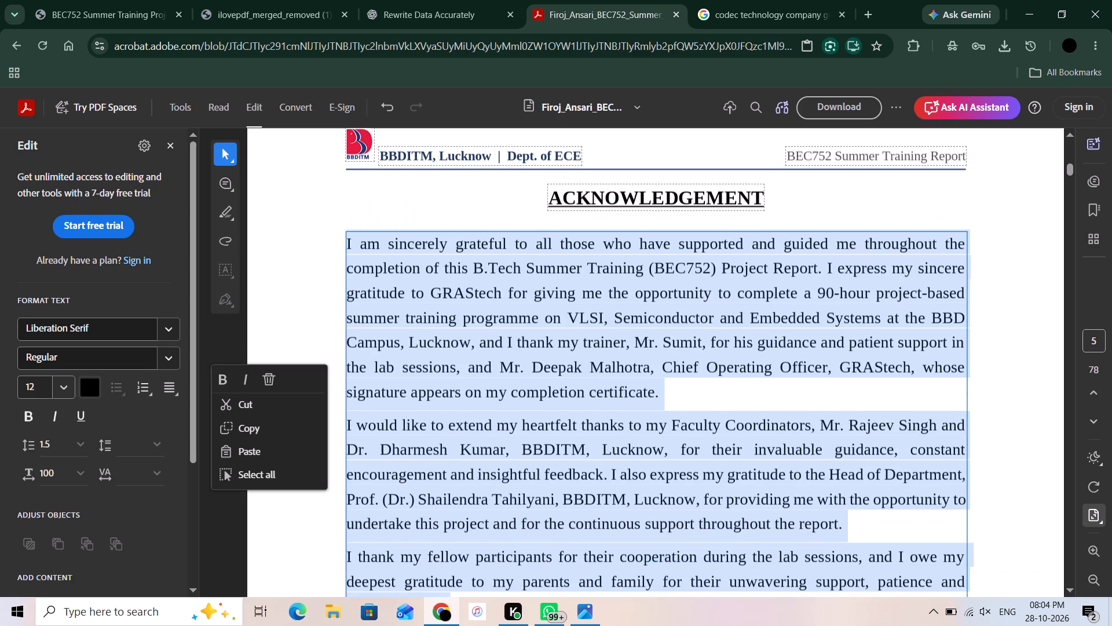
key(ctrl+v)
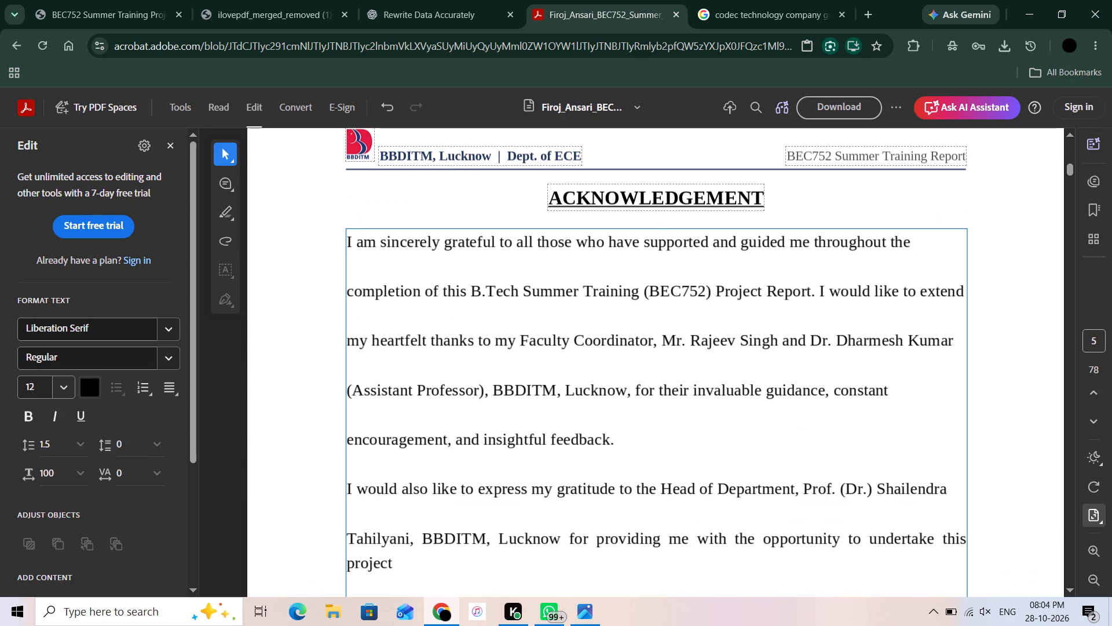
click(1009, 457)
Remove the blank line and break before "for their unwavering support", joining that text to "parents" with a space.
scroll(1007, 457, down, 1)
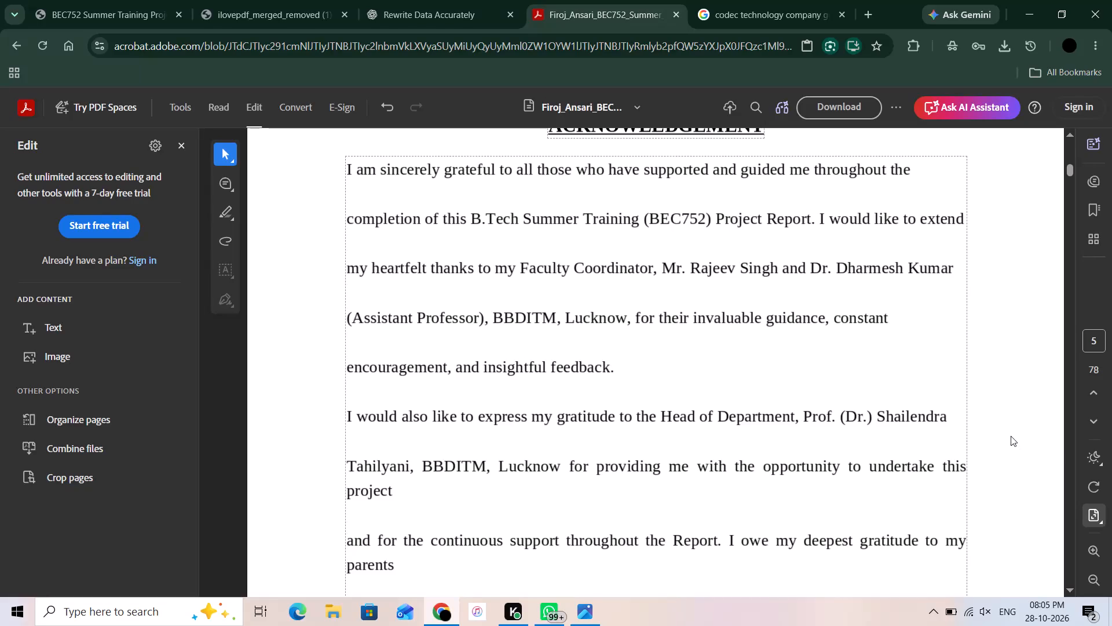
scroll(1043, 415, down, 2)
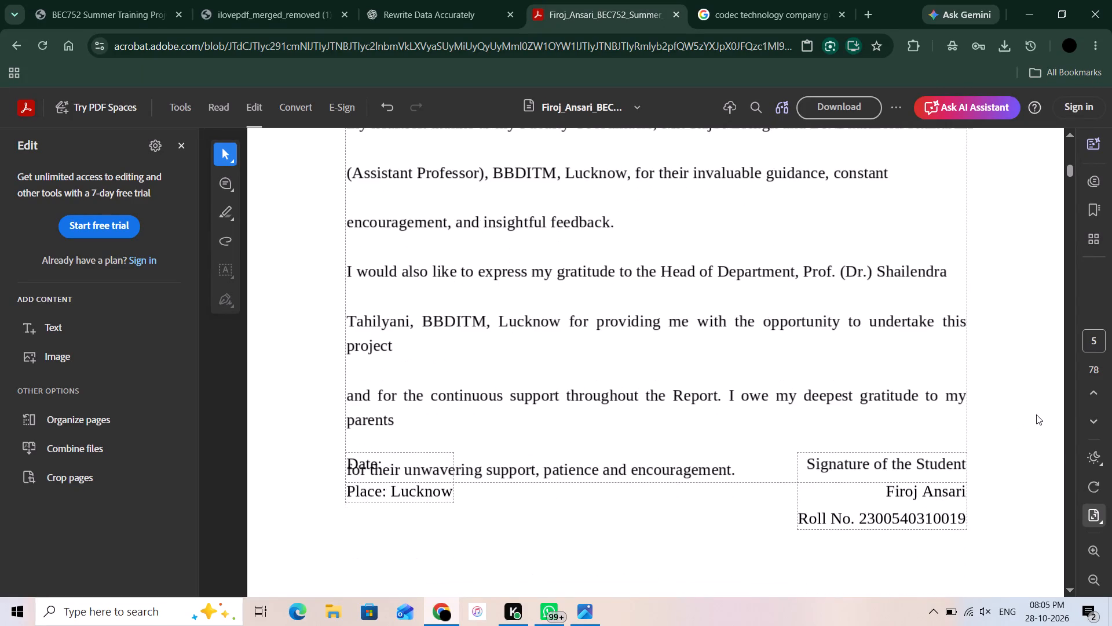
scroll(1036, 414, down, 1)
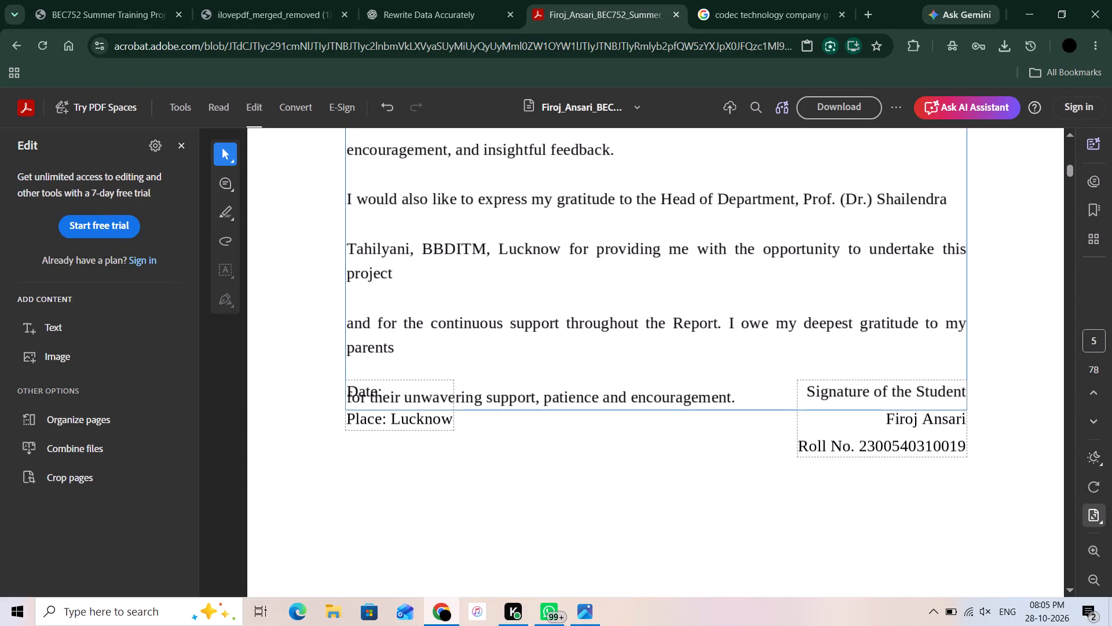
click(363, 369)
key(BackSpace)
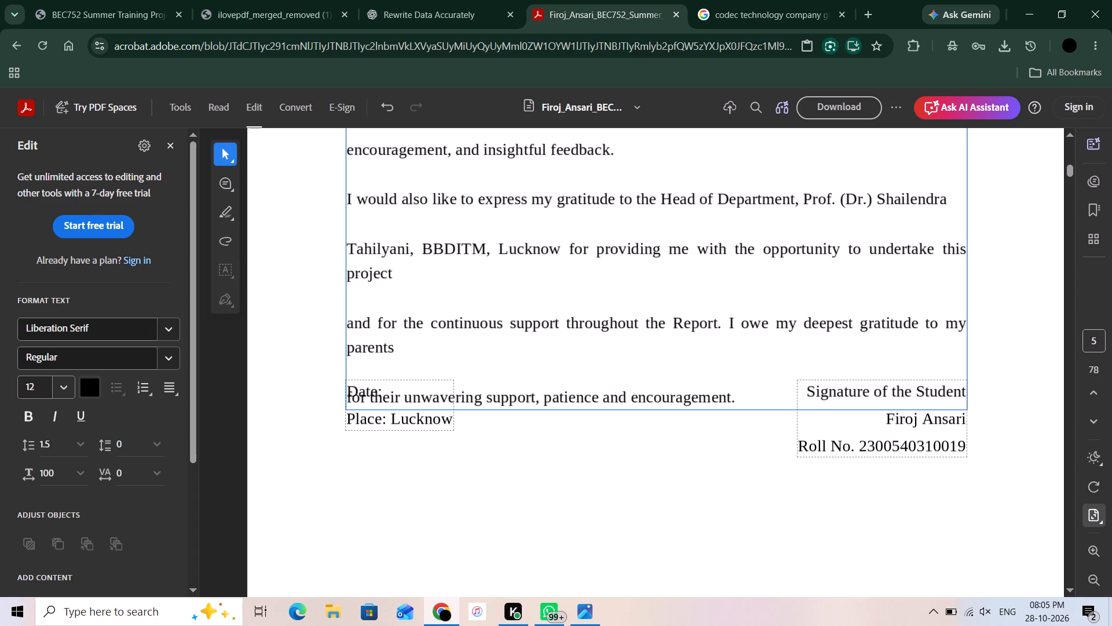
key(BackSpace)
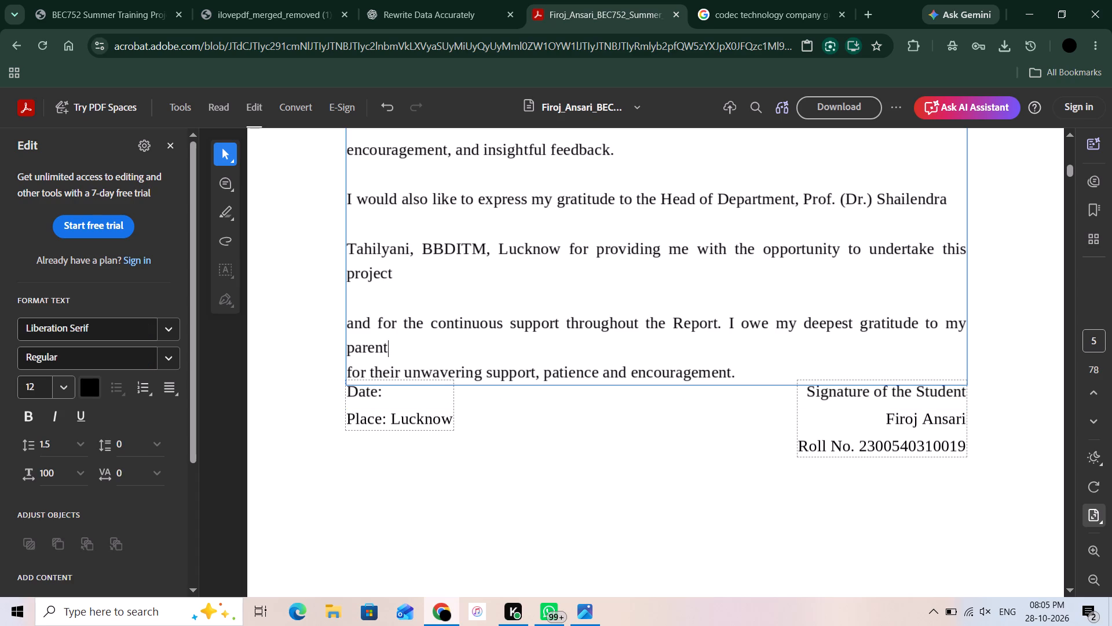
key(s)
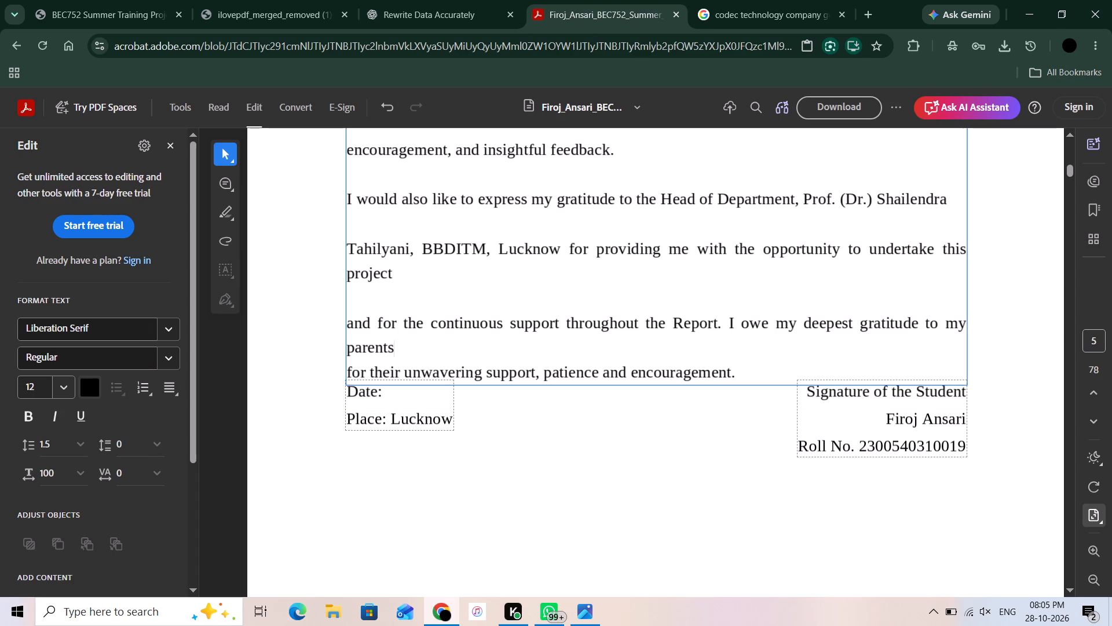
click(349, 372)
key(Left)
key(BackSpace)
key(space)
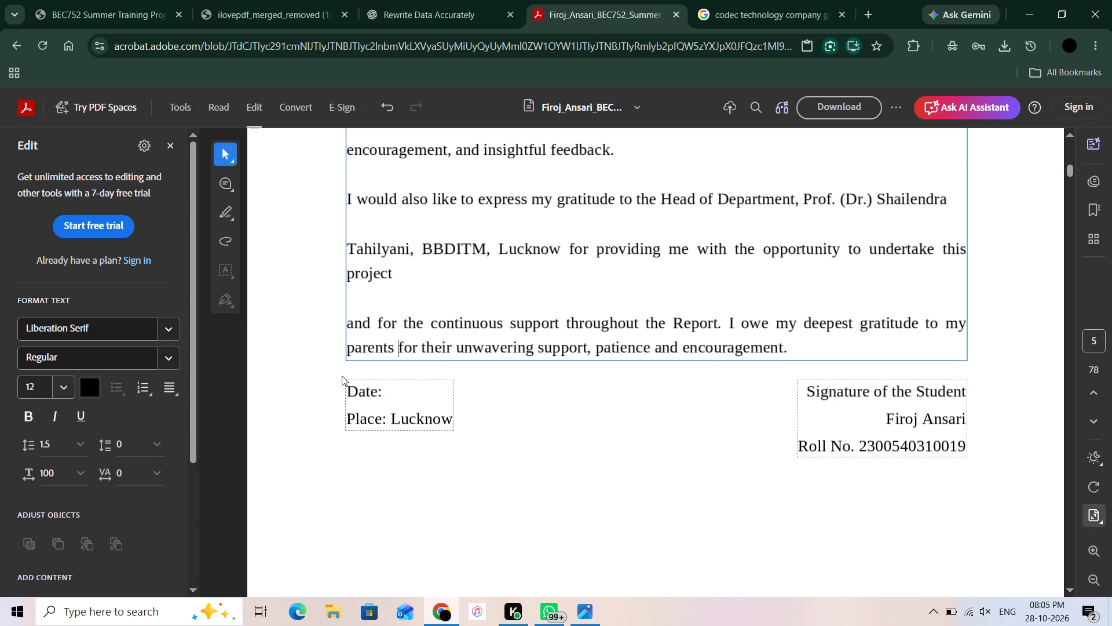
Remove the blank line and break before "and for the continuous support", joining that text to "project" with a space.
click(350, 322)
key(Left)
key(BackSpace)
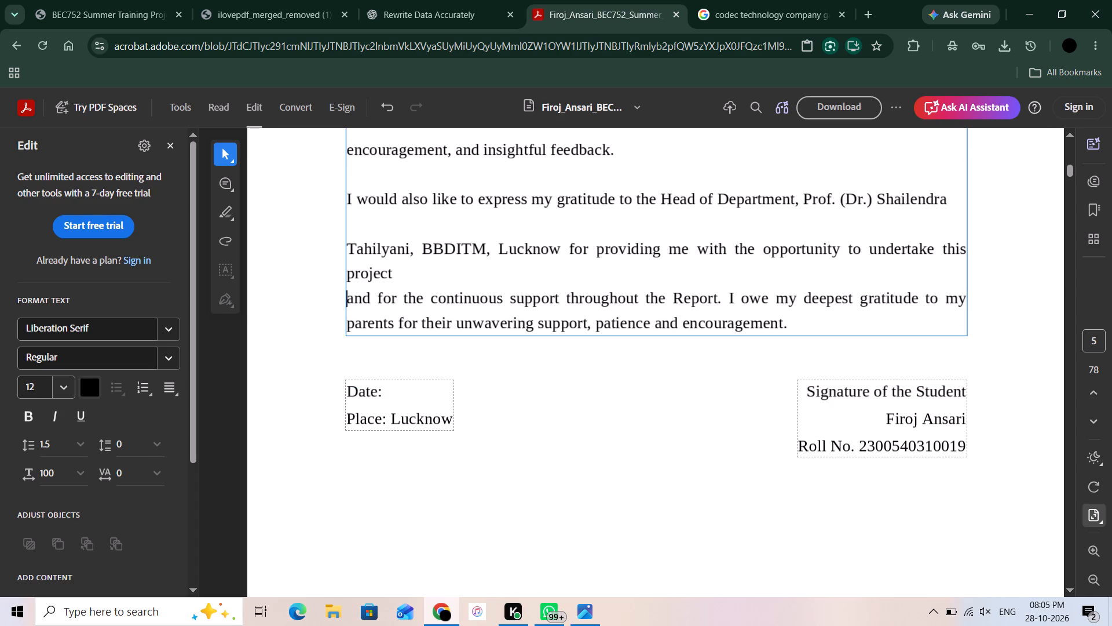
key(Up)
key(Right)
key(Right)
key(Right)
key(Right)
key(Down)
key(Down)
key(Up)
key(Left)
key(Left)
key(Left)
key(BackSpace)
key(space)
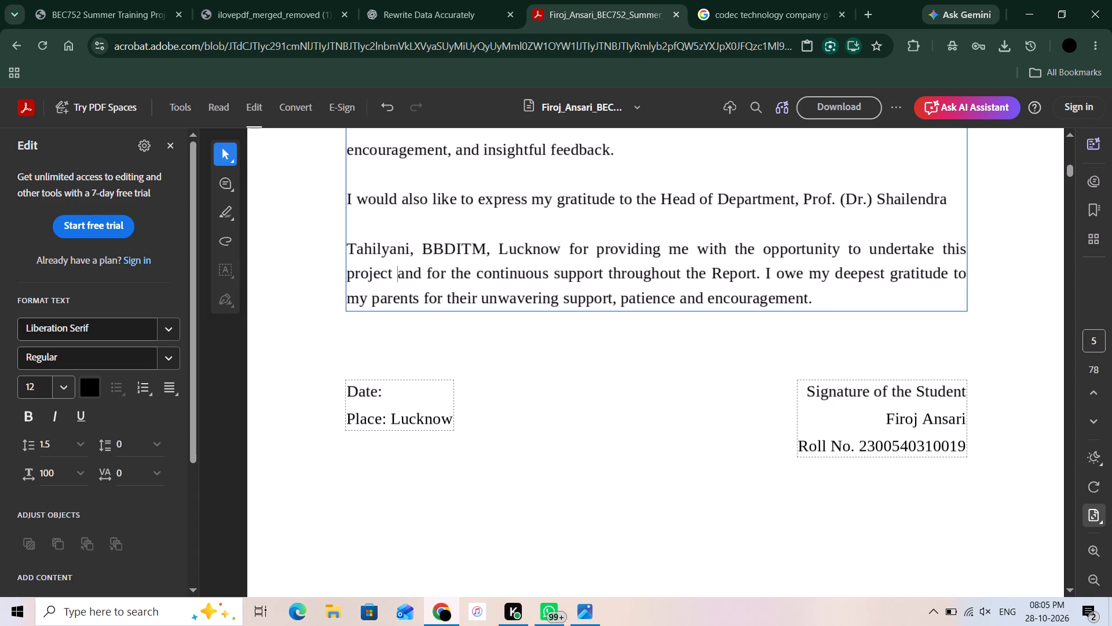
Delete the blank line above the acknowledgement line containing "BBDITM, Lucknow for providing me with the opportunity".
key(Up)
key(Left)
key(Left)
key(Left)
key(Left)
key(Left)
key(Left)
key(Left)
key(BackSpace)
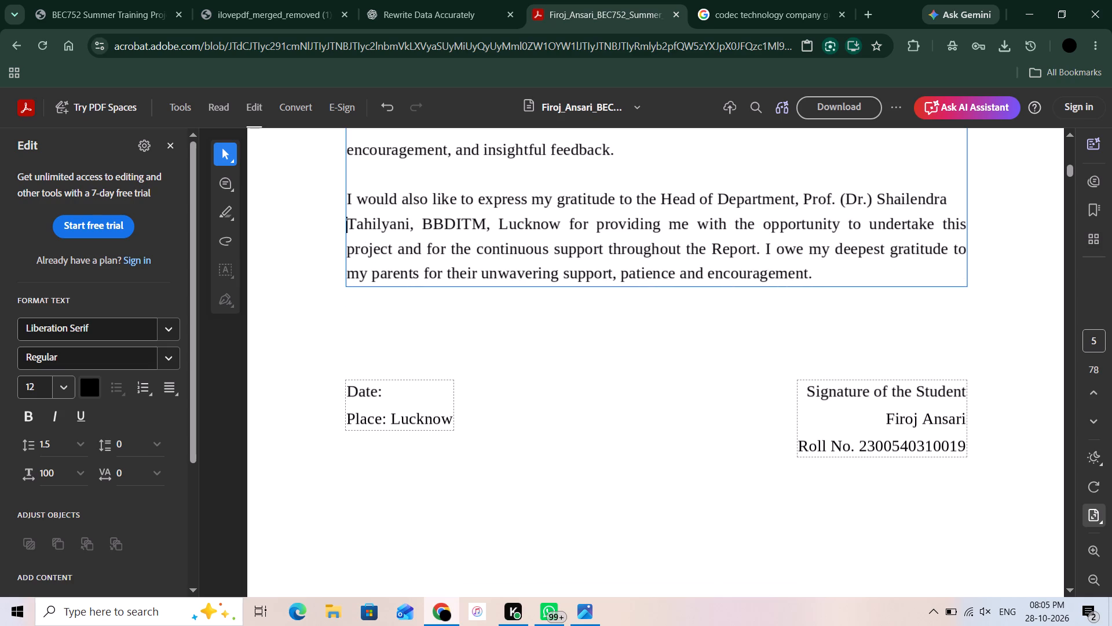
Remove the blank line and break before "completion of this B.Tech Summer Training", joining that text to "throughout the" with a space.
key(Up)
key(Up)
scroll(524, 531, up, 4)
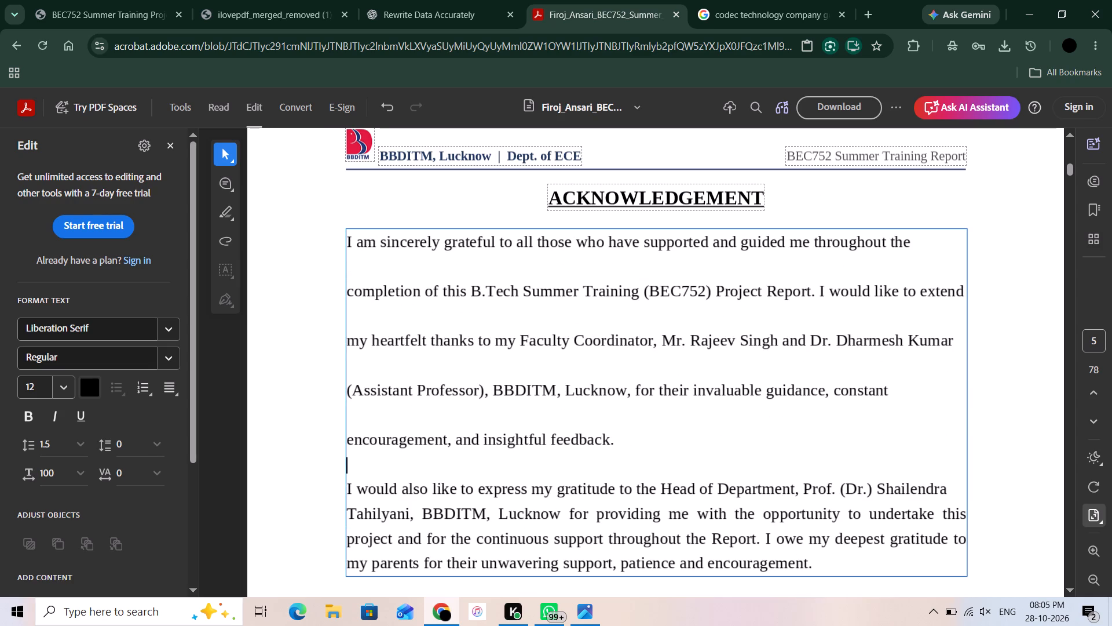
click(348, 287)
key(BackSpace)
key(BackSpace)
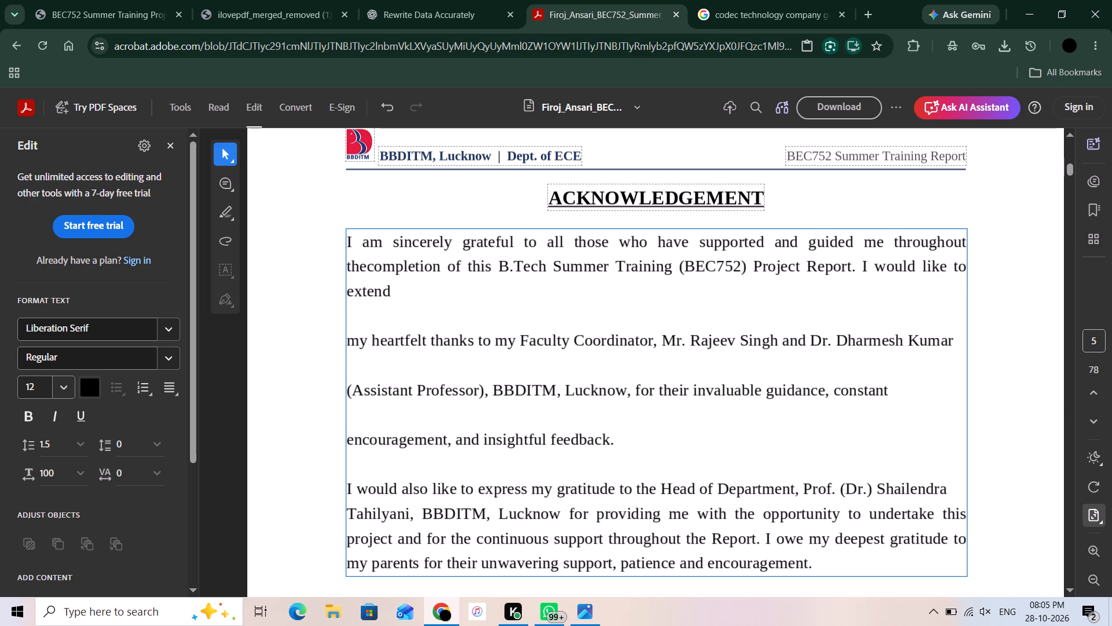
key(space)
Delete the blank lines above the acknowledgement lines starting "my heartfelt thanks", "(Assistant Professor)", "encouragement, and insightful feedback" and "I would also like".
click(349, 316)
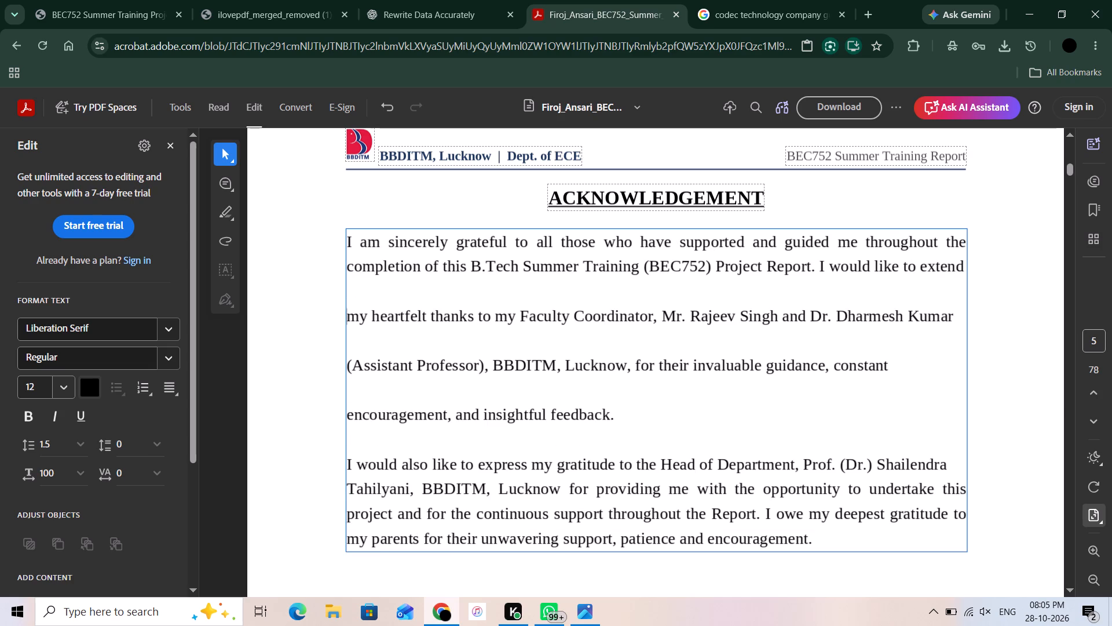
key(BackSpace)
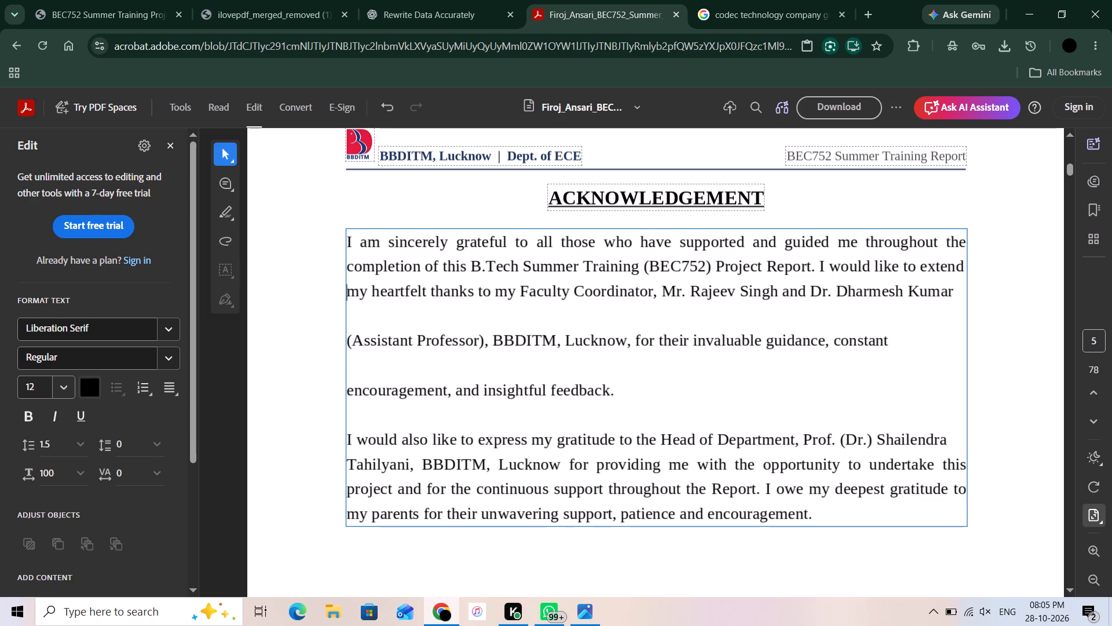
click(348, 340)
key(BackSpace)
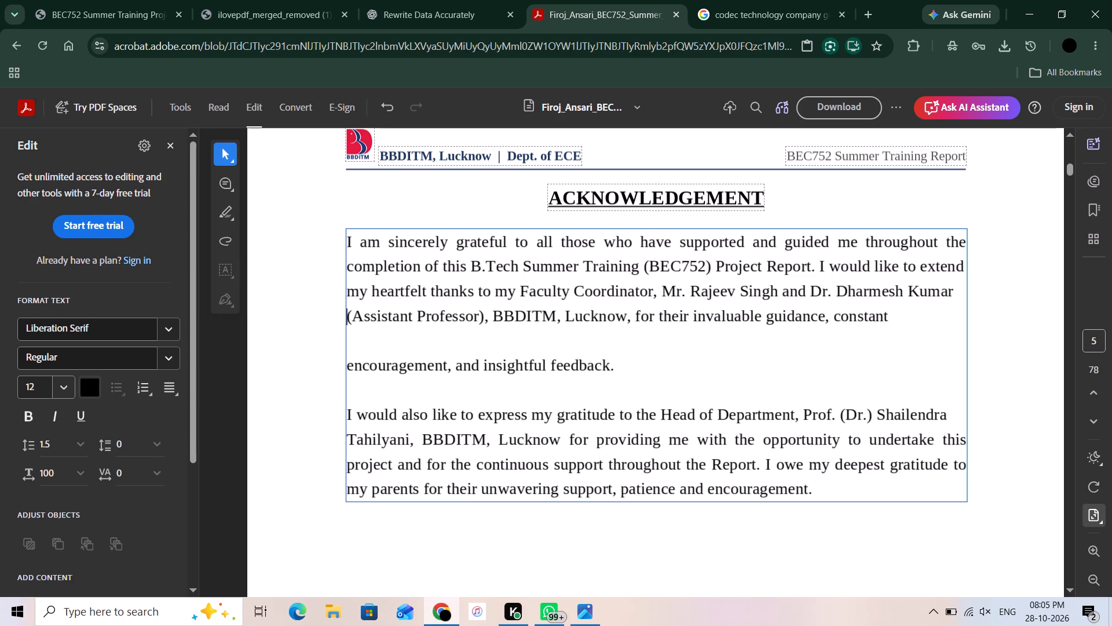
click(348, 367)
key(BackSpace)
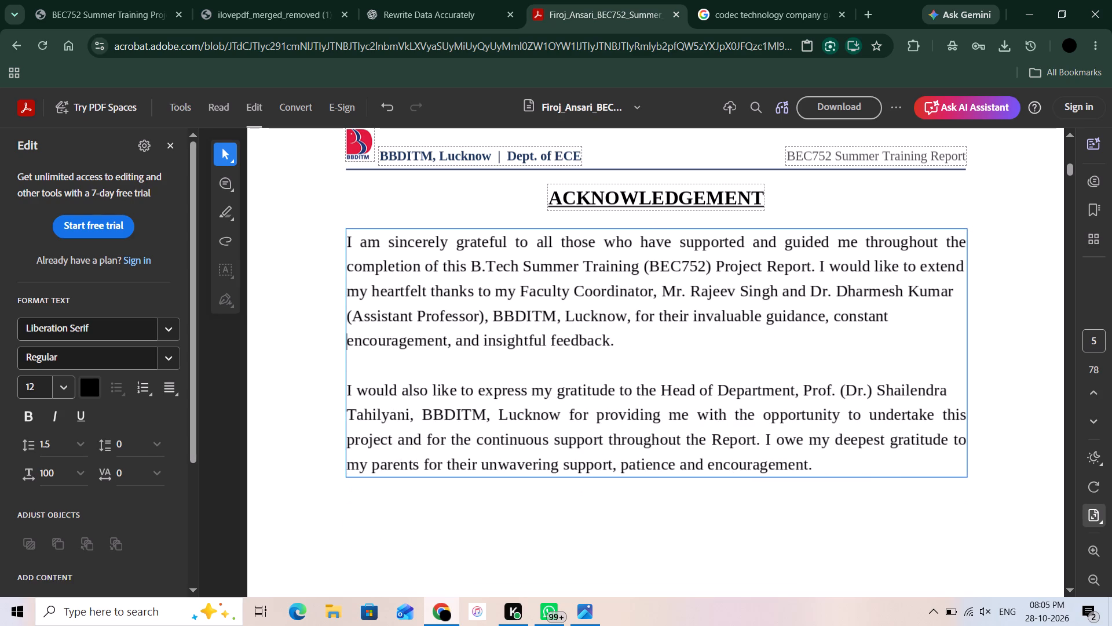
click(356, 367)
key(BackSpace)
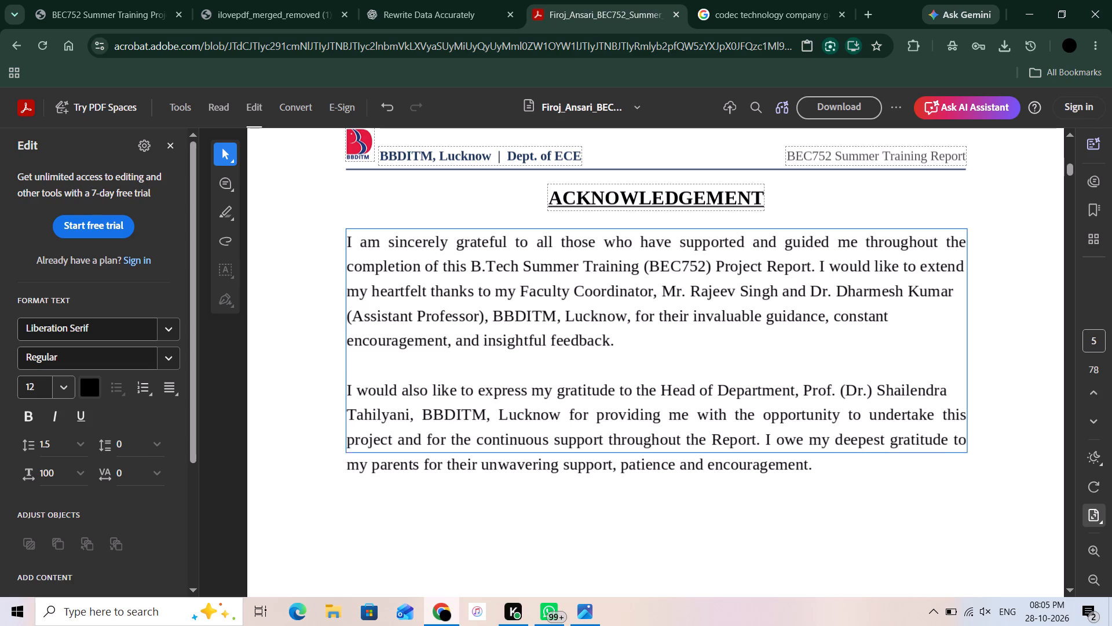
click(573, 536)
Replace the last two digits of the roll number in the Acknowledgement page's signature block with the new student's digits.
scroll(577, 533, down, 1)
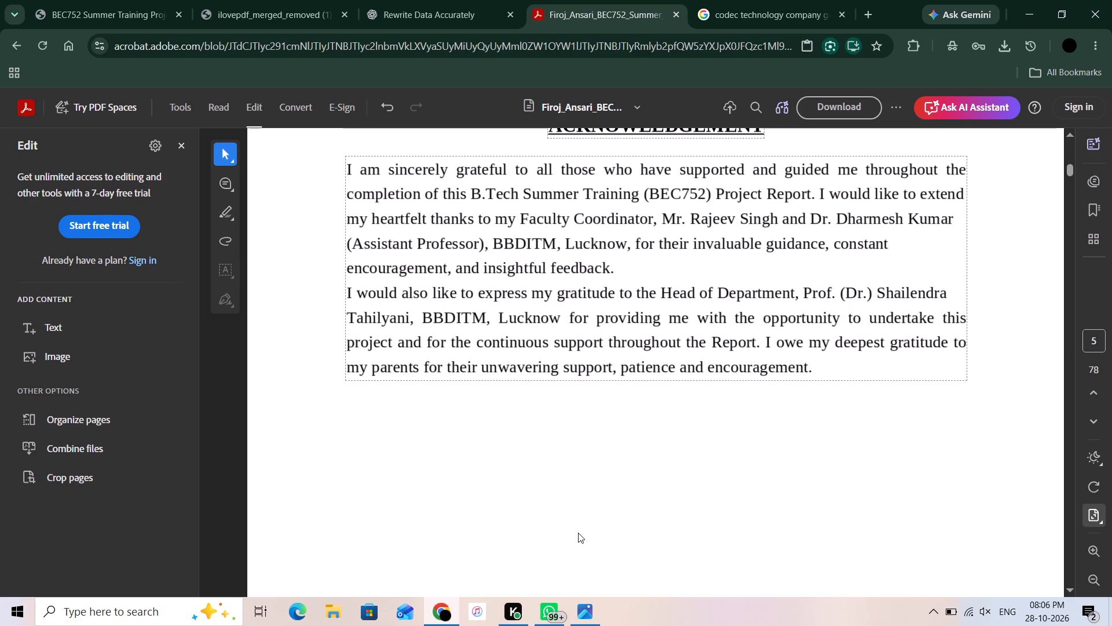
scroll(671, 484, down, 2)
scroll(673, 446, up, 2)
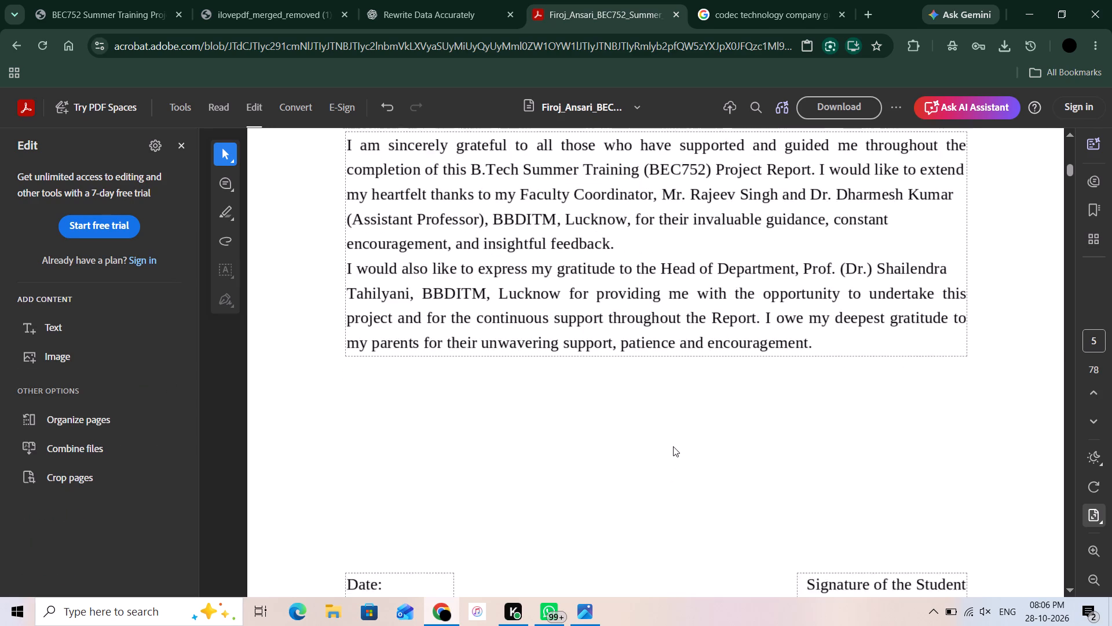
scroll(667, 456, down, 4)
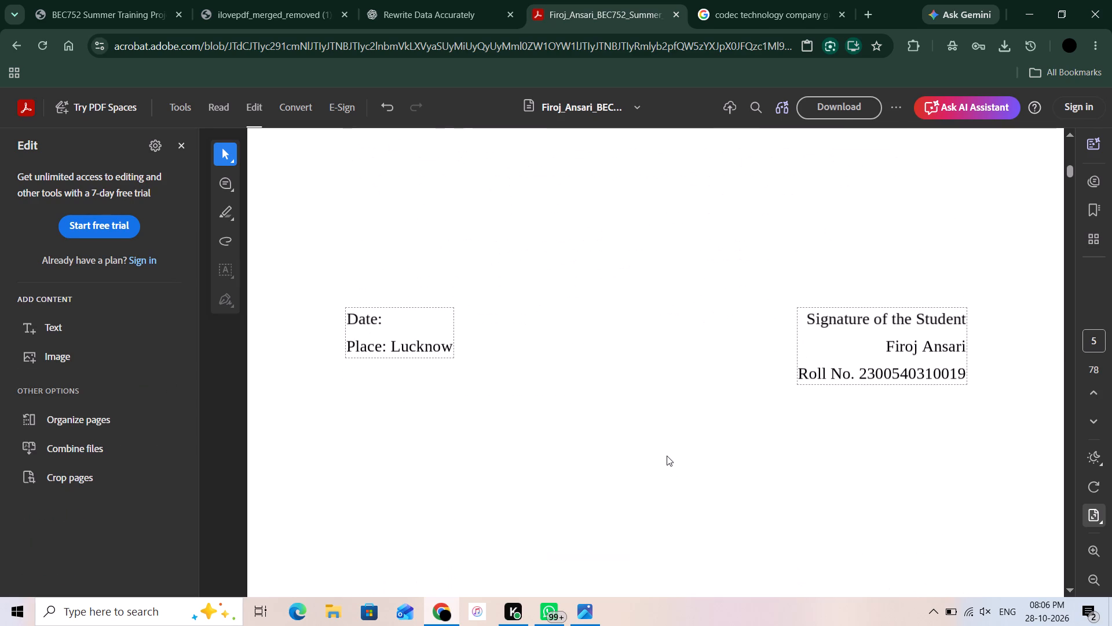
click(963, 374)
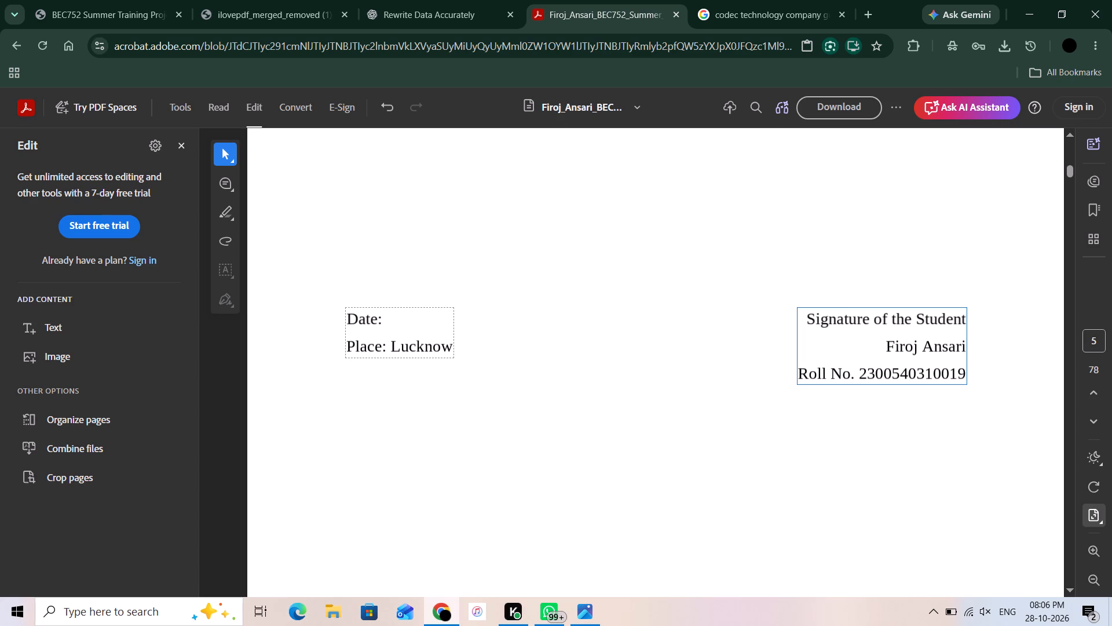
key(BackSpace)
key(BackSpace)
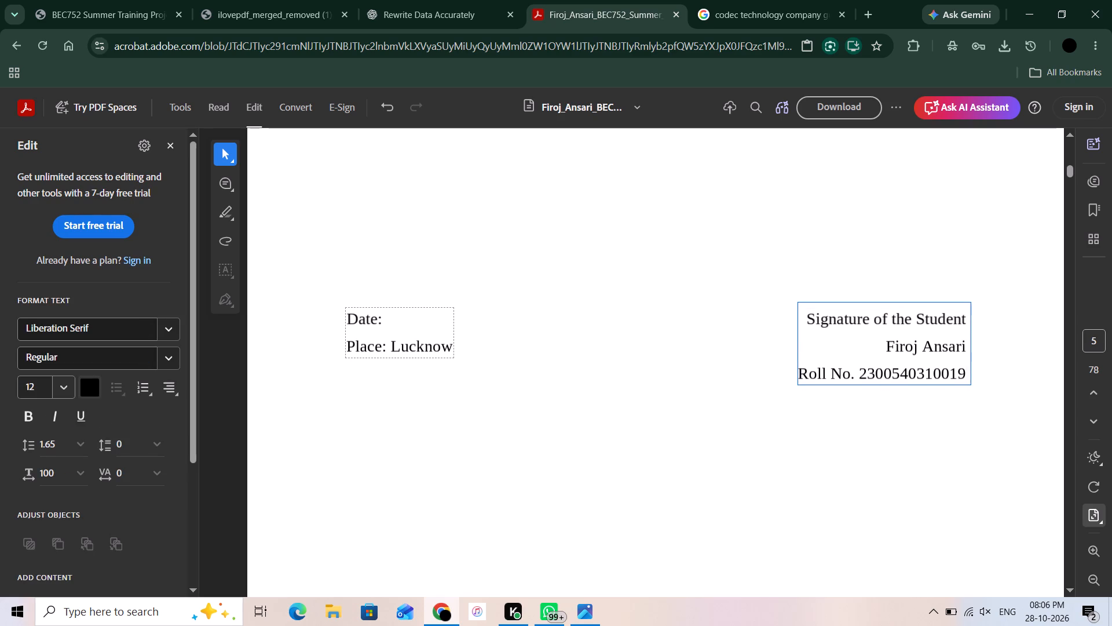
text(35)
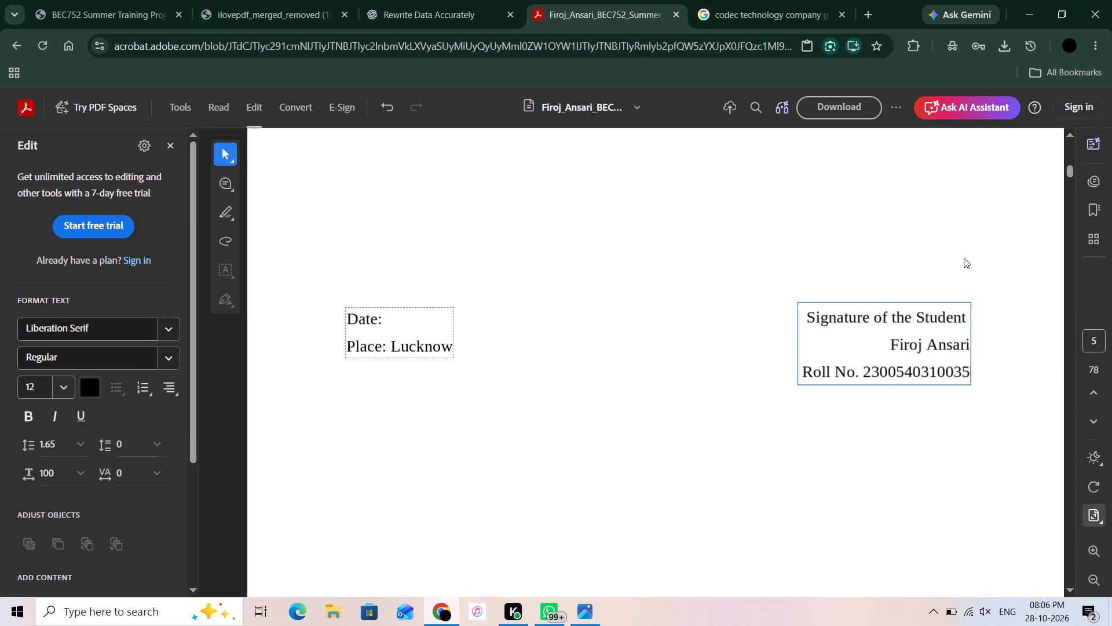
Replace the student name above the roll number in the Acknowledgement signature block with the new student's name.
click(947, 356)
key(Right)
key(Right)
key(Right)
key(Right)
key(BackSpace)
key(BackSpace)
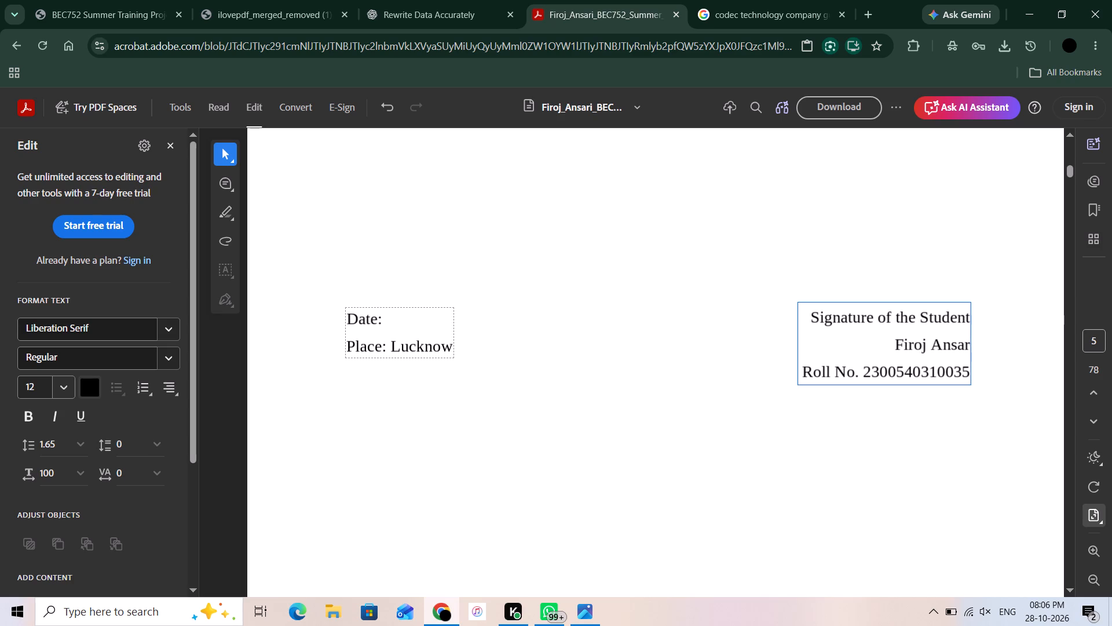
key(BackSpace)
key(BackSpace)
key(BackSpace)
key(BackSpace)
key(BackSpace)
key(BackSpace)
key(BackSpace)
key(BackSpace)
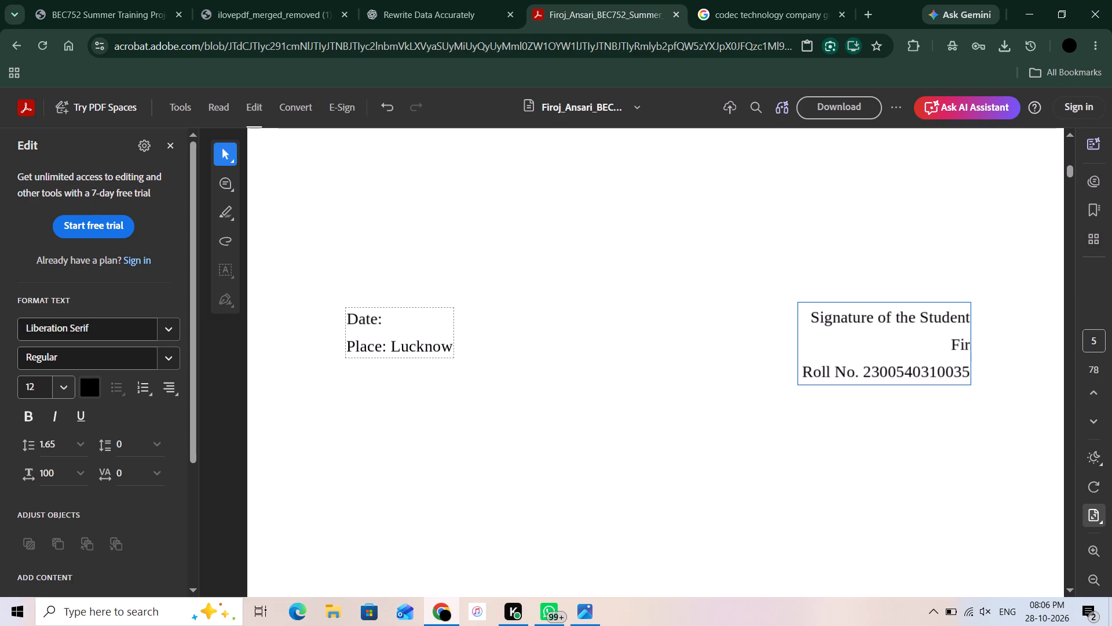
key(BackSpace)
key(BackSpace)
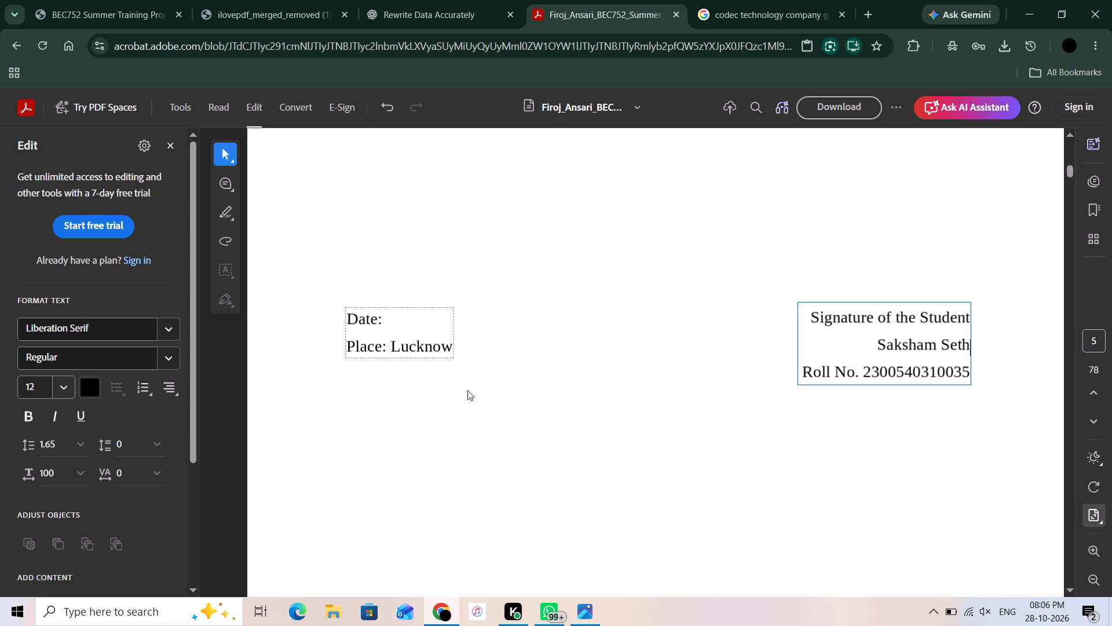
click(506, 417)
Review the report's Abstract page and the start of its Table of Contents.
scroll(535, 370, down, 11)
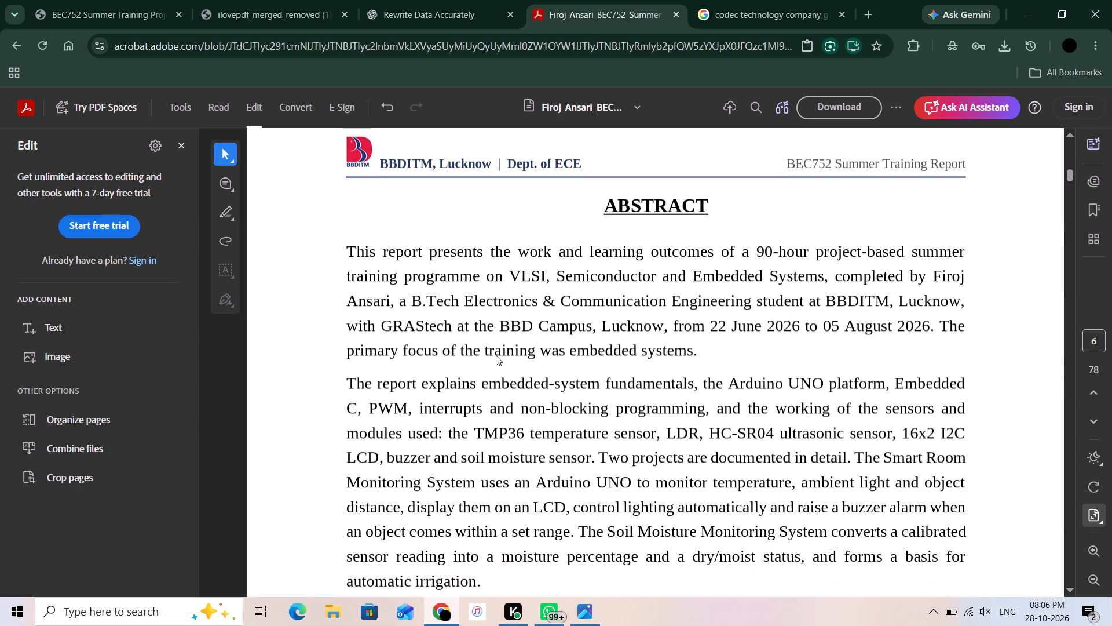
scroll(525, 378, down, 5)
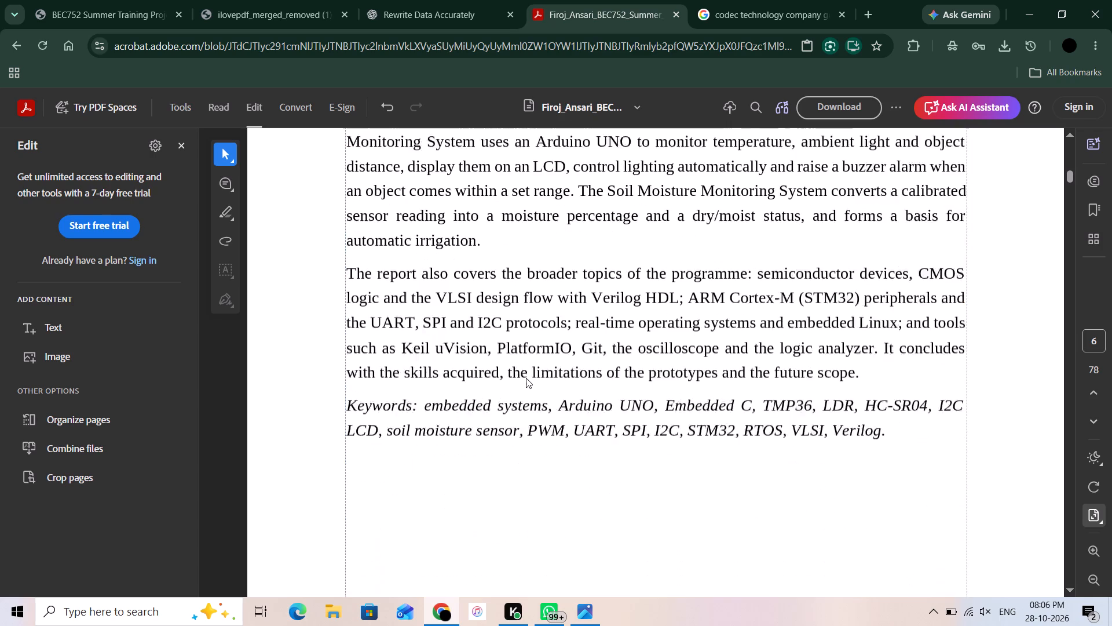
scroll(533, 375, down, 8)
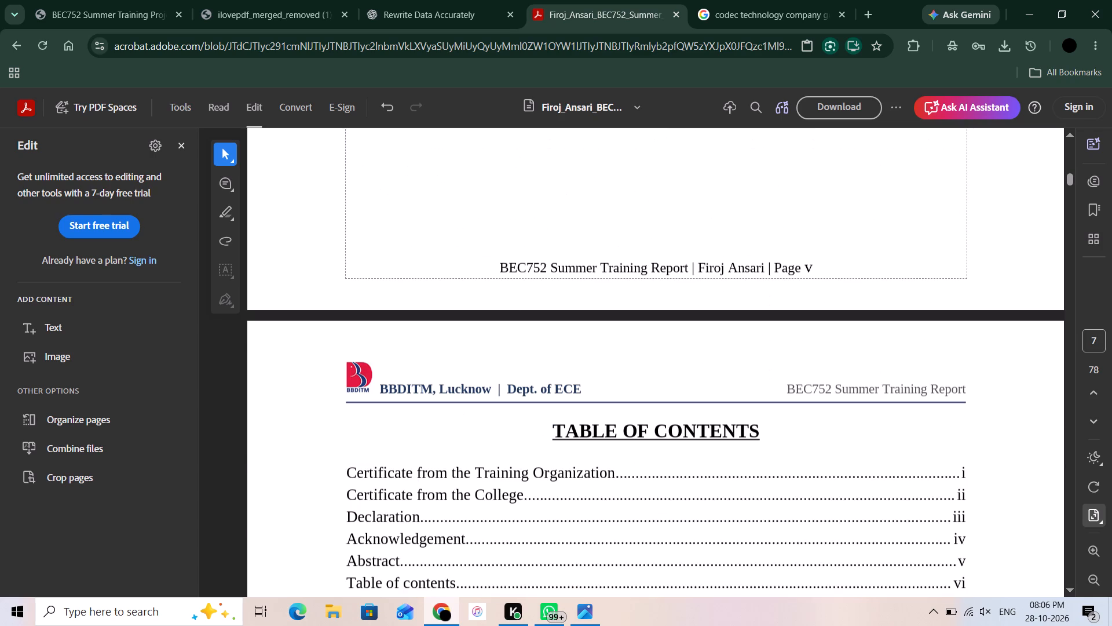
Switch to the source PDF ilovepdf_merged_removed (1) (1).pdf and examine its abstract, contents table, and lists of figures and tables.
click(280, 0)
scroll(603, 382, down, 2)
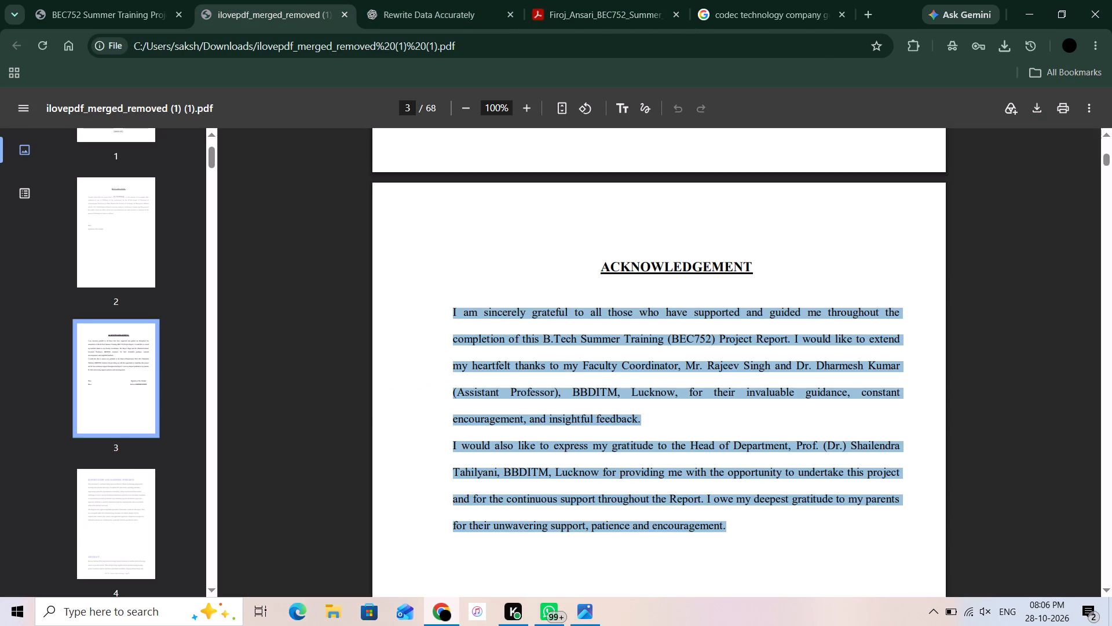
scroll(604, 387, down, 13)
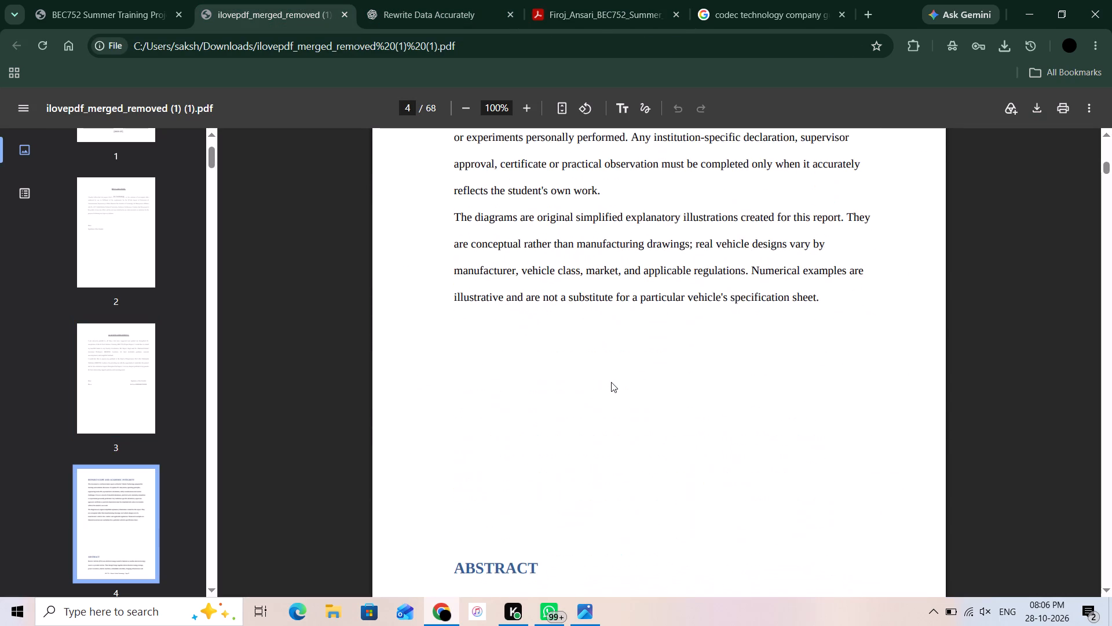
scroll(611, 382, down, 10)
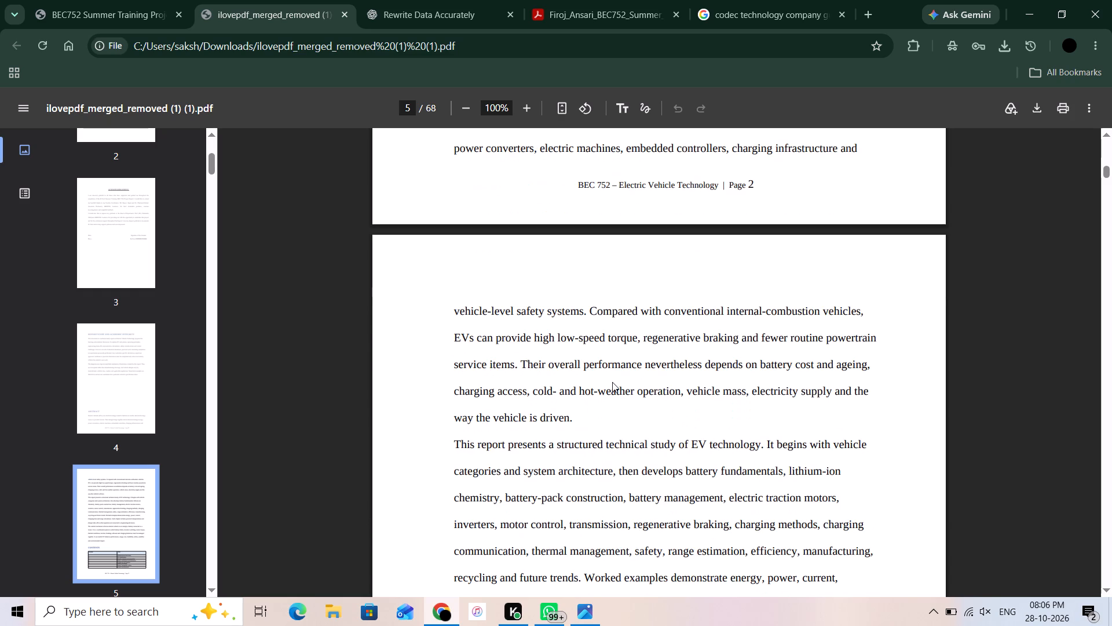
scroll(612, 382, down, 7)
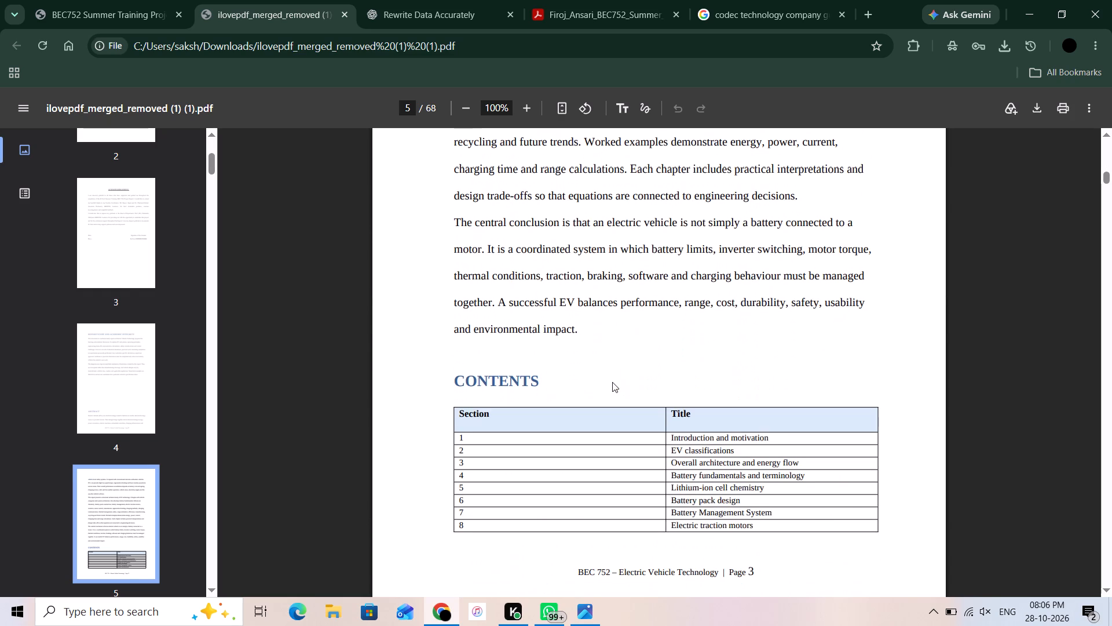
scroll(612, 382, down, 12)
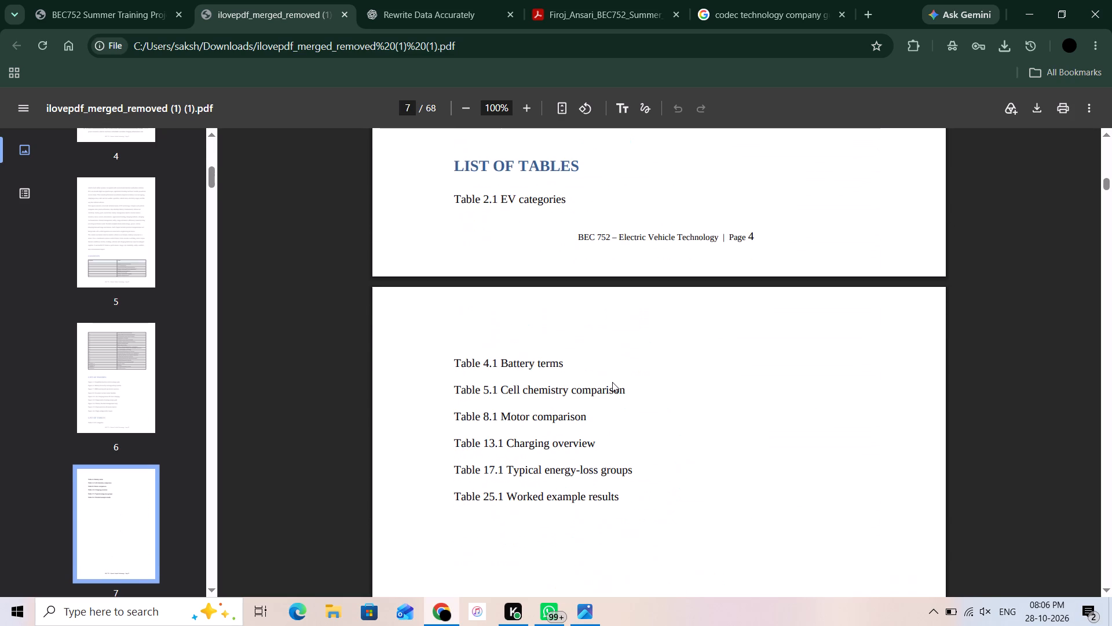
scroll(612, 382, up, 8)
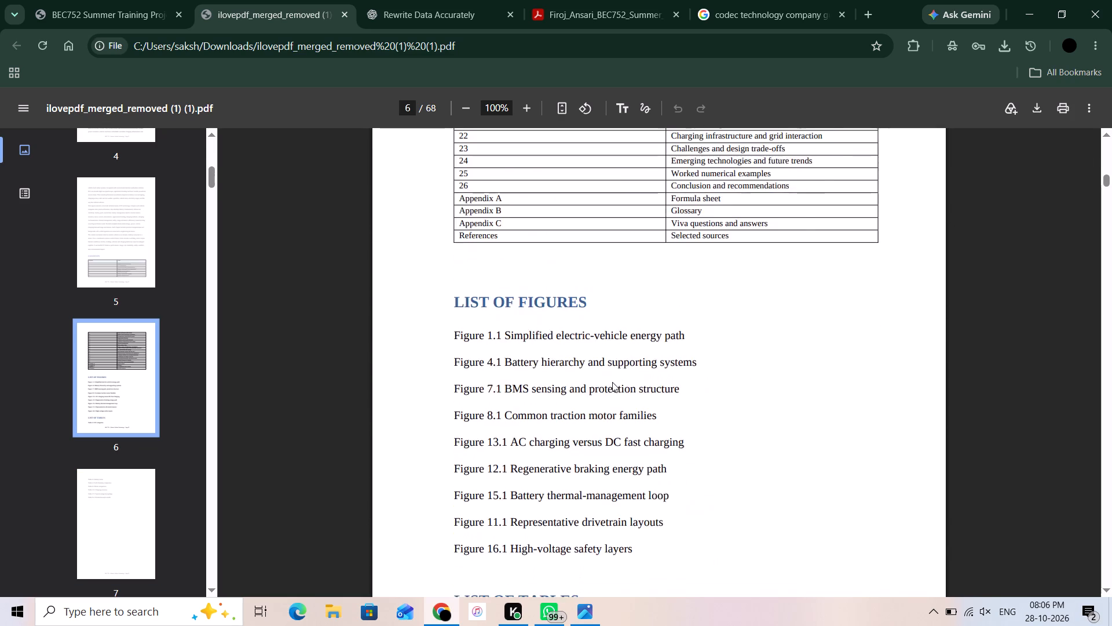
scroll(612, 382, up, 18)
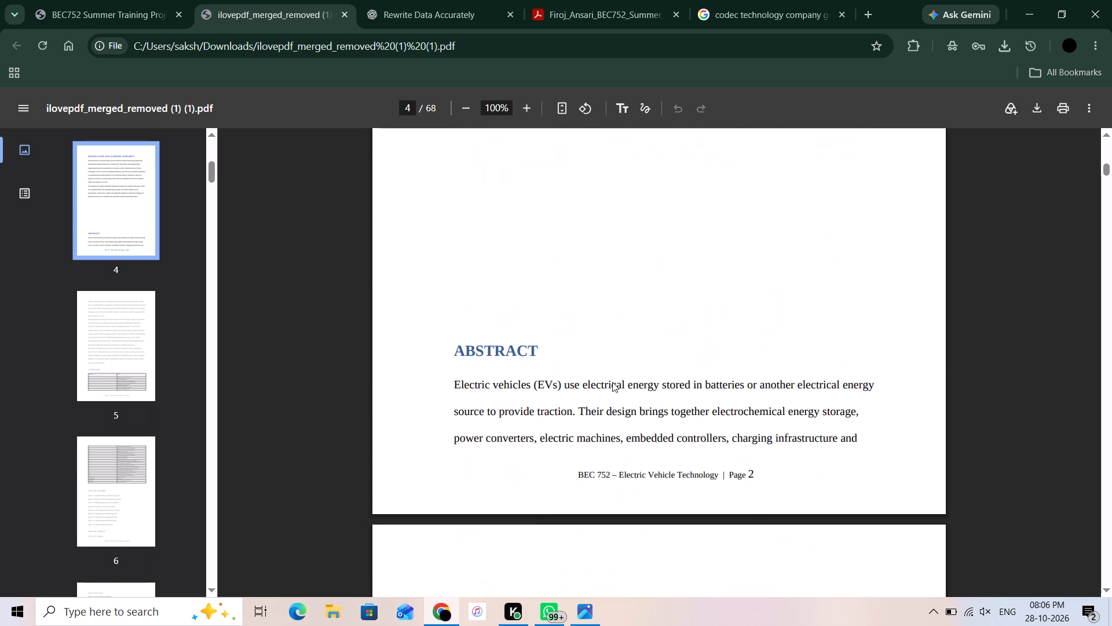
Copy the source PDF's full abstract text, from "Electric vehicles (EVs) use electrical energy" through "and environmental impact.".
drag(454, 381, 498, 399)
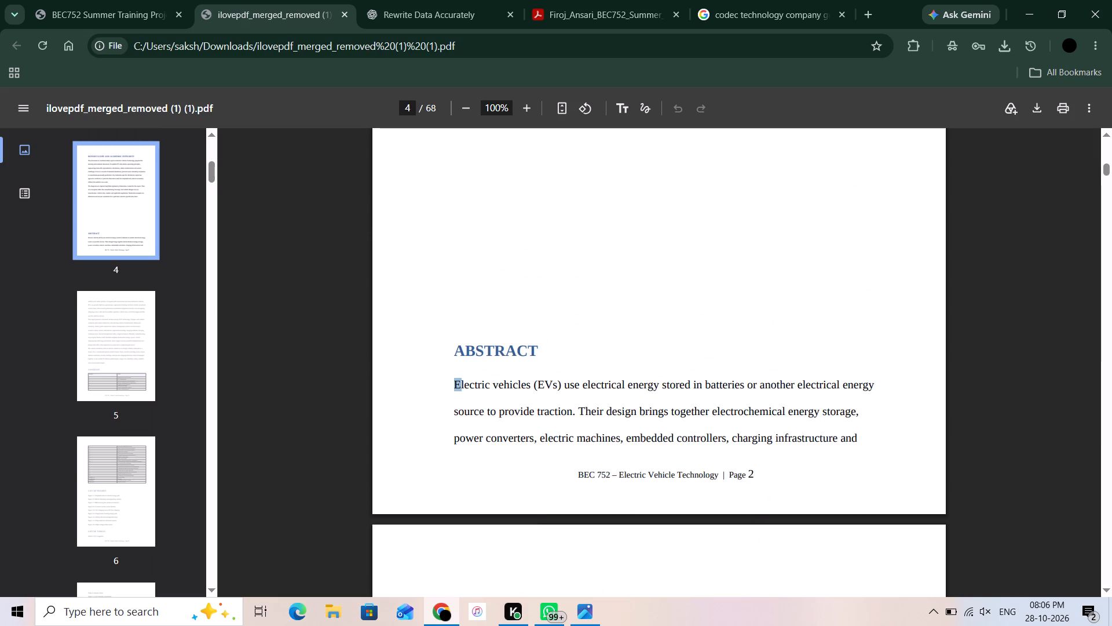
drag(498, 399, 846, 441)
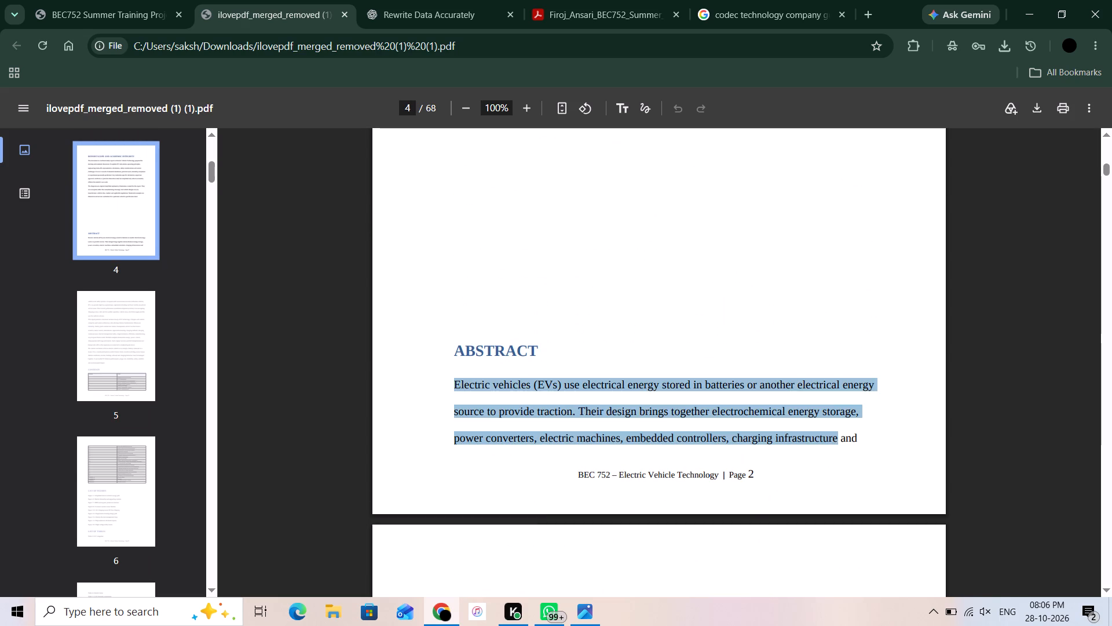
drag(846, 441, 857, 483)
scroll(858, 440, down, 3)
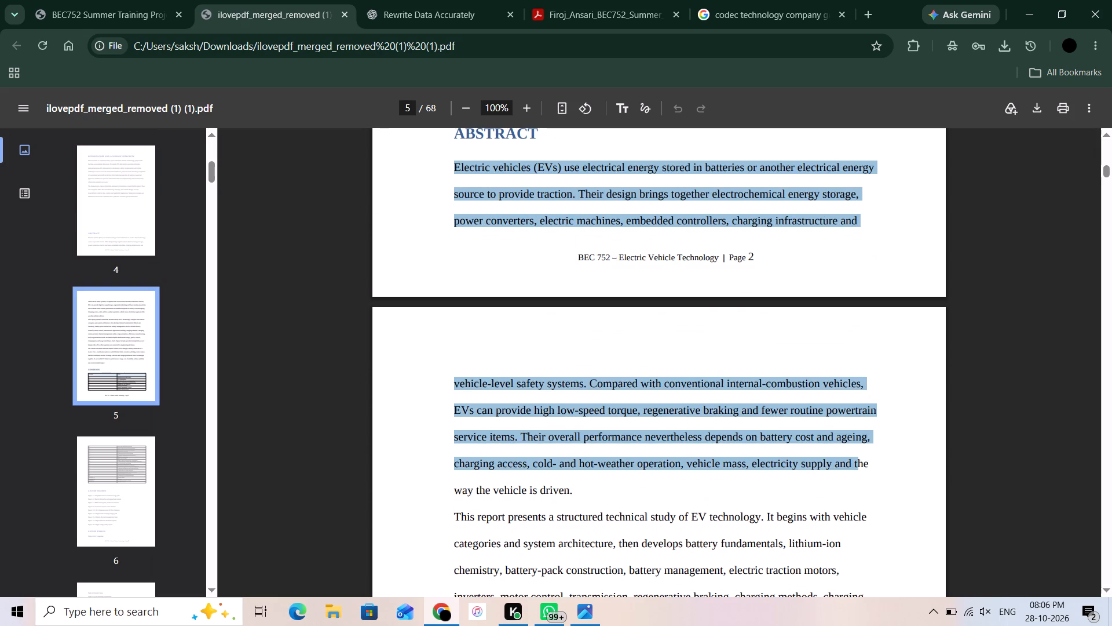
drag(857, 483, 777, 502)
scroll(857, 483, down, 6)
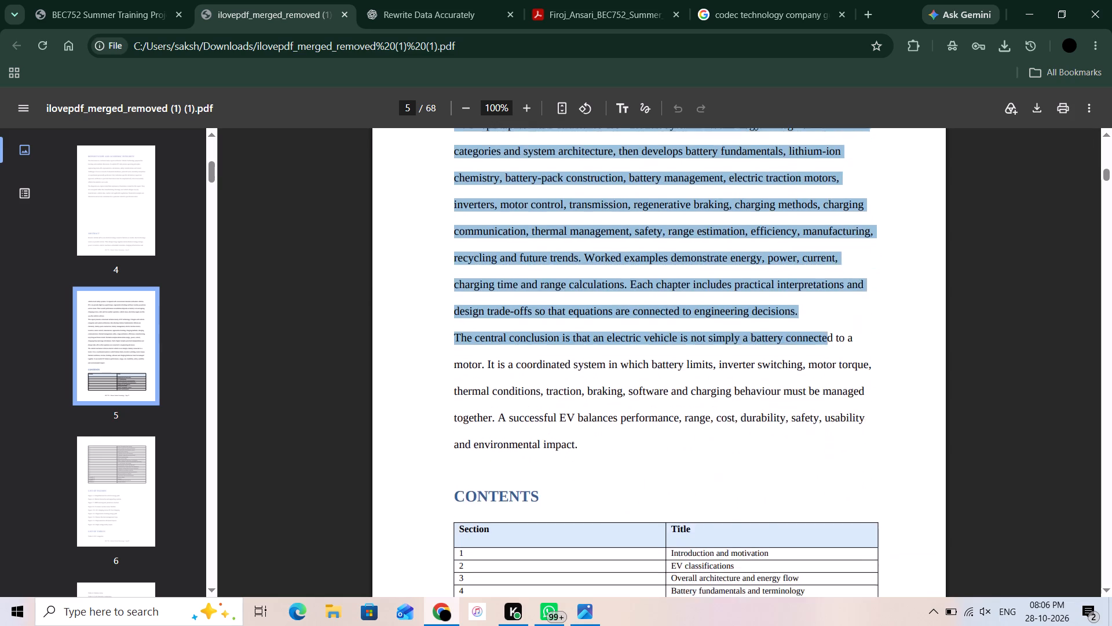
drag(777, 502, 580, 402)
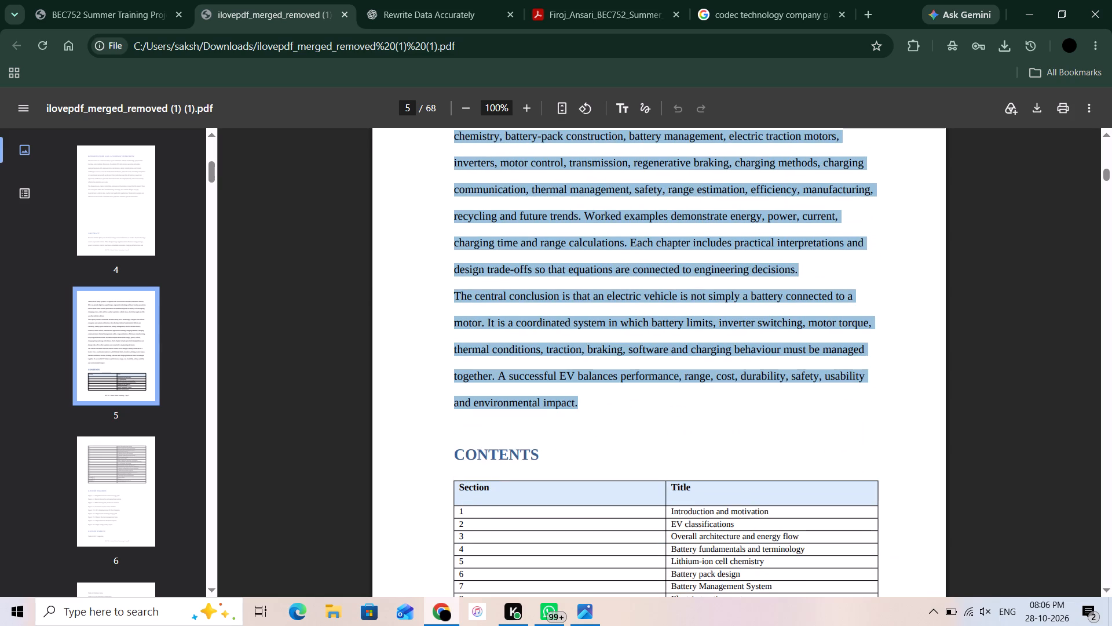
drag(580, 402, 581, 405)
right_click(568, 402)
click(655, 197)
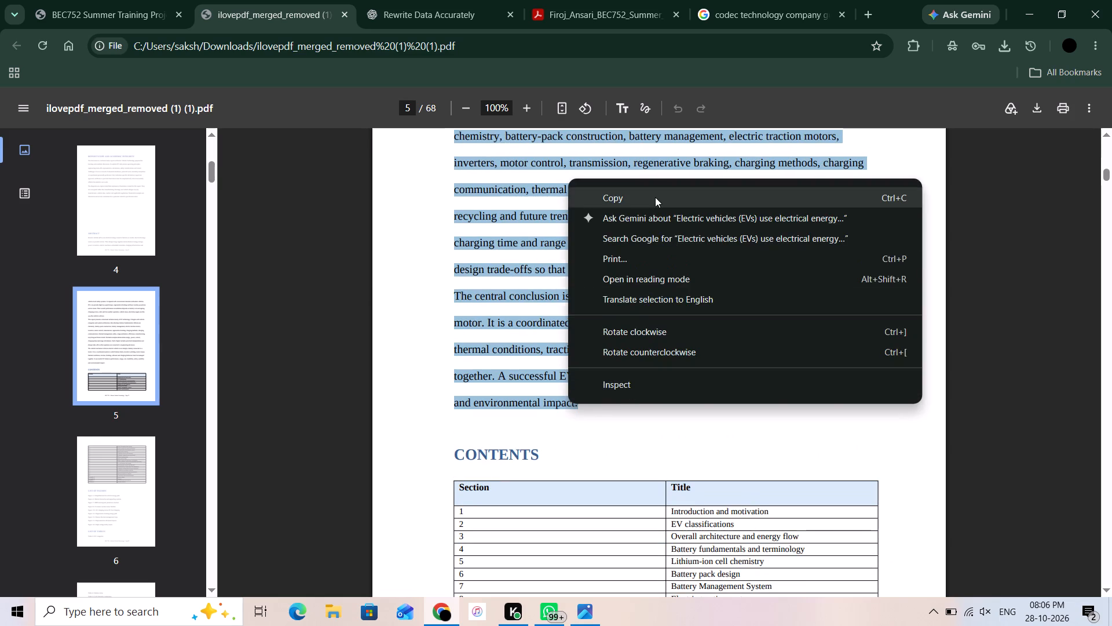
Switch to the BEC752 report in Acrobat and replace the entire Abstract body with the copied electric vehicles abstract.
click(578, 0)
scroll(465, 416, up, 2)
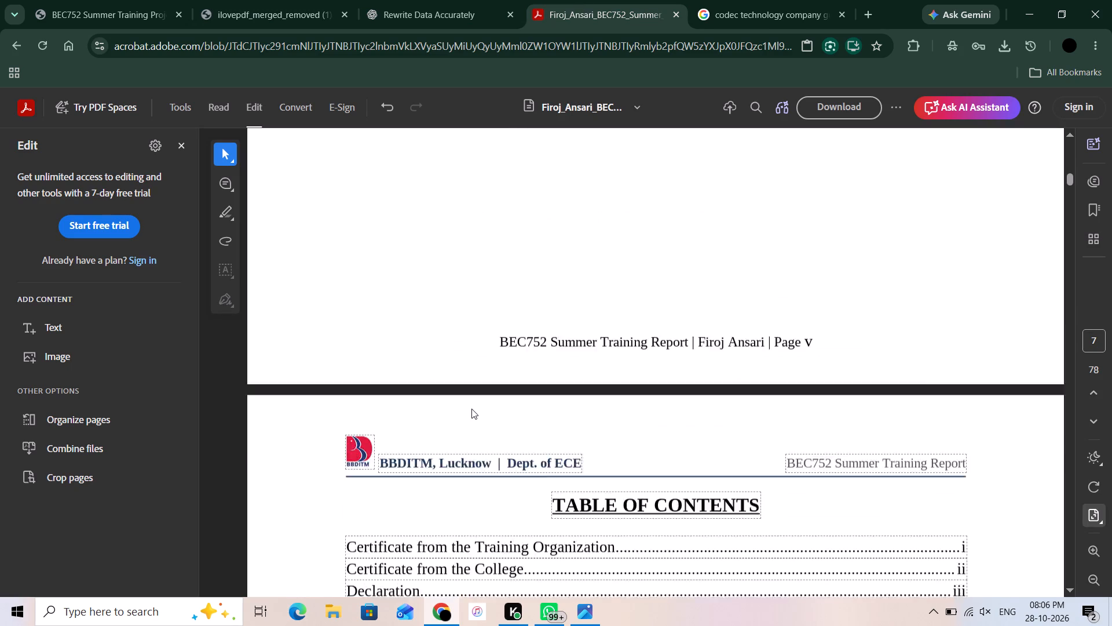
scroll(471, 409, up, 7)
scroll(484, 363, up, 5)
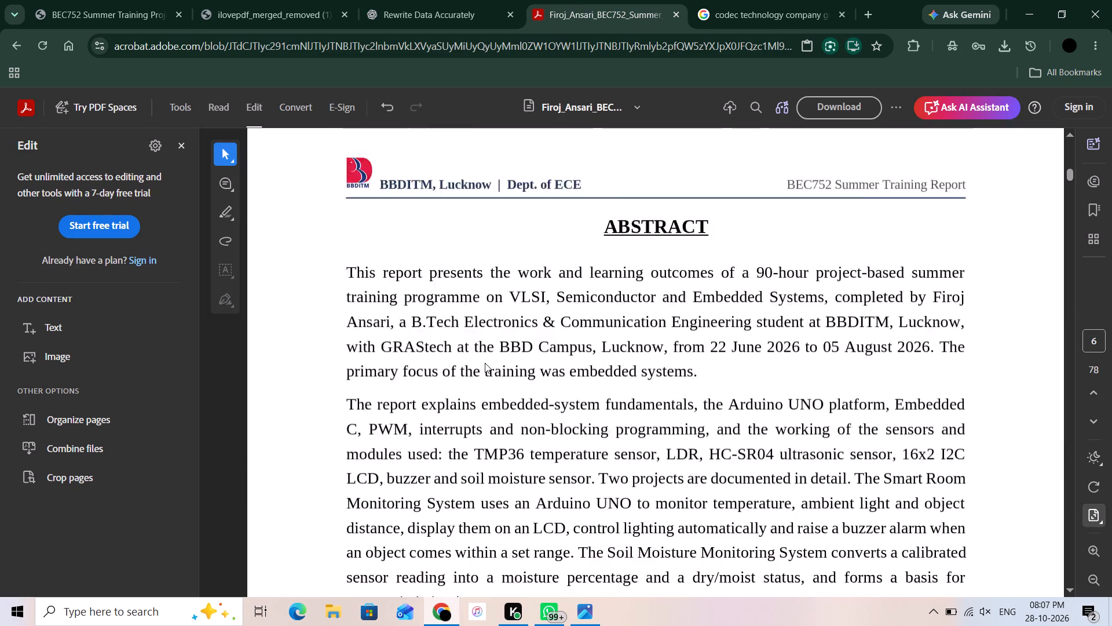
click(506, 443)
click(510, 453)
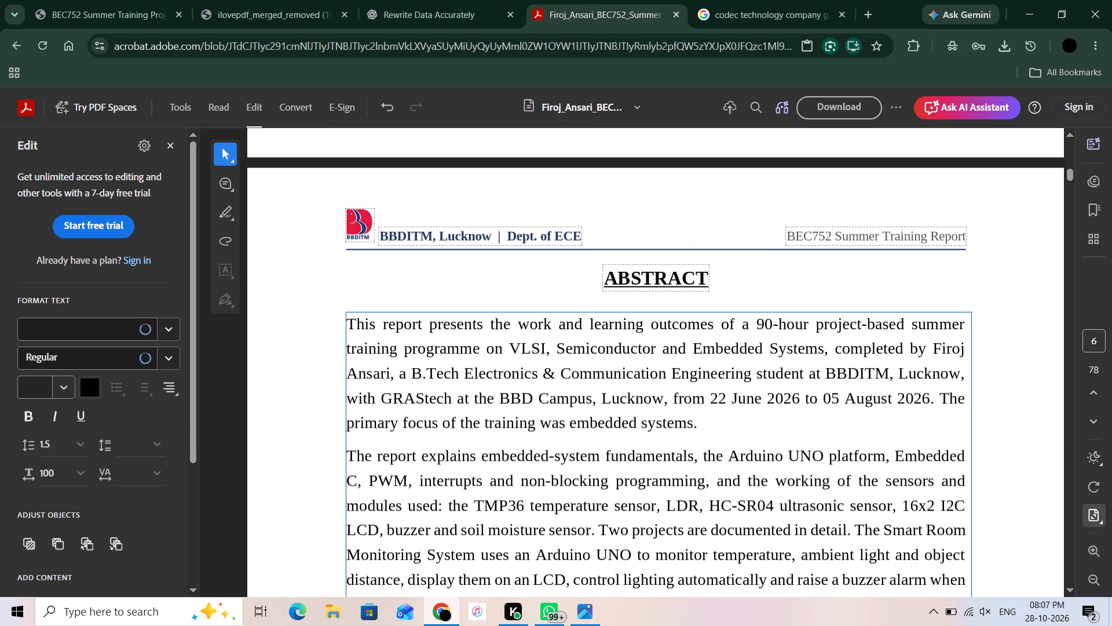
double_click(521, 453)
key(ctrl+a)
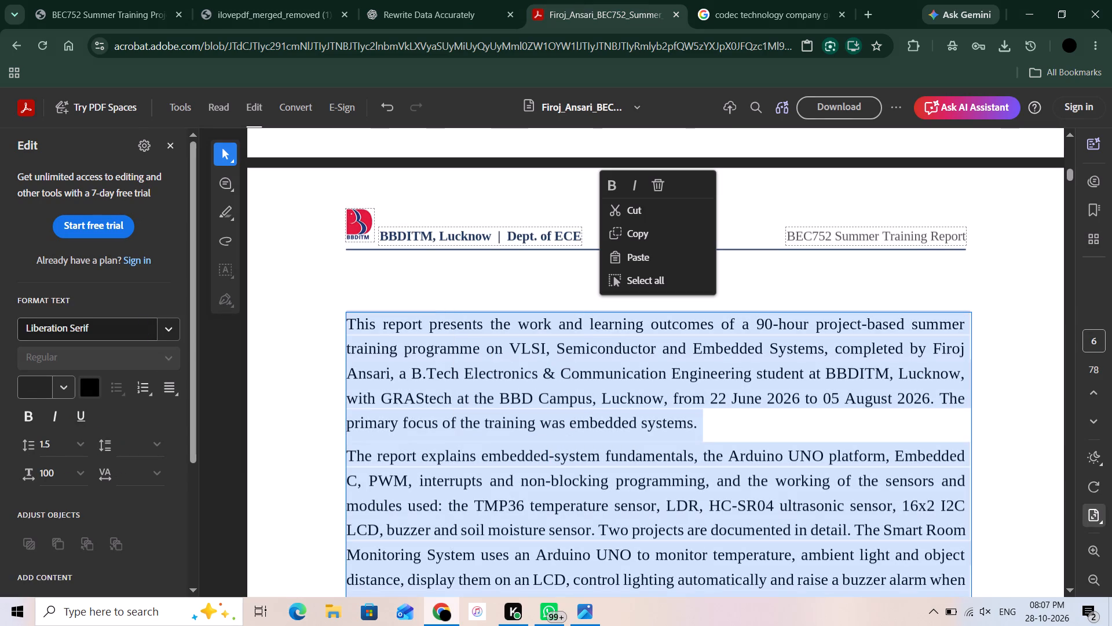
key(BackSpace)
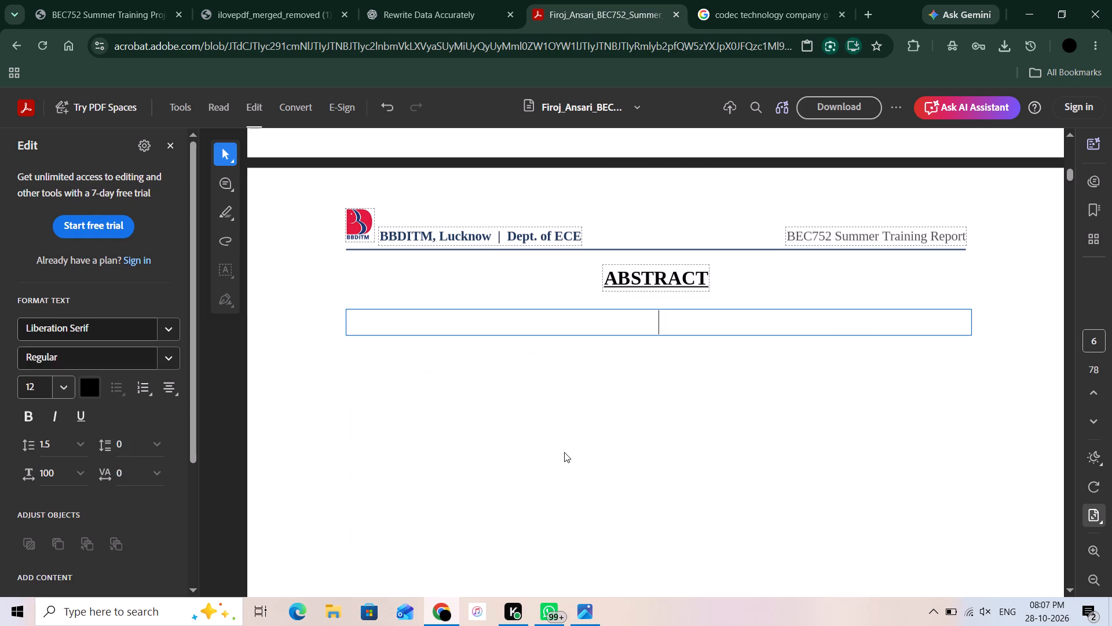
key(ctrl+v)
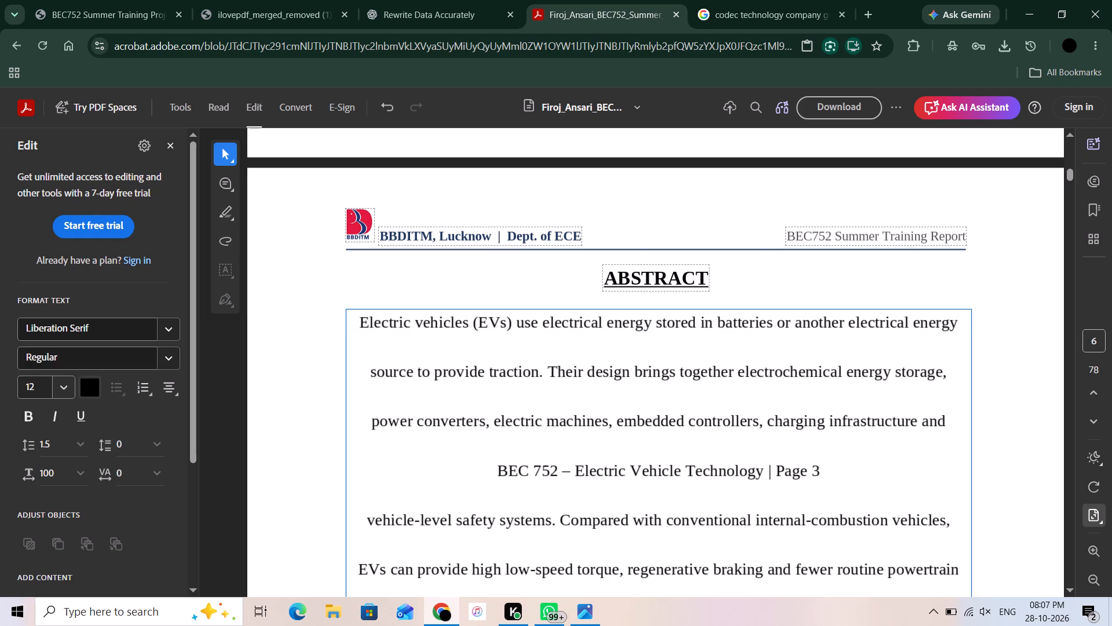
Review the pasted abstract's line spacing and extent, down to where it meets the Table of Contents page.
scroll(605, 412, down, 13)
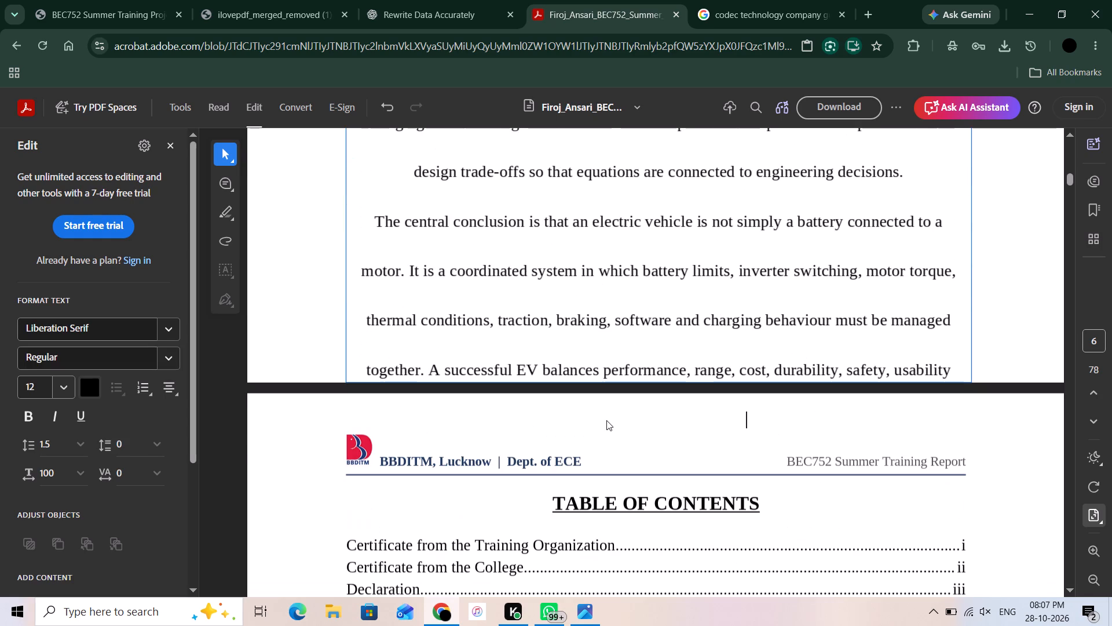
scroll(649, 390, up, 3)
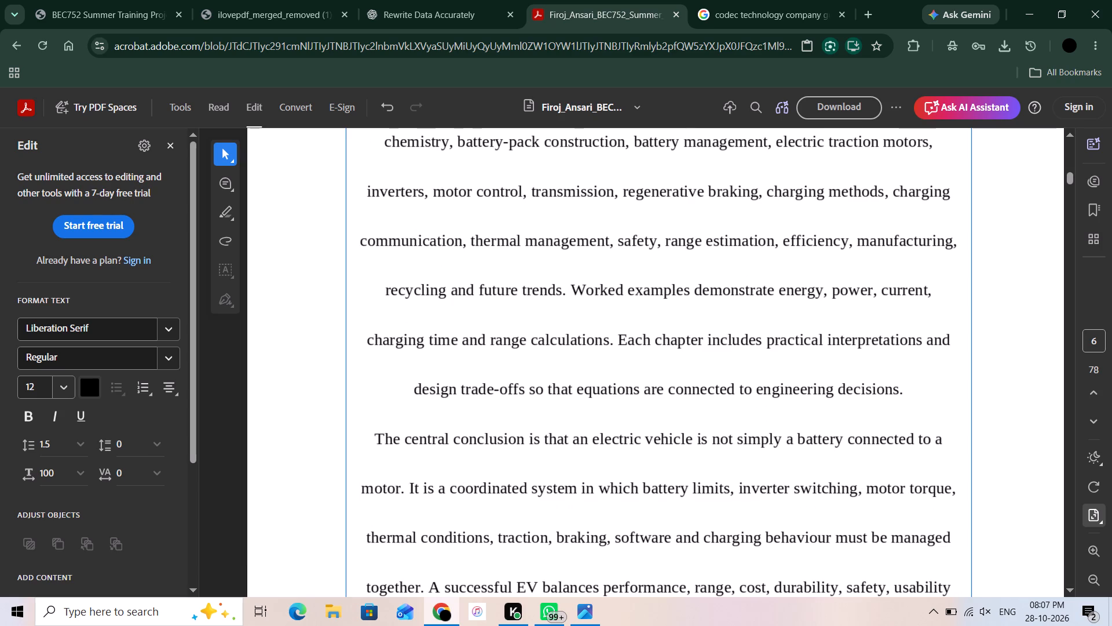
click(365, 435)
scroll(396, 403, up, 7)
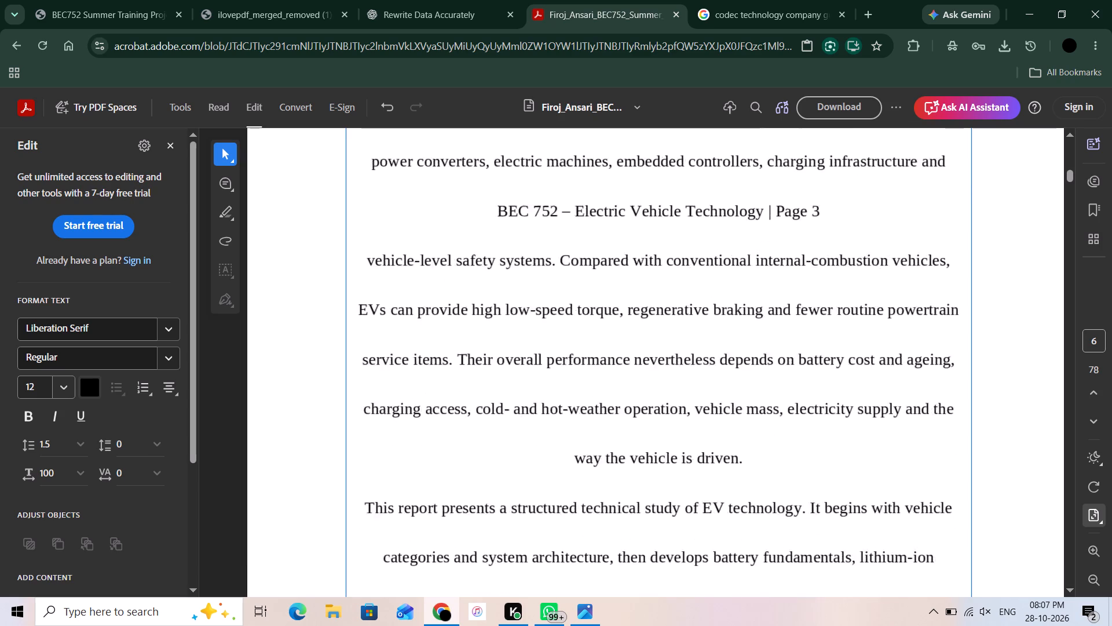
scroll(427, 365, up, 3)
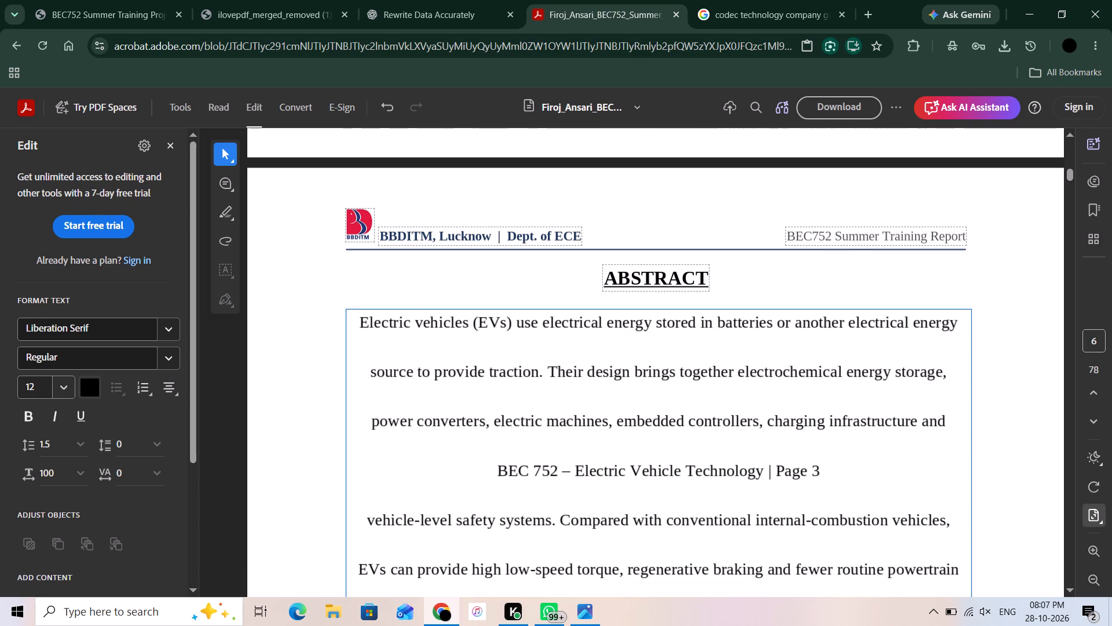
Close the line gaps before "source to provide traction", "power converters" and "BEC 752" so the abstract's opening lines run on continuously.
click(367, 372)
key(BackSpace)
key(BackSpace)
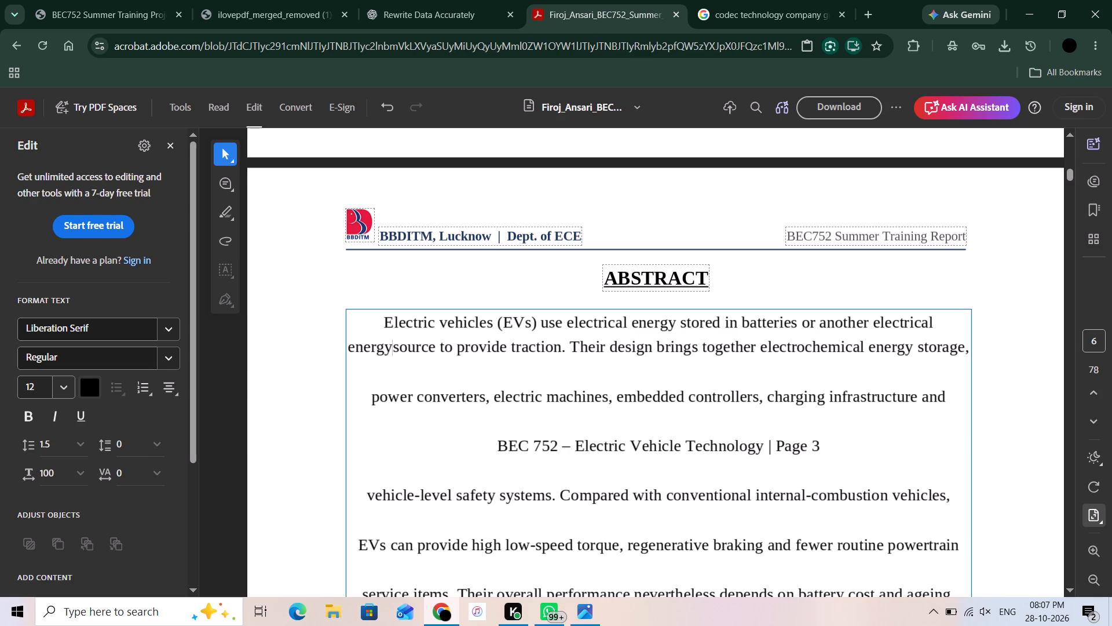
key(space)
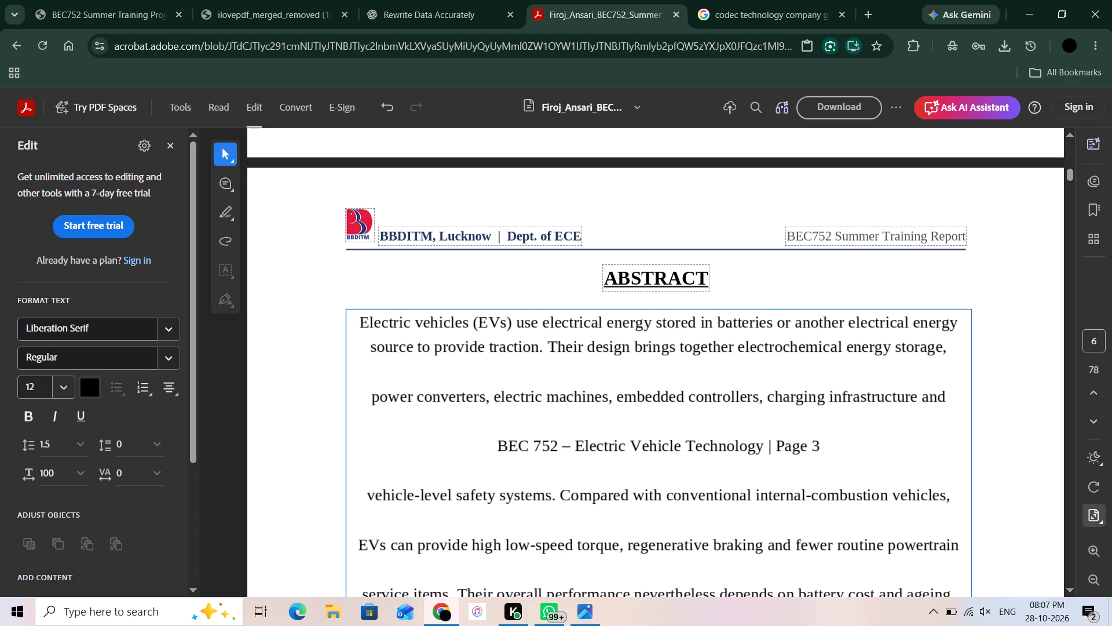
click(376, 396)
key(Left)
key(BackSpace)
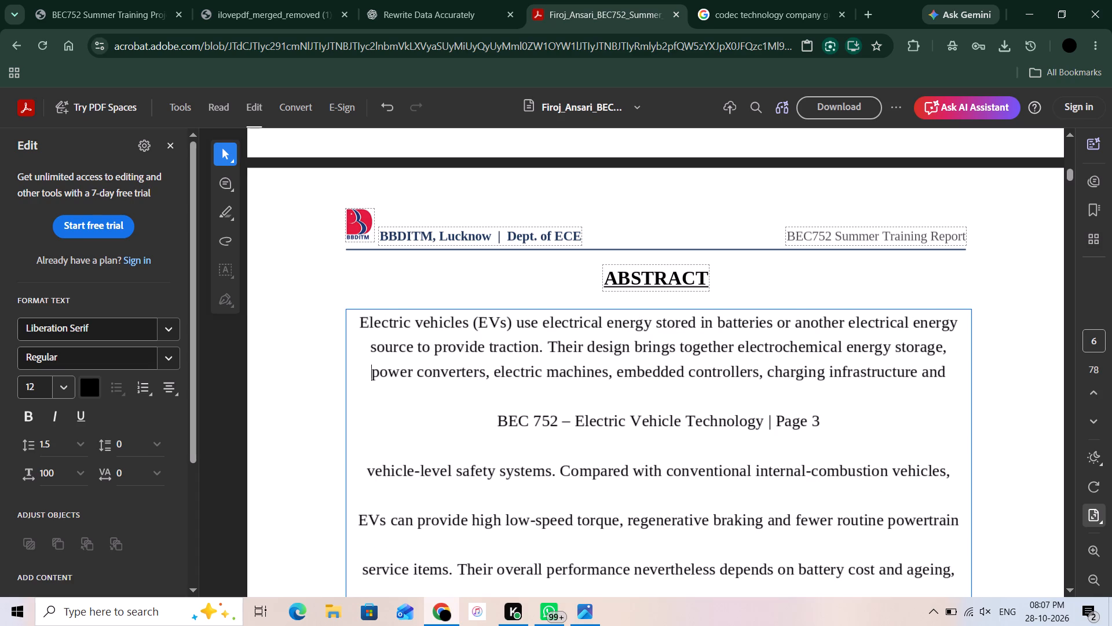
click(501, 423)
key(BackSpace)
key(BackSpace)
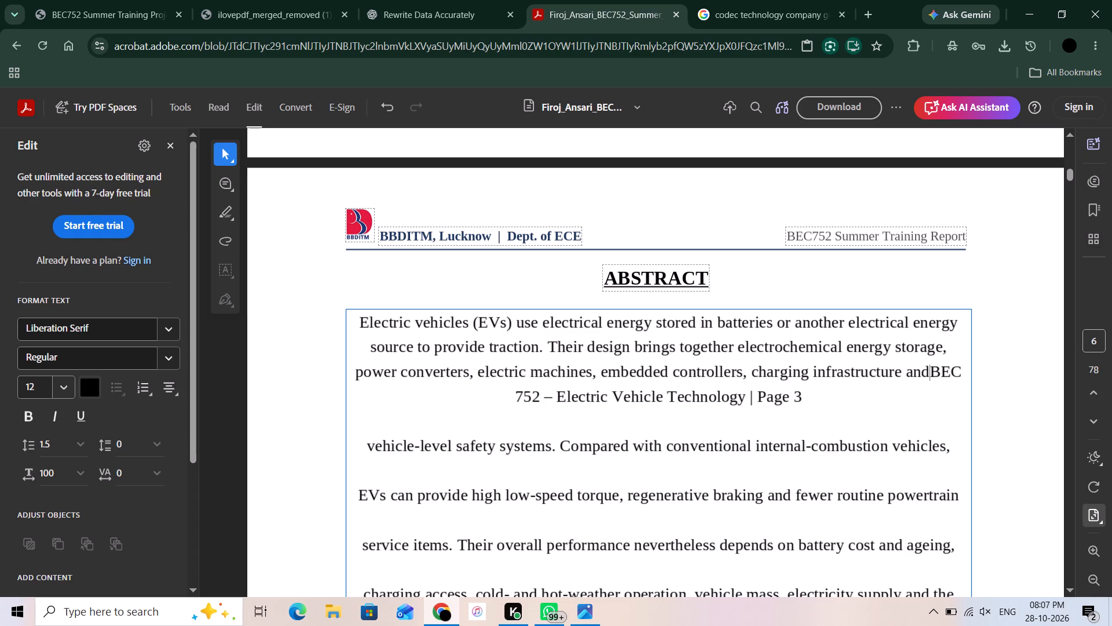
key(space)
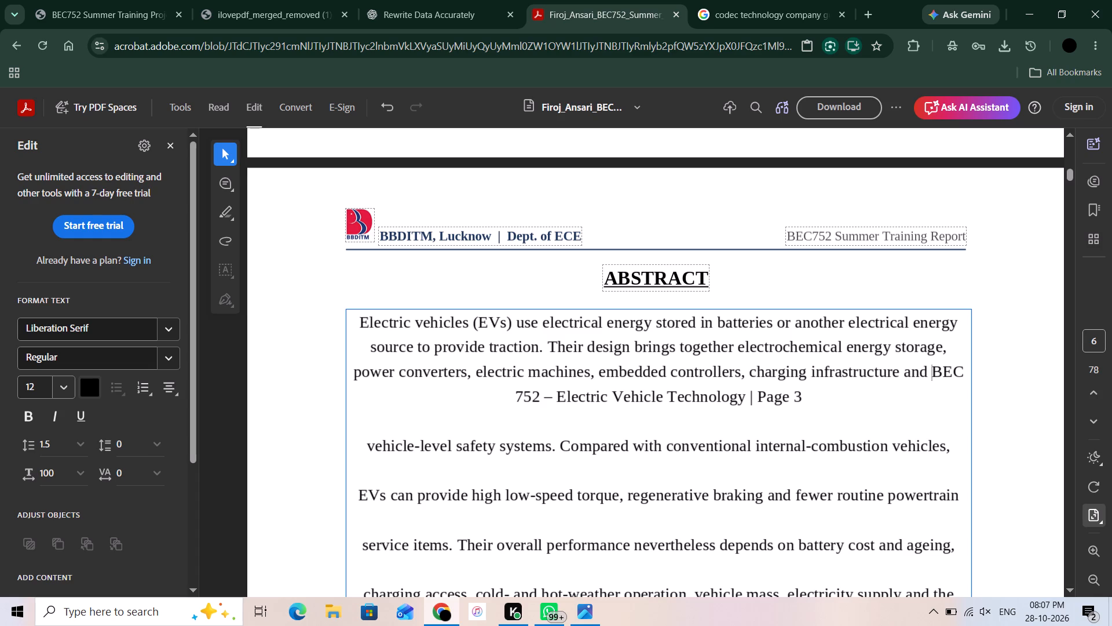
Delete the stray footer text "| Page 3" after "Electric Vehicle Technology" in the abstract.
click(807, 399)
key(BackSpace)
key(BackSpace)
key(BackSpace)
key(BackSpace)
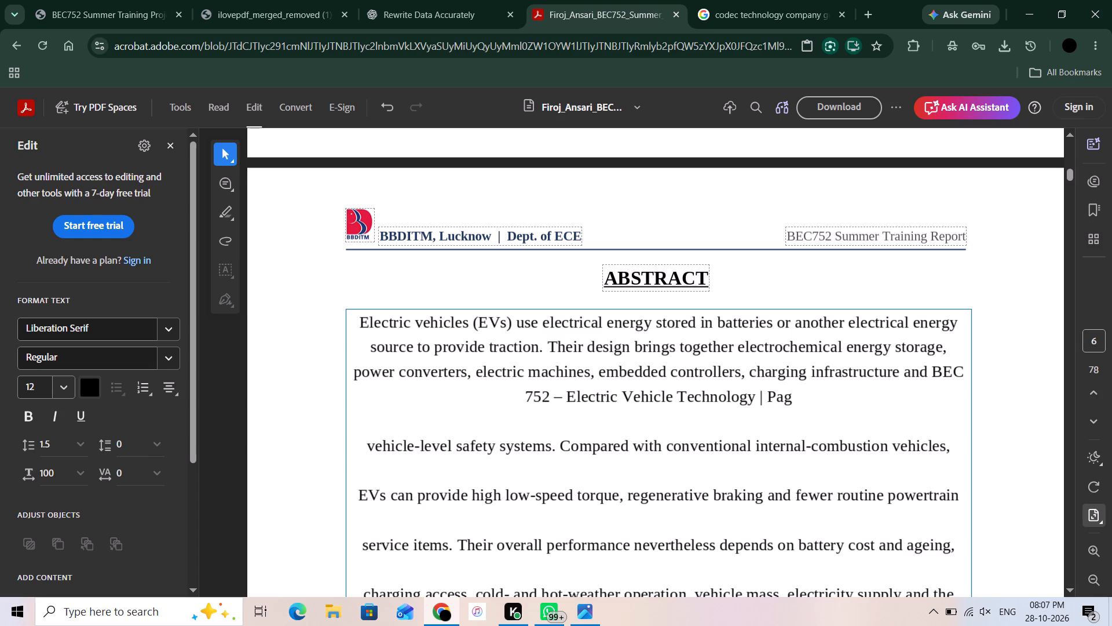
key(BackSpace)
key(BackSpace)
key(BackSpace)
key(BackSpace)
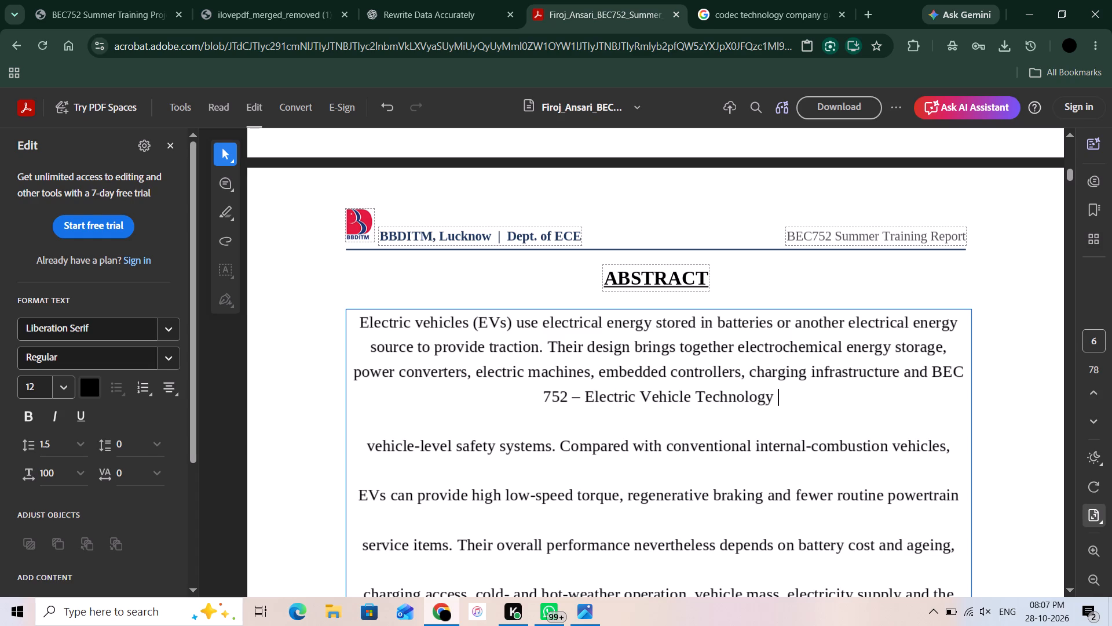
key(BackSpace)
Join "vehicle-level safety systems" to "Electric Vehicle Technology" with a space, and remove the space before "internal-combustion vehicles".
click(367, 446)
key(BackSpace)
key(BackSpace)
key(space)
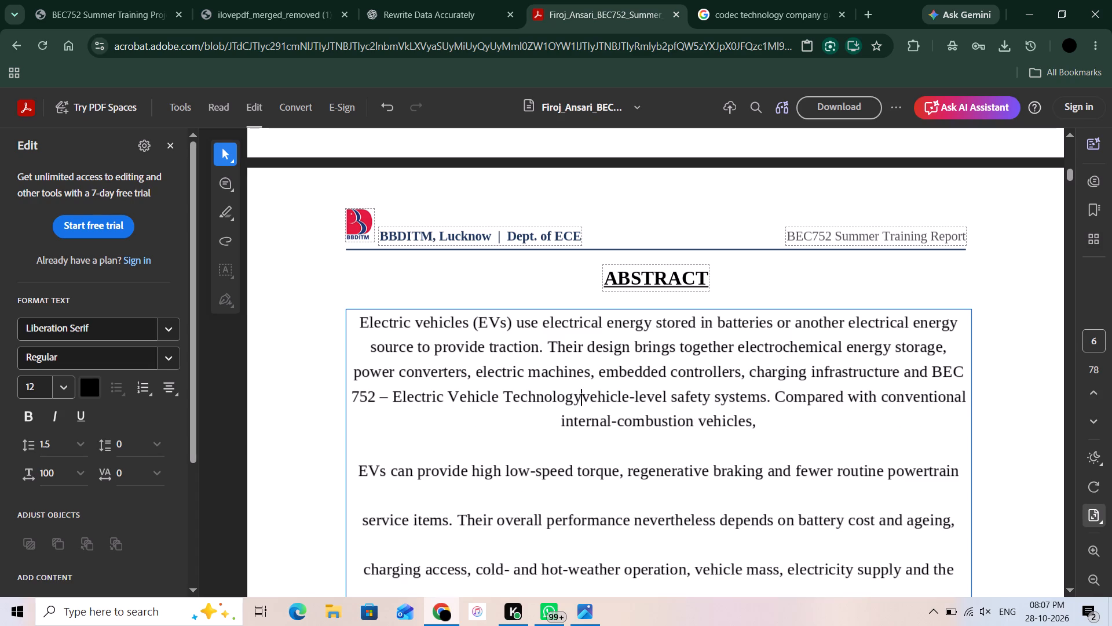
click(557, 424)
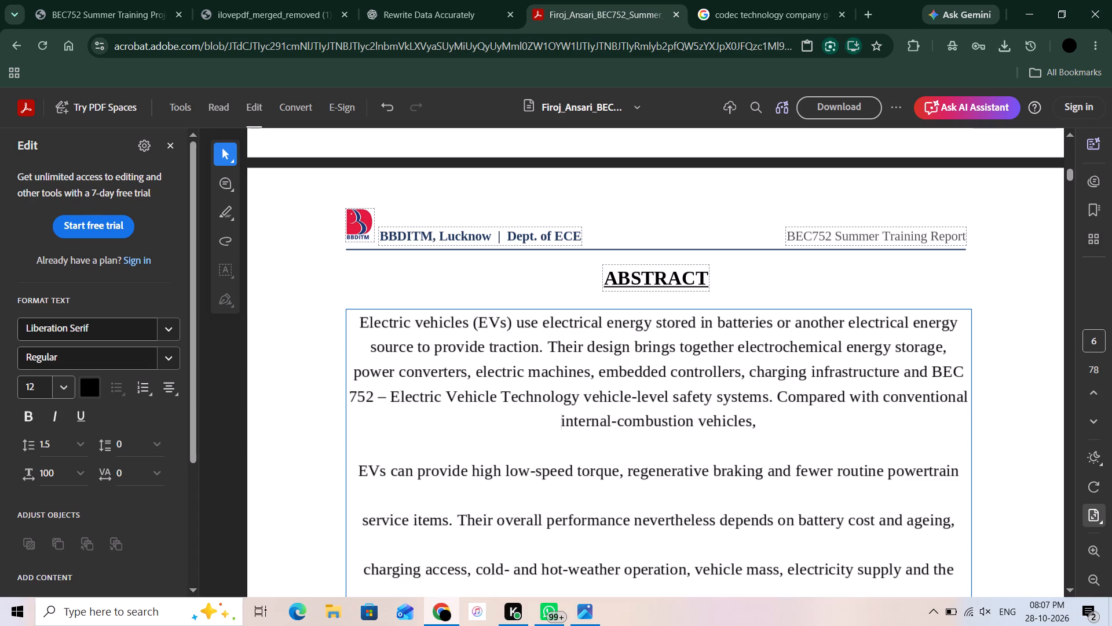
key(BackSpace)
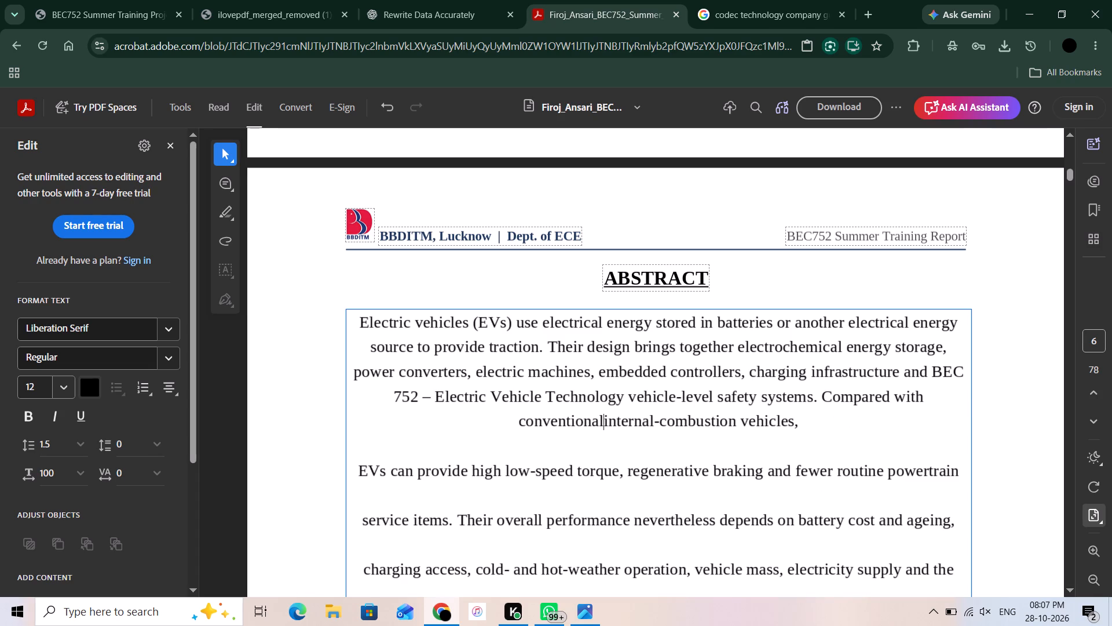
Close the line gap before "together. A successful EV balances performance" near the end of the abstract, leaving a space before "together".
scroll(543, 380, down, 13)
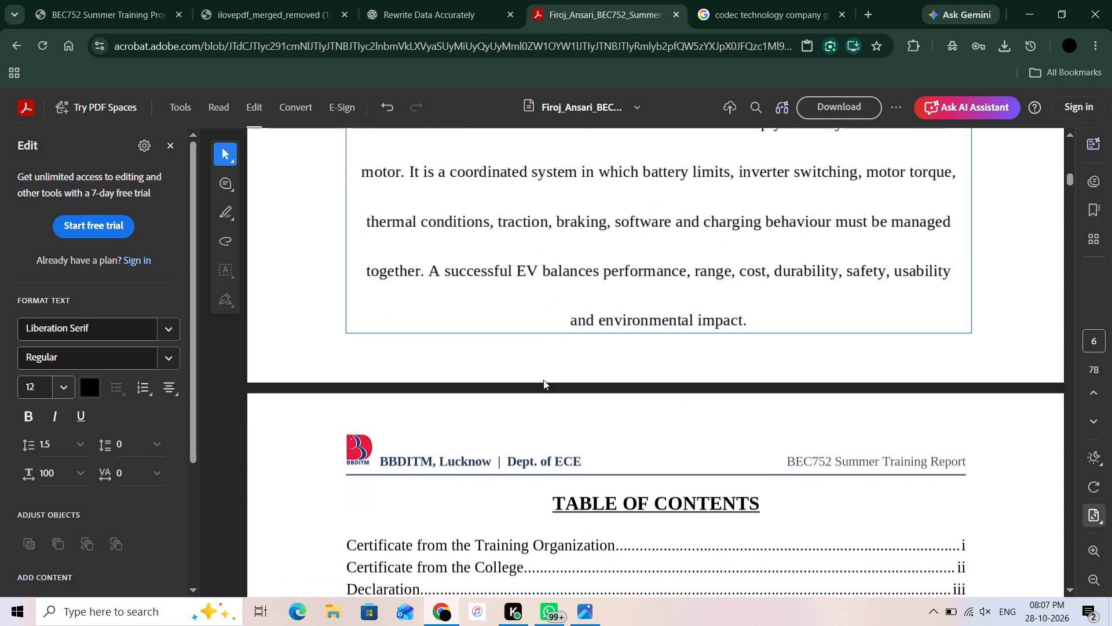
scroll(543, 380, up, 1)
click(361, 347)
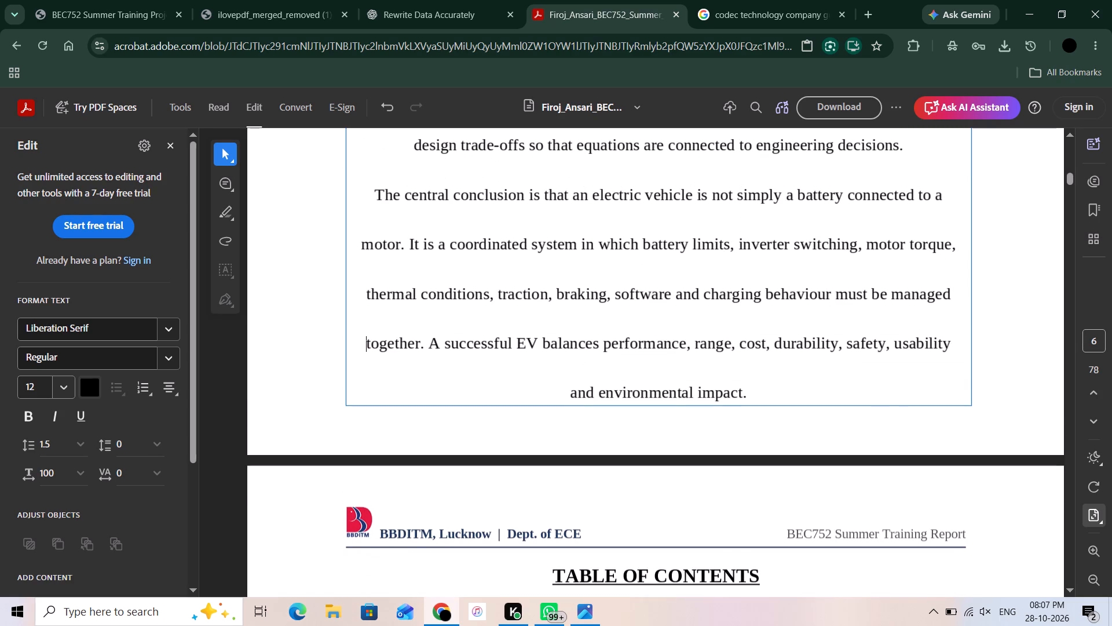
key(BackSpace)
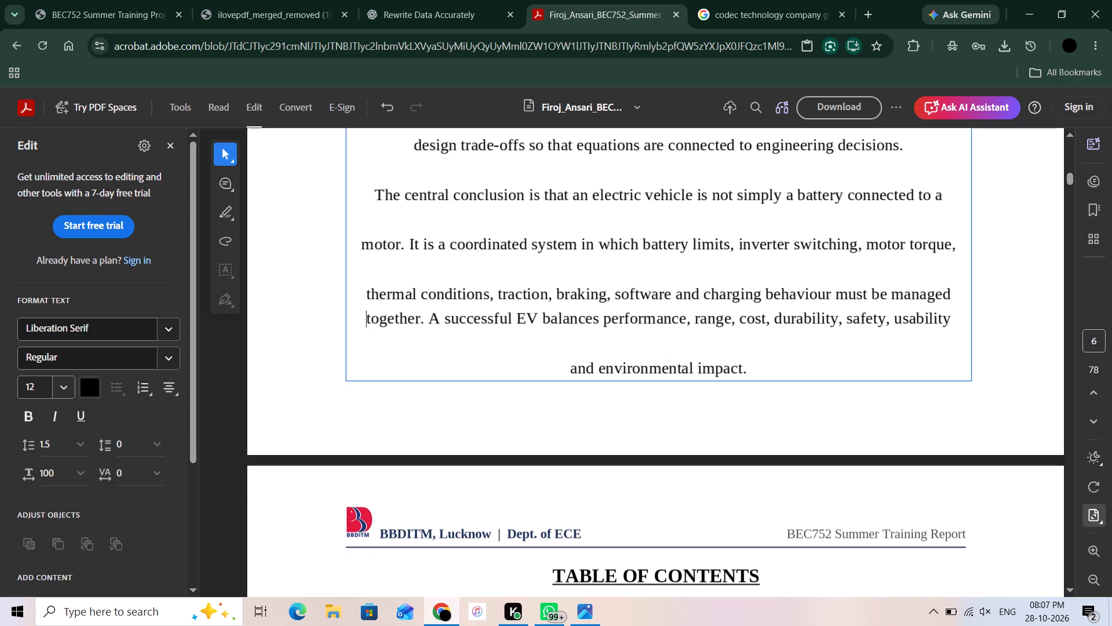
key(BackSpace)
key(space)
Remove the space between "BEC" and "752" in the abstract's opening paragraph so it reads "BEC752".
scroll(422, 314, up, 11)
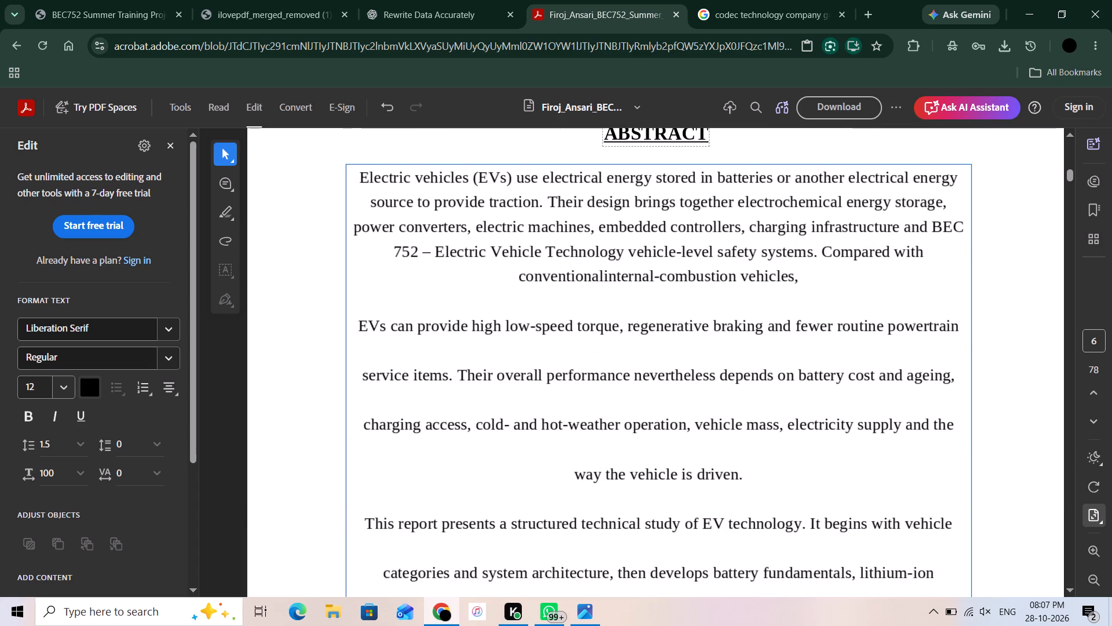
click(370, 282)
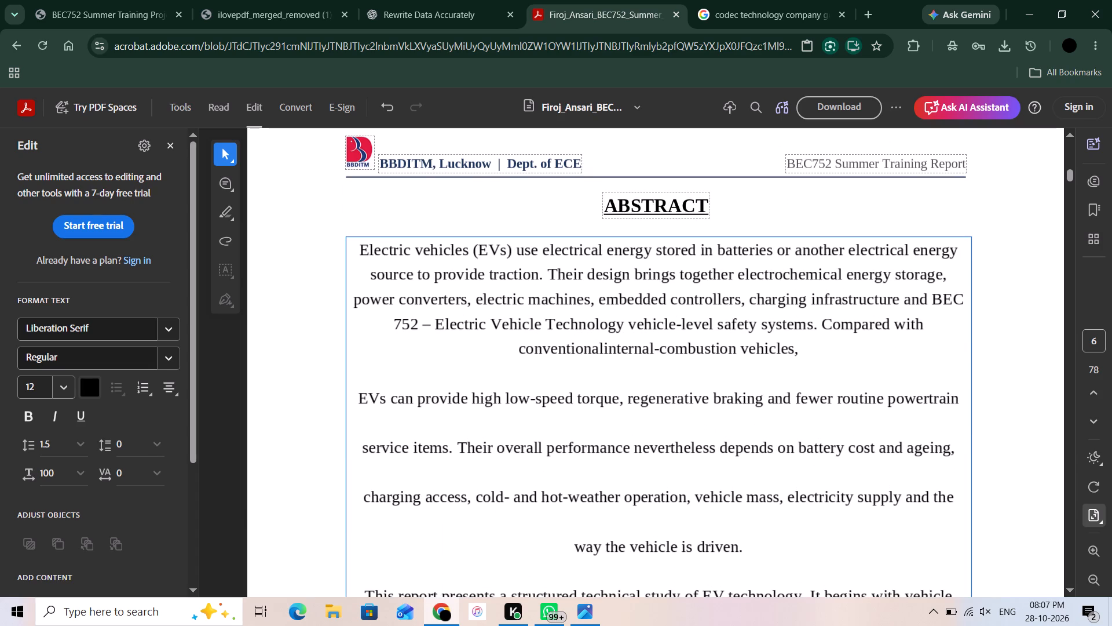
key(BackSpace)
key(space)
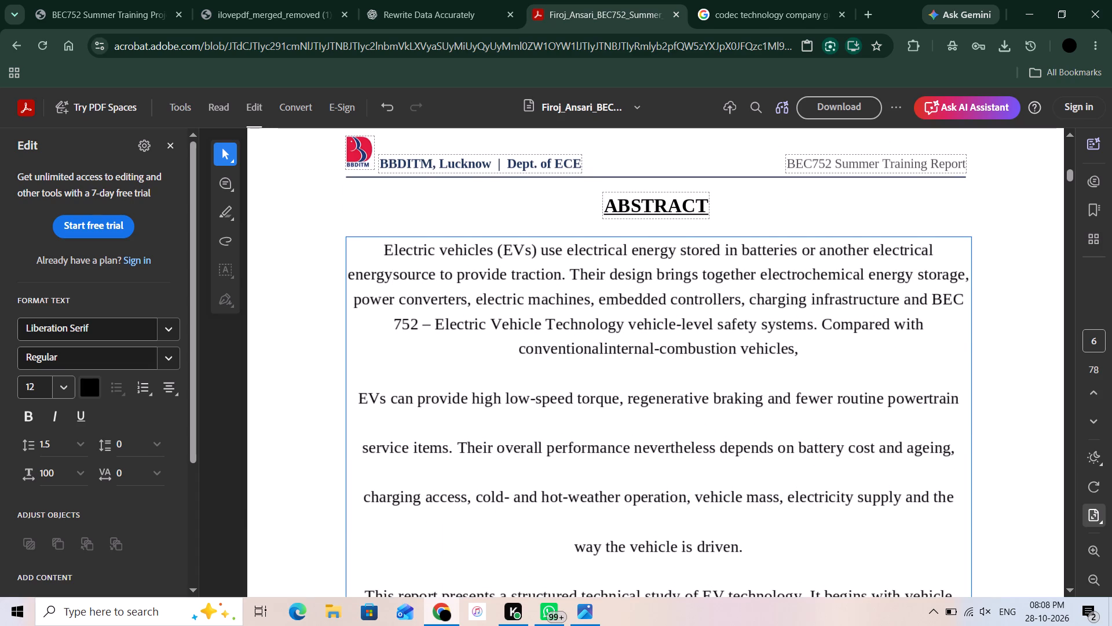
click(395, 321)
key(BackSpace)
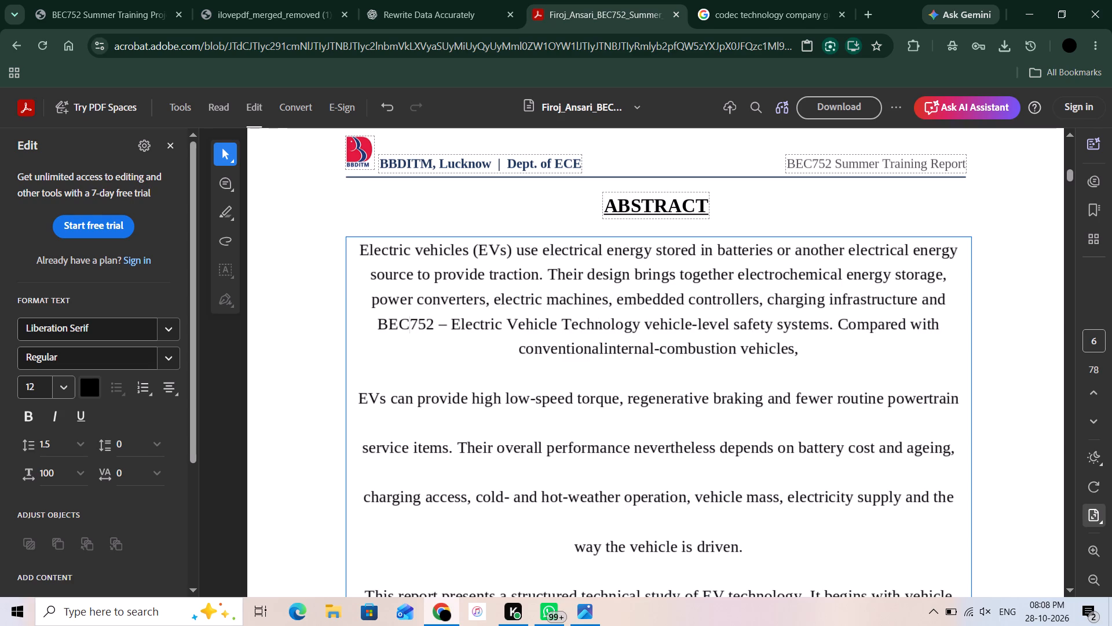
Close the line gap before "EVs can provide high low-speed torque" in the abstract, keeping single spaces before "EVs" and "regenerative braking".
click(351, 401)
key(BackSpace)
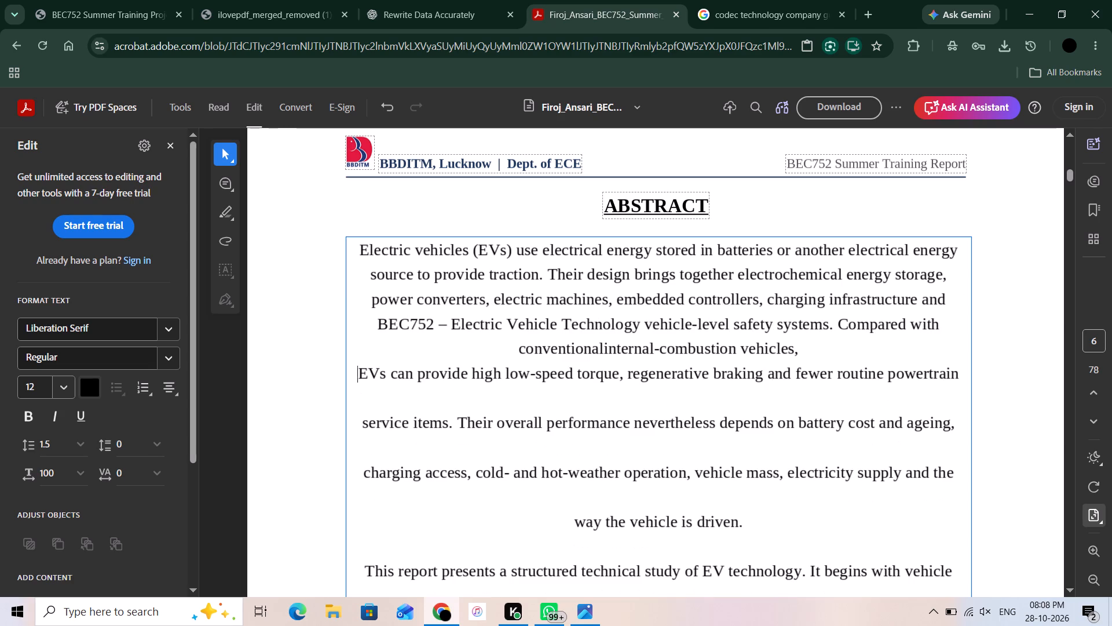
key(BackSpace)
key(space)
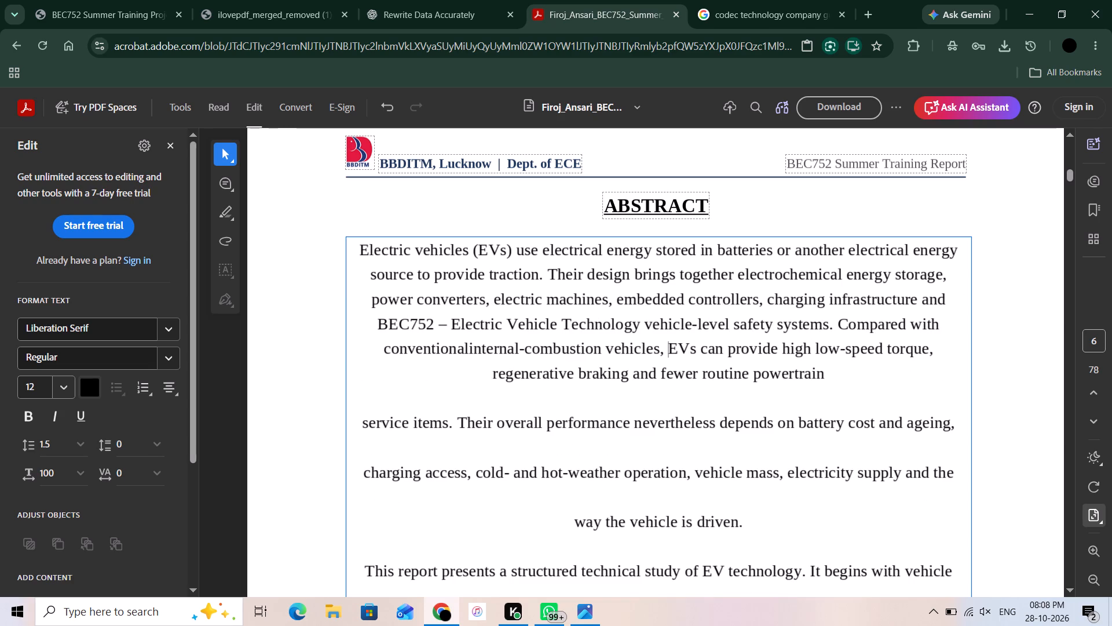
click(493, 384)
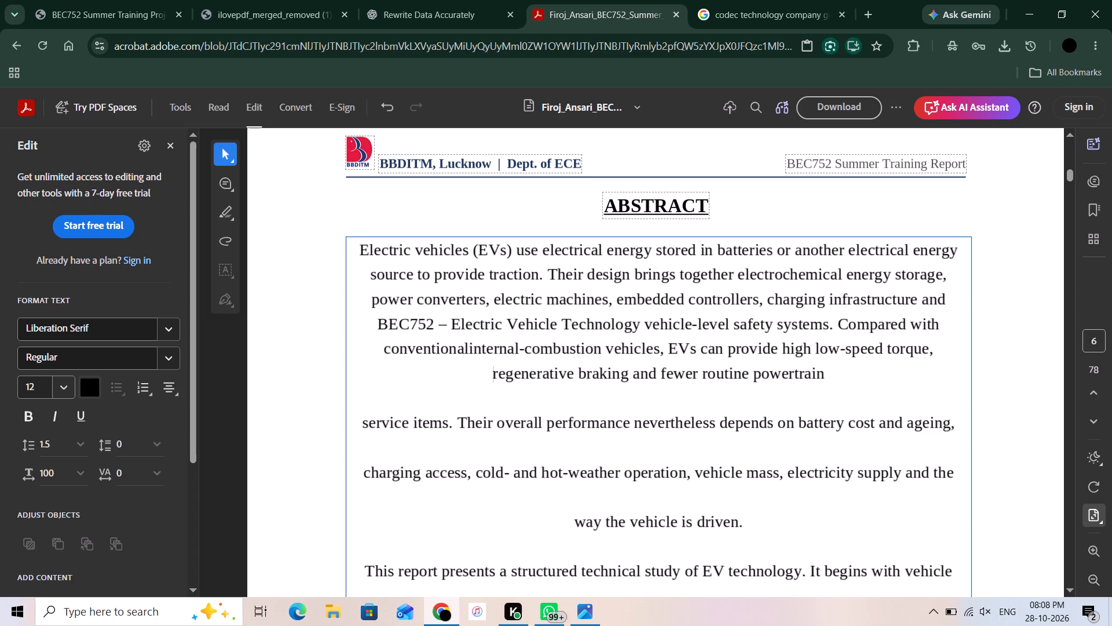
key(BackSpace)
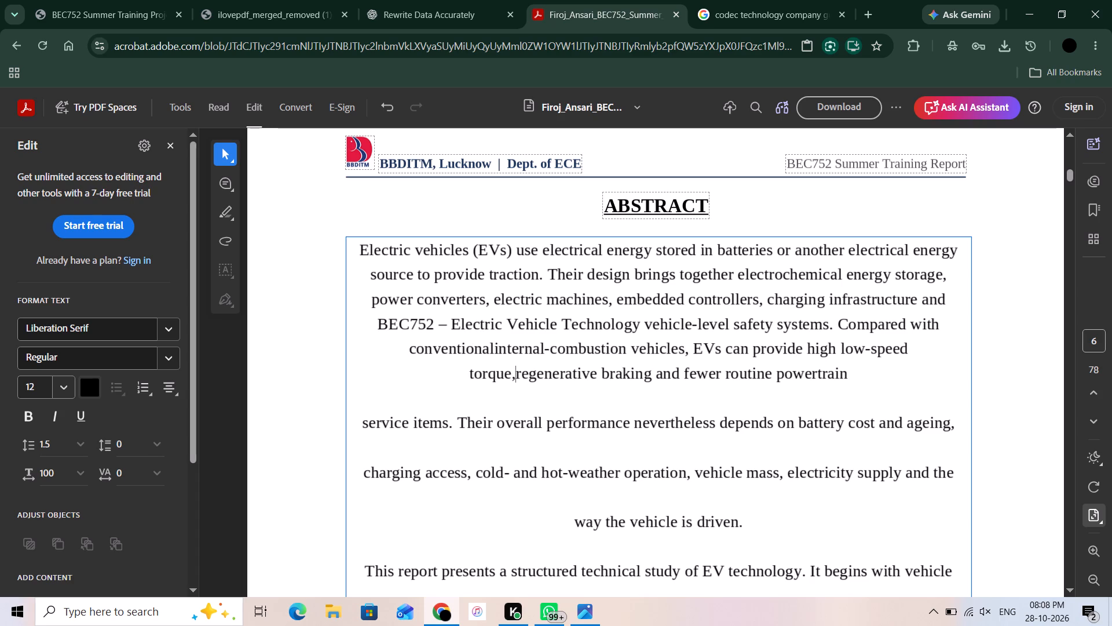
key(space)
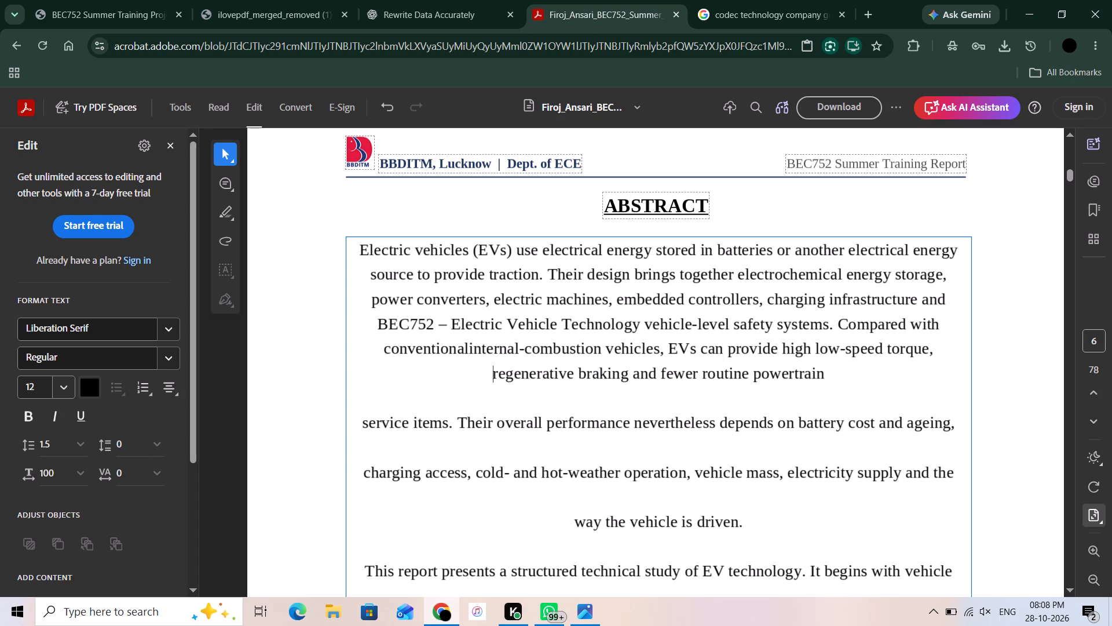
Close the line gap before "service items", keeping single spaces before "service" and before "nevertheless depends".
click(353, 433)
key(BackSpace)
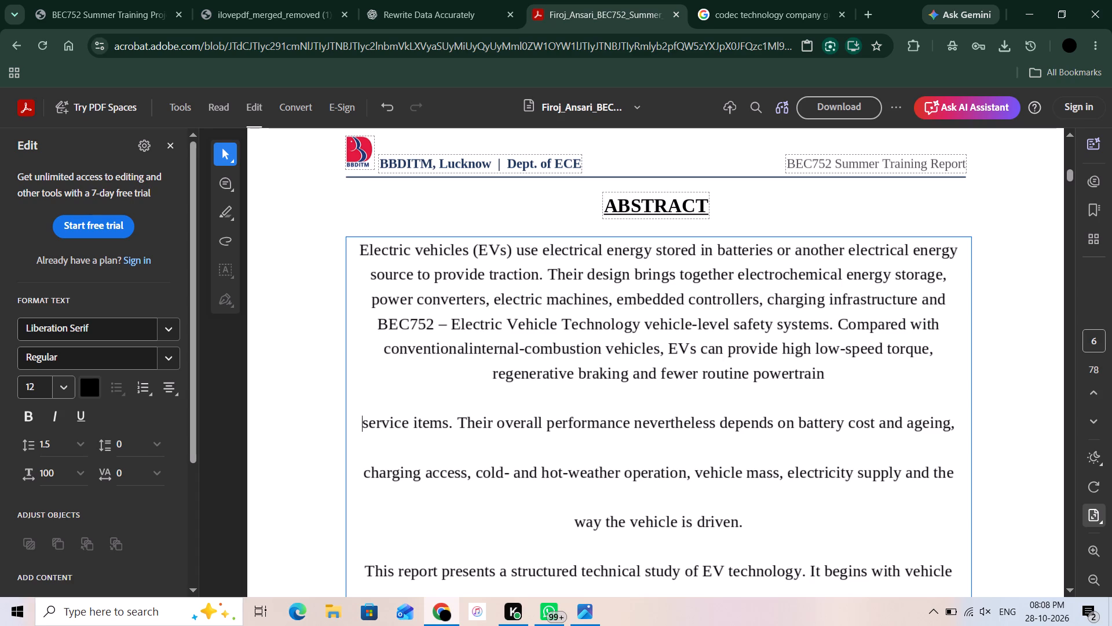
key(BackSpace)
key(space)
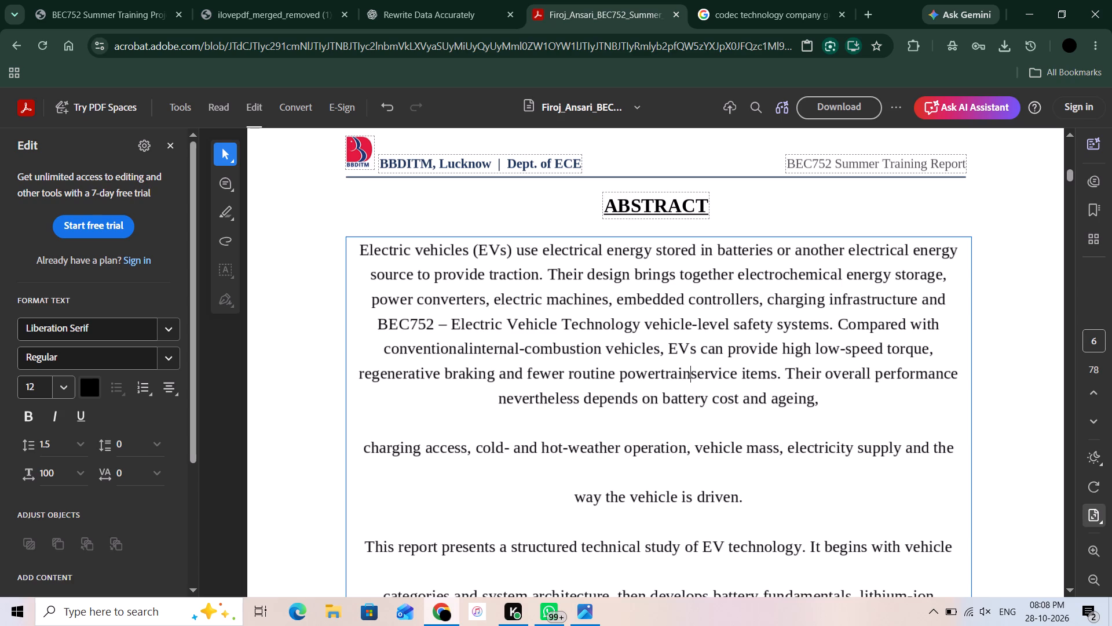
click(492, 401)
key(BackSpace)
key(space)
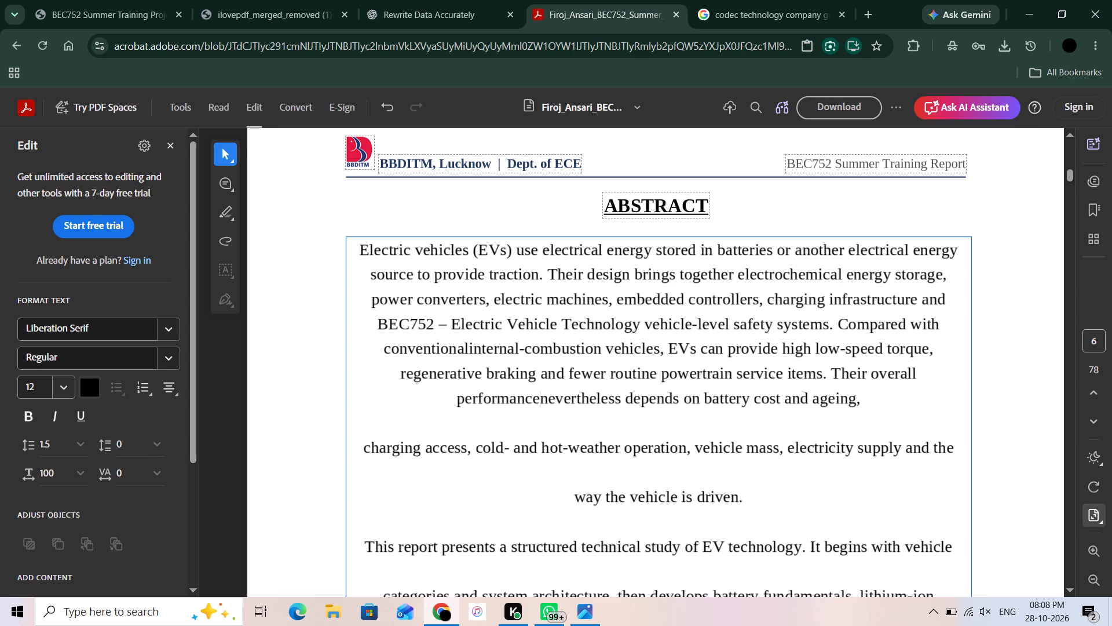
Close the line gap before "charging access, cold- and hot-weather operation", leaving a space after "ageing,".
click(354, 449)
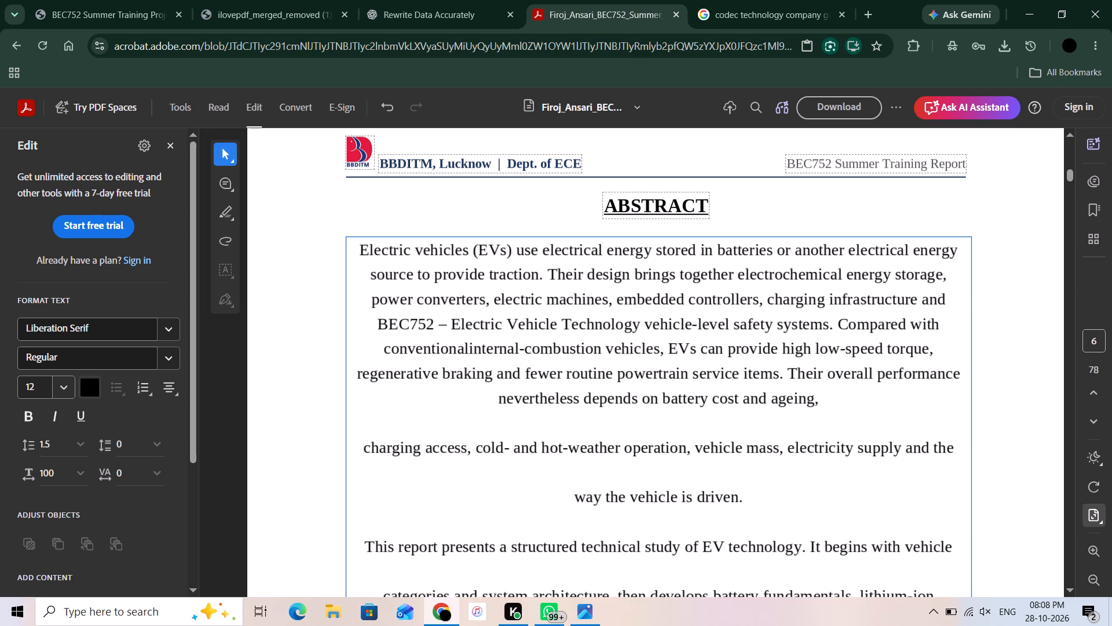
key(BackSpace)
key(BackSpace)
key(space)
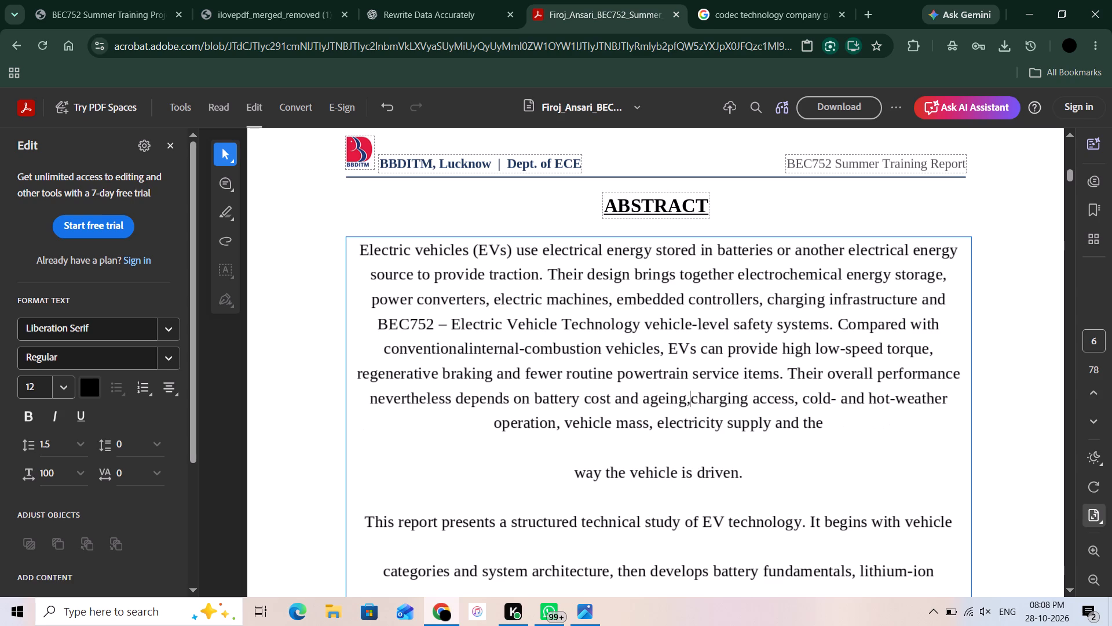
Join "way the vehicle is driven." to "electricity supply and the" with a single space.
scroll(487, 446, down, 1)
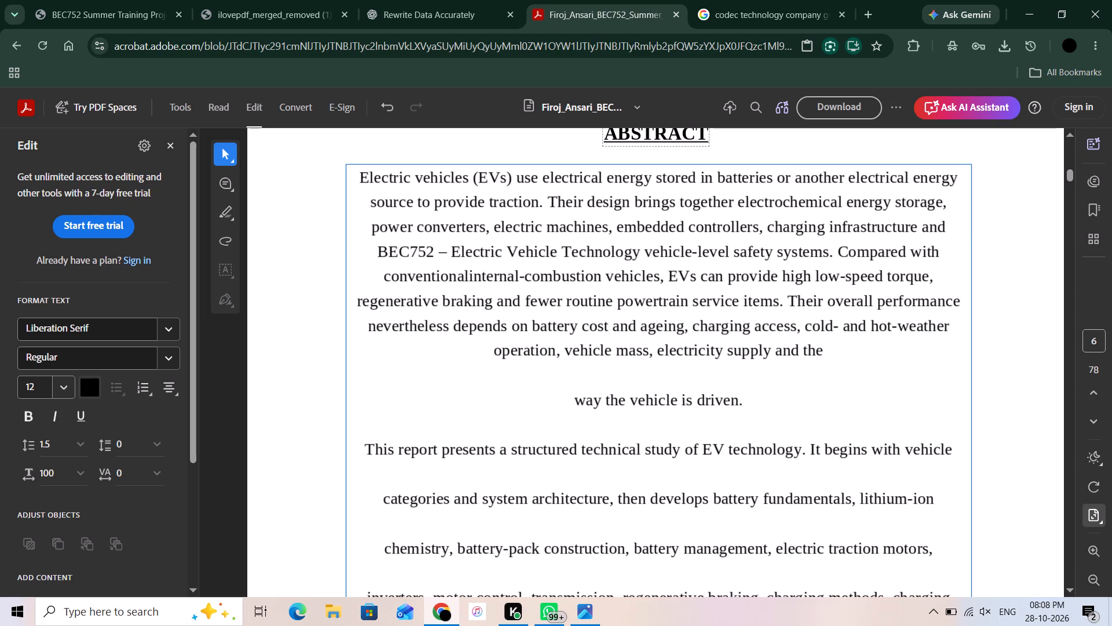
click(570, 410)
key(BackSpace)
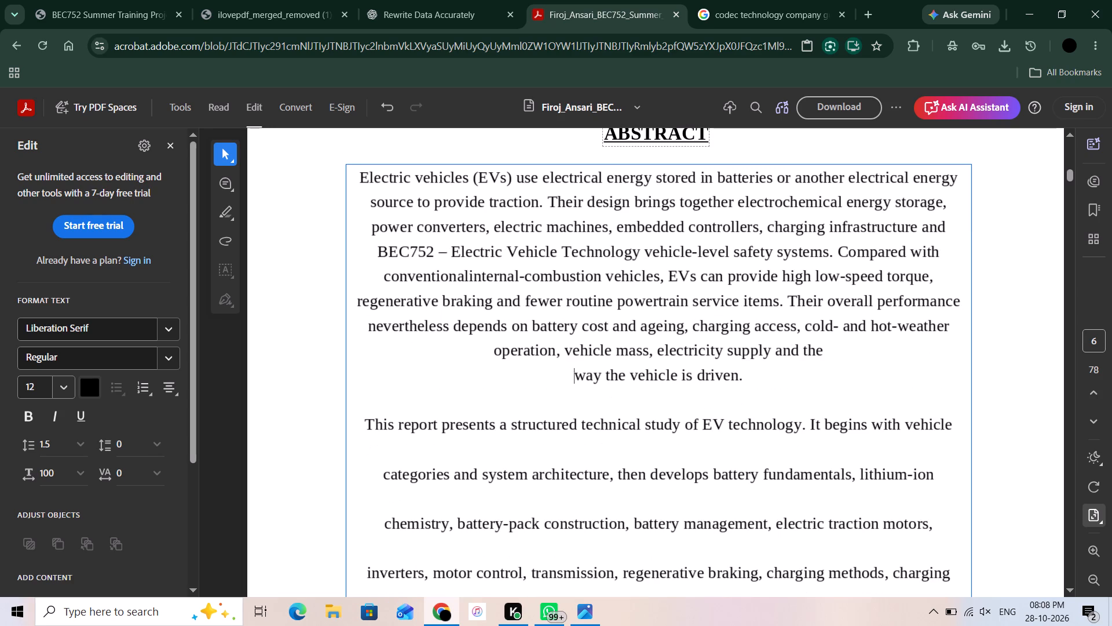
key(BackSpace)
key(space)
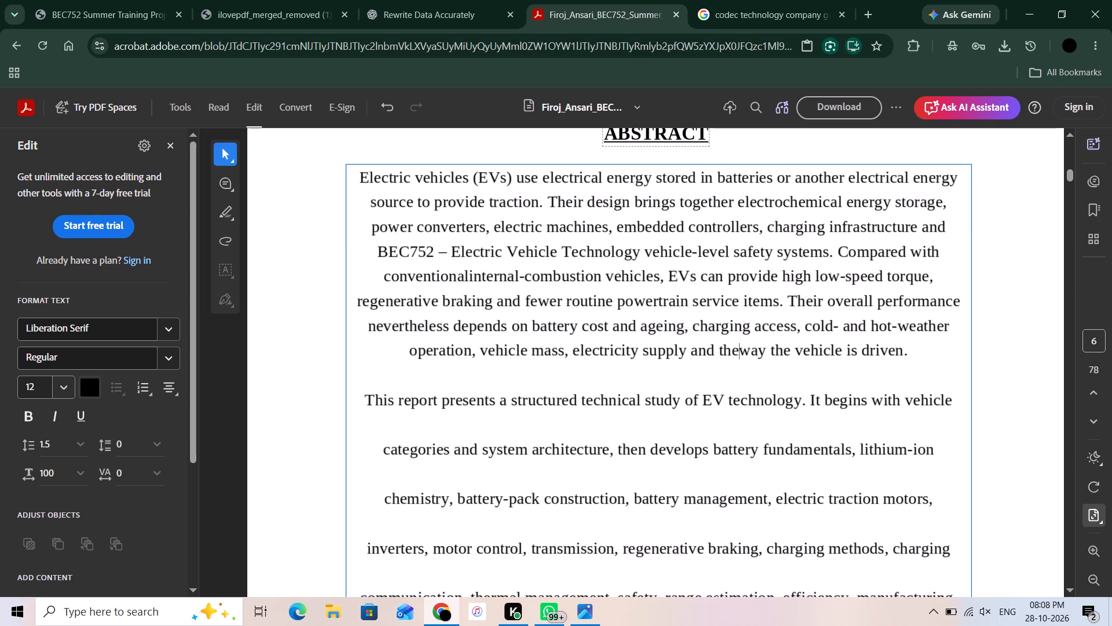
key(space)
key(BackSpace)
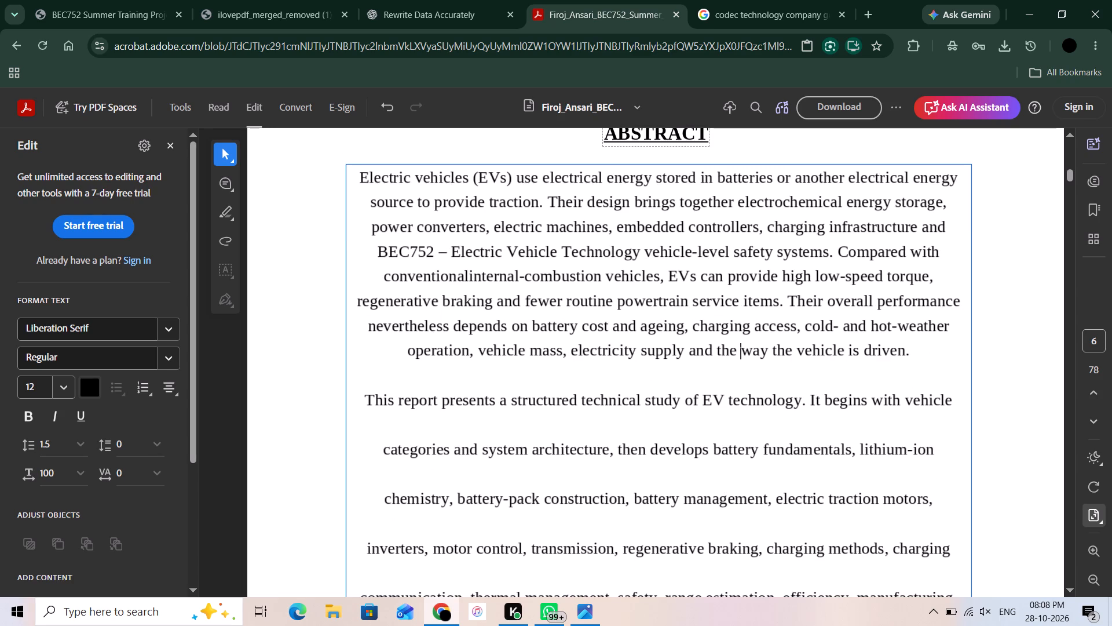
Run the paragraph starting "This report presents a structured technical study" on after "driven." with a space.
click(363, 402)
key(BackSpace)
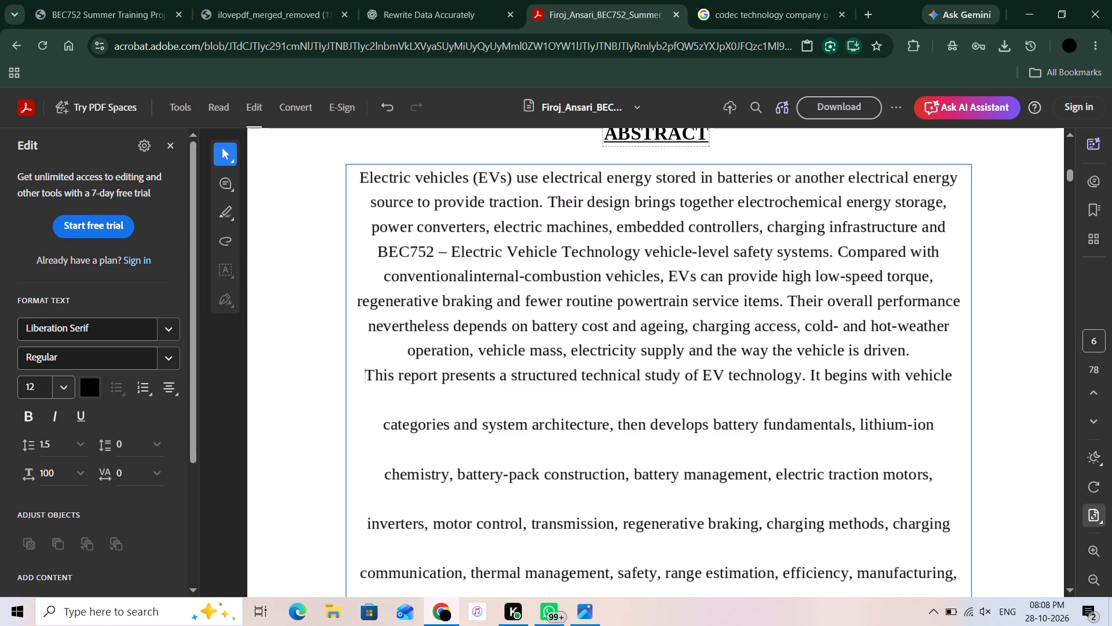
key(BackSpace)
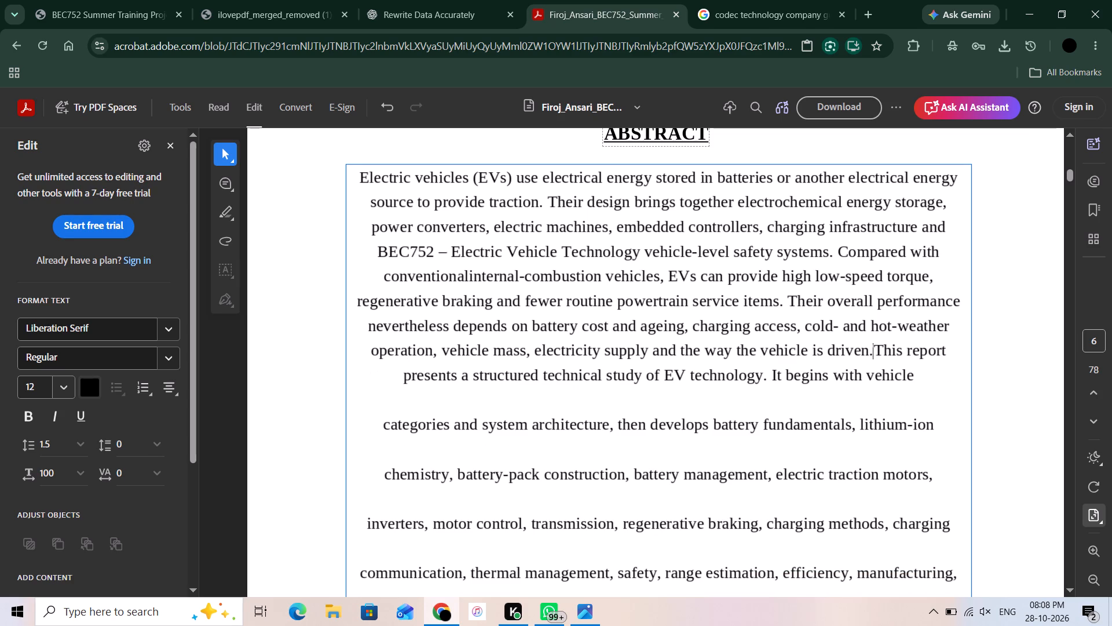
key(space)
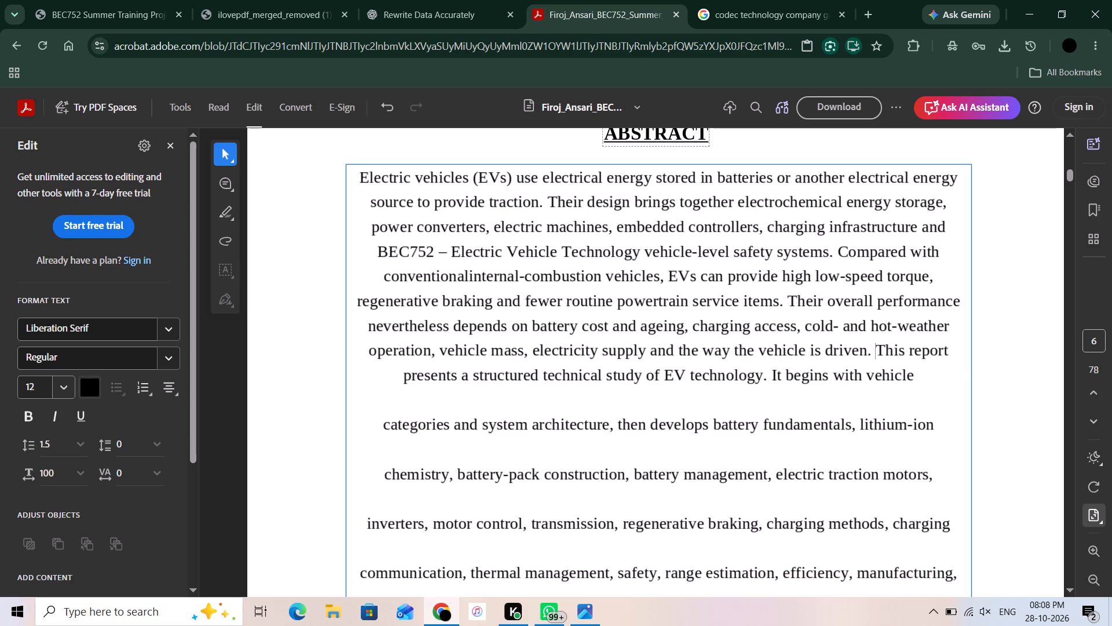
Close the line gap before "categories and system architecture", keeping single spaces before "categories" and before "operation, vehicle mass".
click(378, 420)
key(BackSpace)
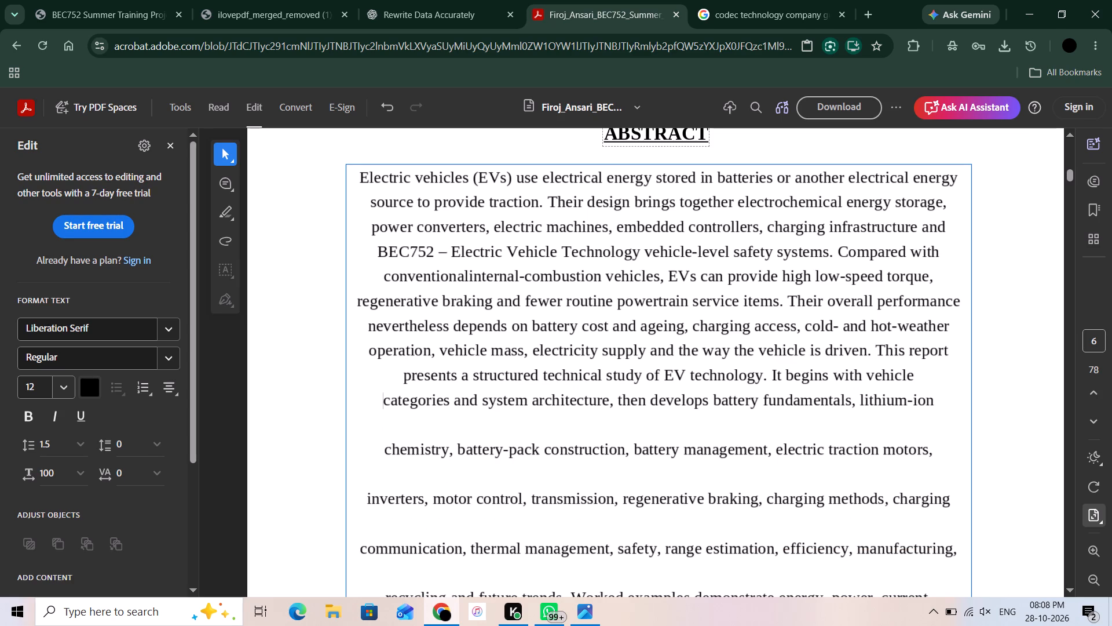
key(BackSpace)
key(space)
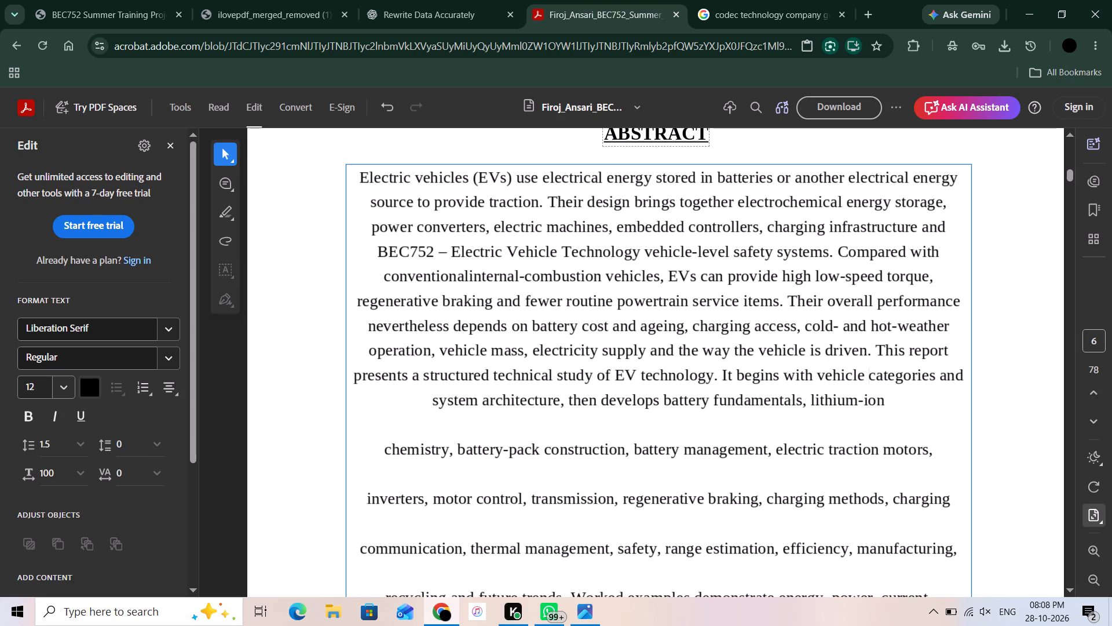
click(366, 354)
key(BackSpace)
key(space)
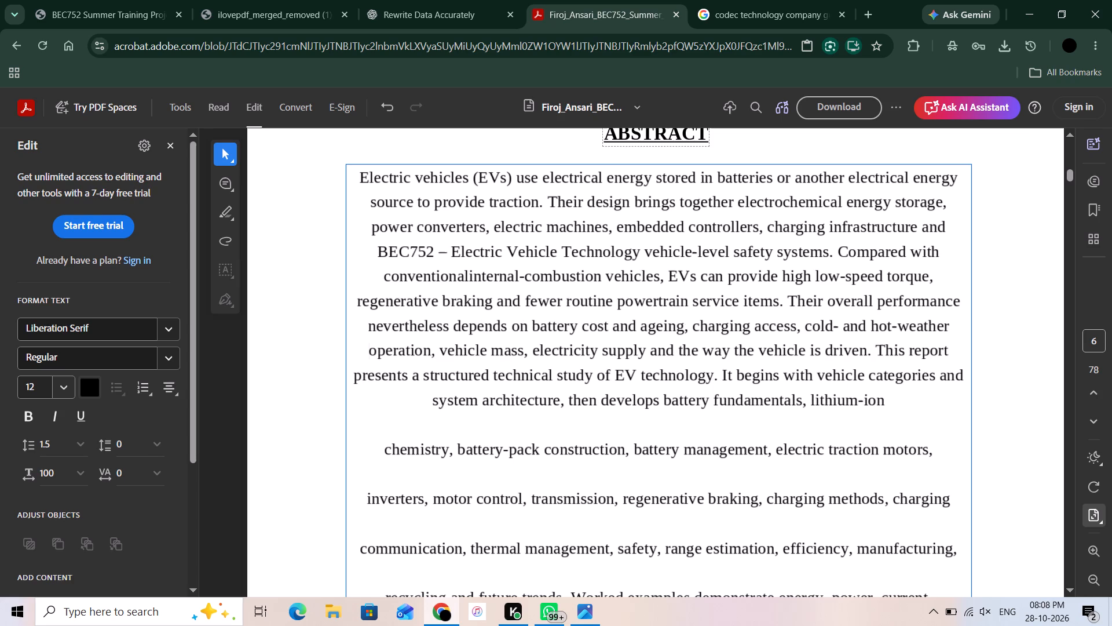
Join "chemistry, battery-pack construction" to "lithium-ion" with a space, removing the line gap between them.
click(385, 444)
key(BackSpace)
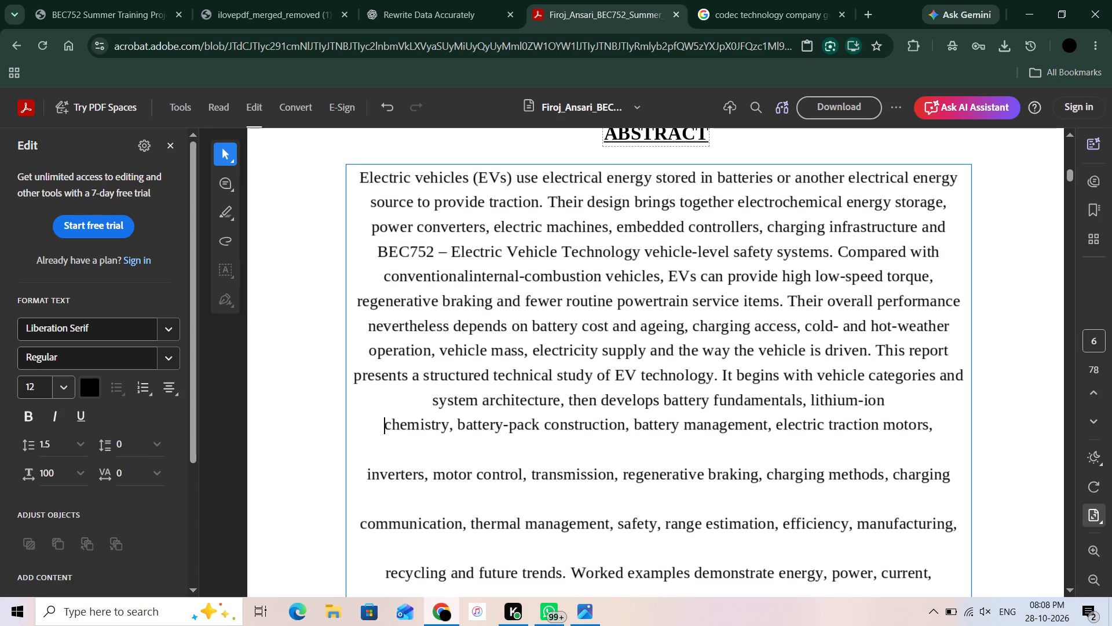
key(BackSpace)
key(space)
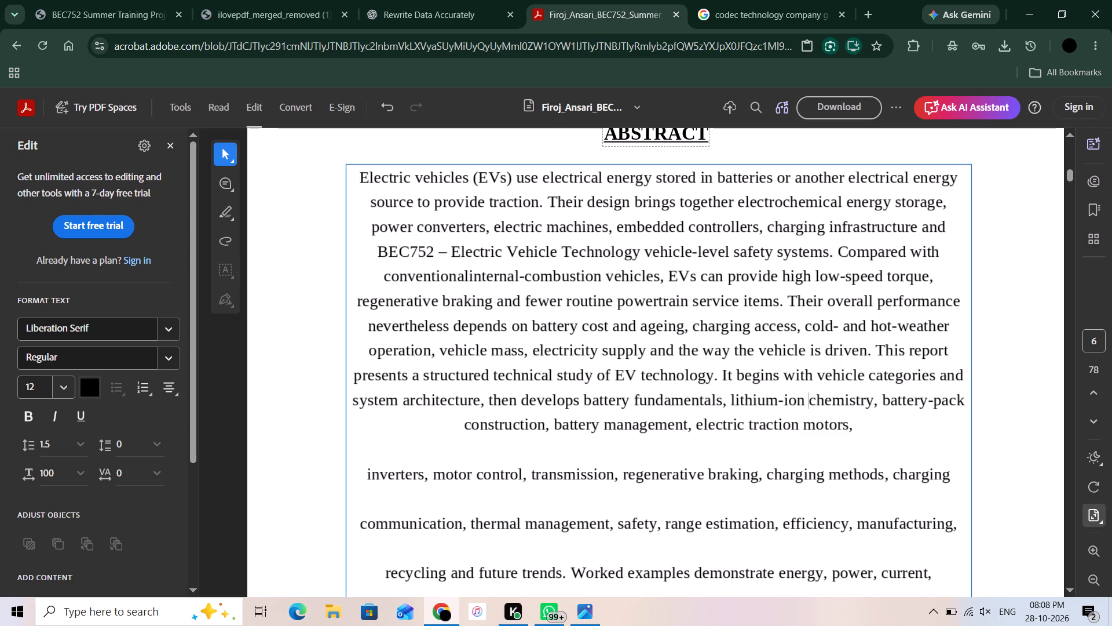
Close the line gap before "inverters, motor control", leaving a single space after "electric traction motors,".
scroll(407, 448, down, 1)
click(370, 407)
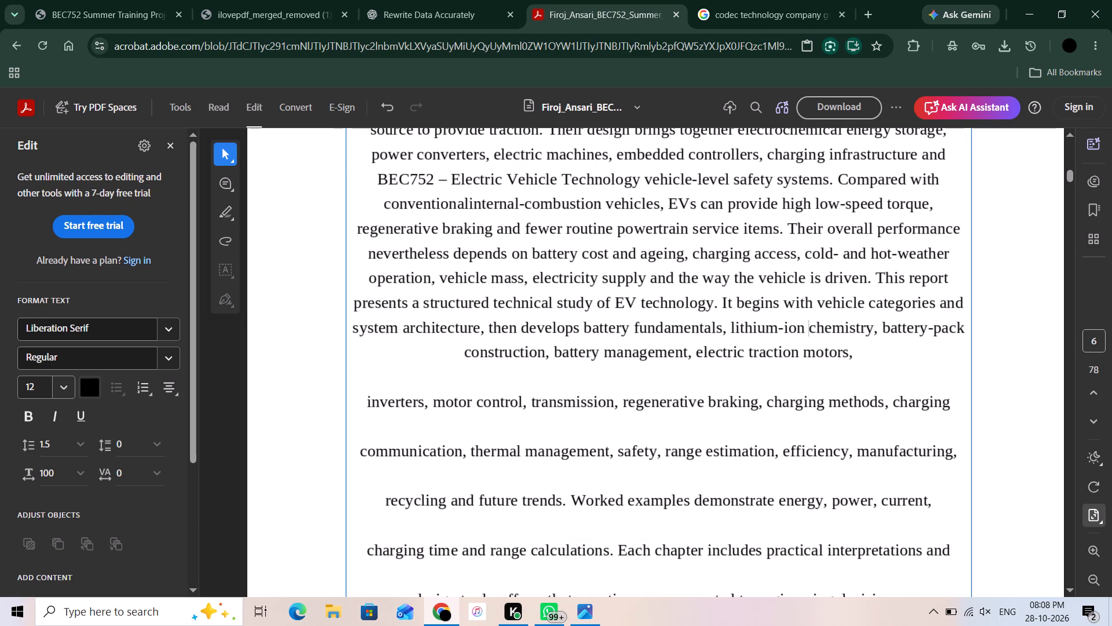
click(367, 407)
key(BackSpace)
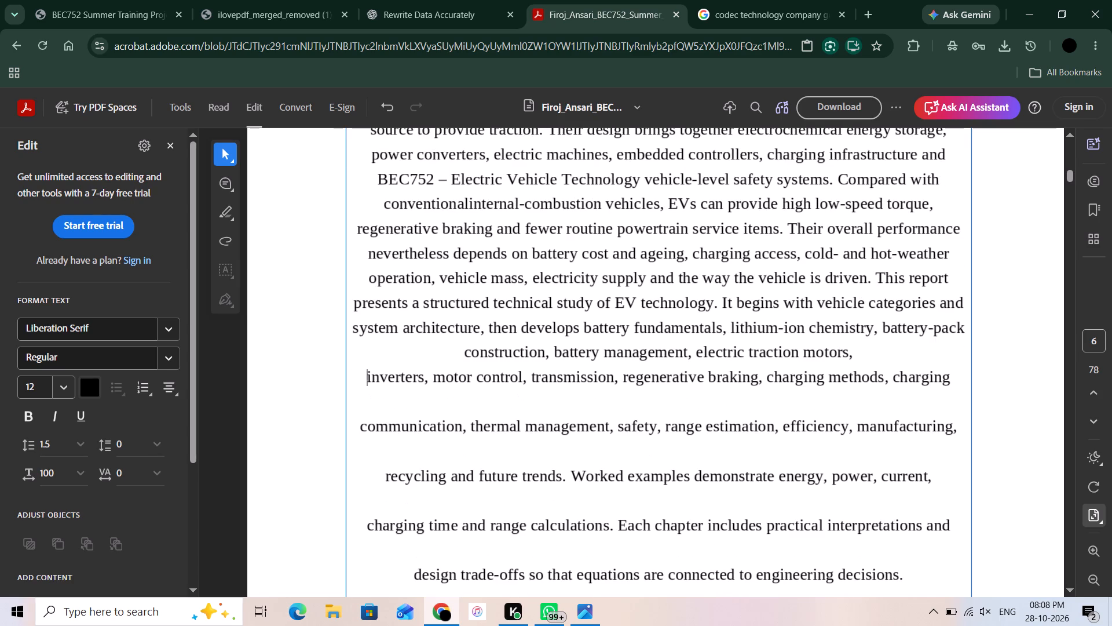
key(BackSpace)
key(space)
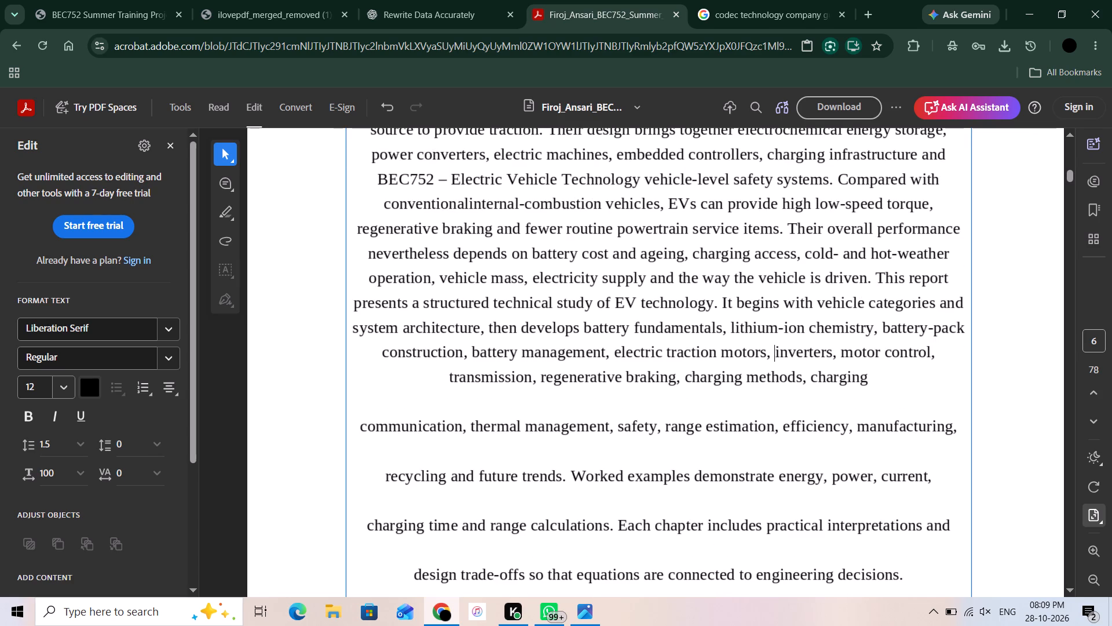
key(BackSpace)
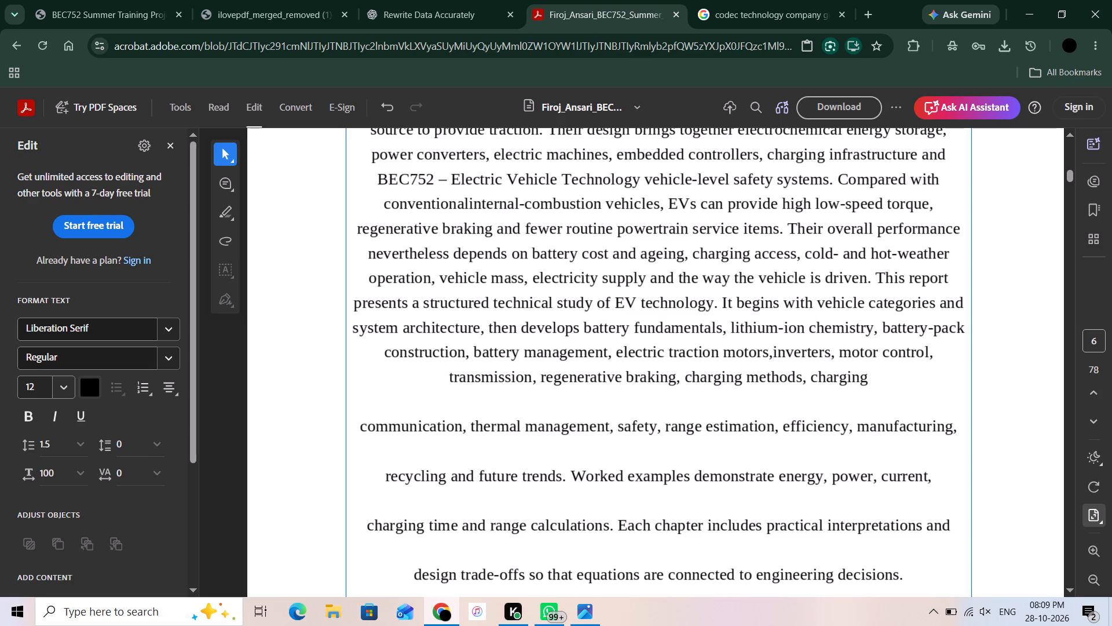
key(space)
Close the line gap before "communication, thermal management", keeping single spaces after "charging" and between "battery-pack" and "construction".
click(353, 428)
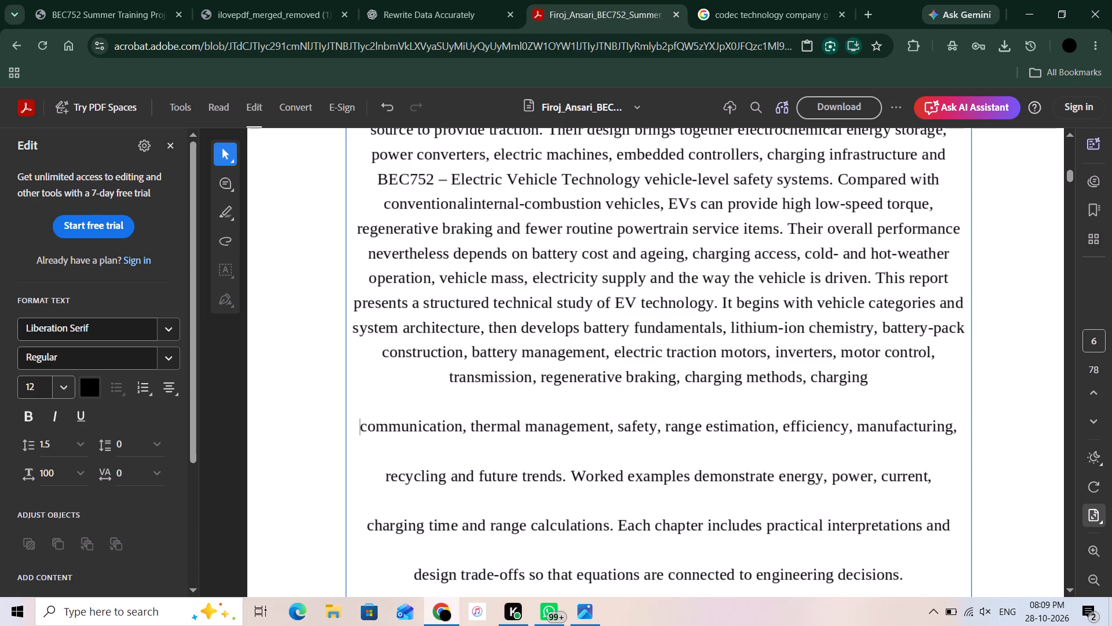
key(BackSpace)
key(BackSpace)
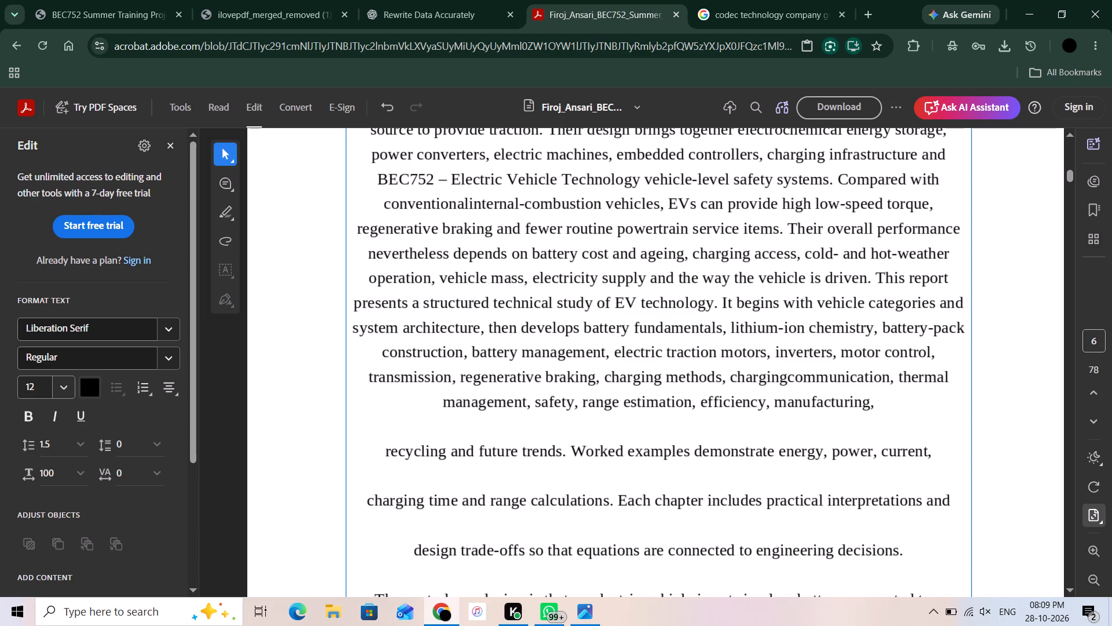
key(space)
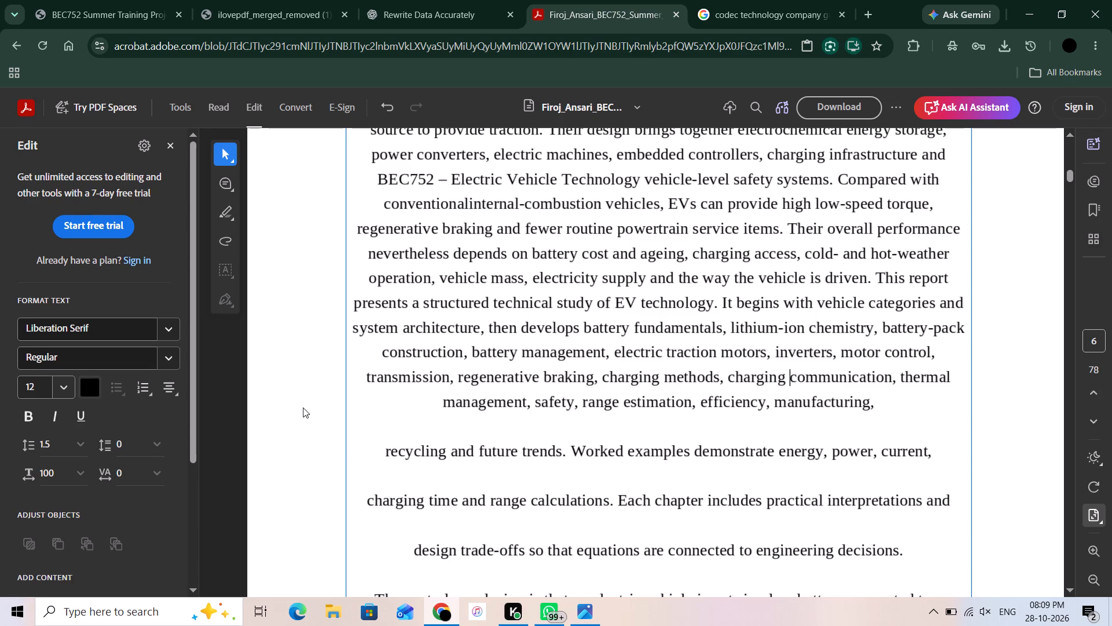
click(378, 358)
key(BackSpace)
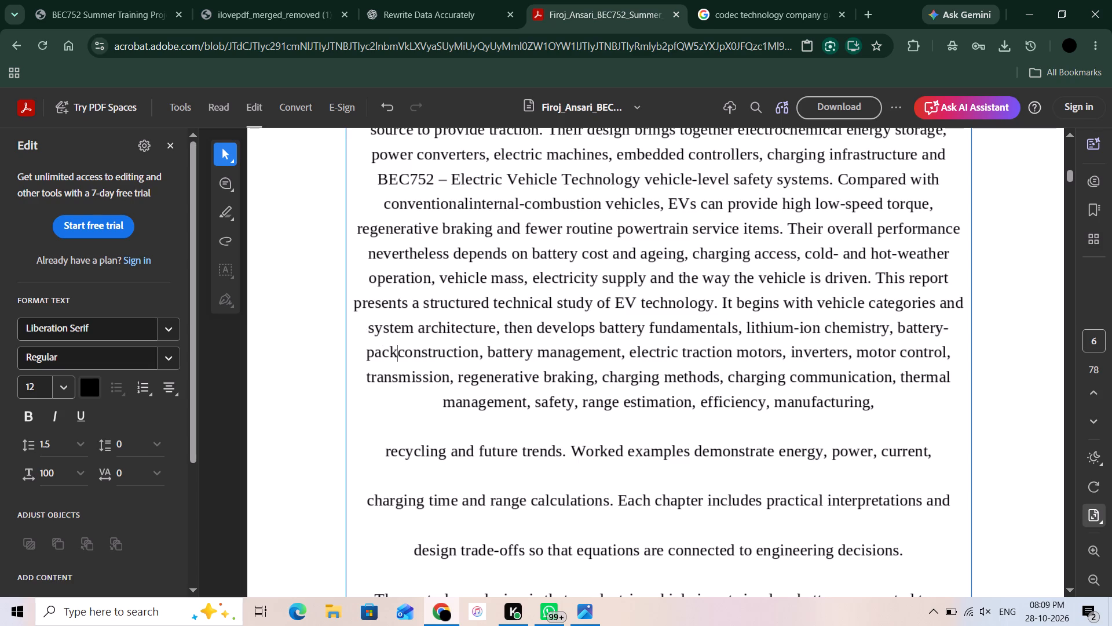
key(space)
Close the line gap before "recycling and future trends", leaving a space after "manufacturing,".
scroll(380, 367, down, 2)
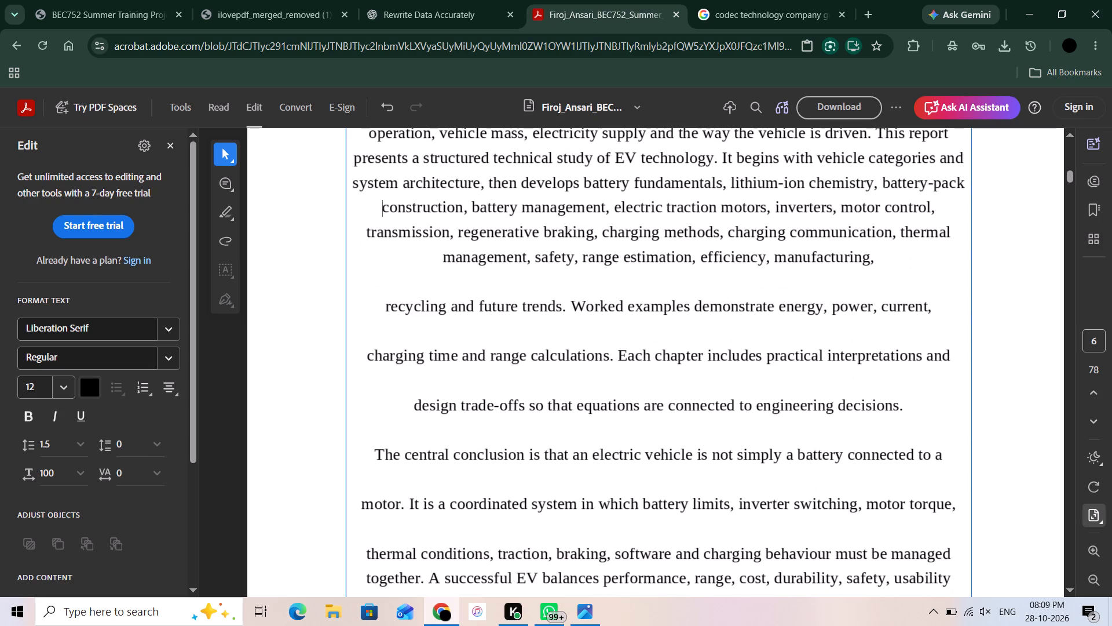
click(382, 316)
key(BackSpace)
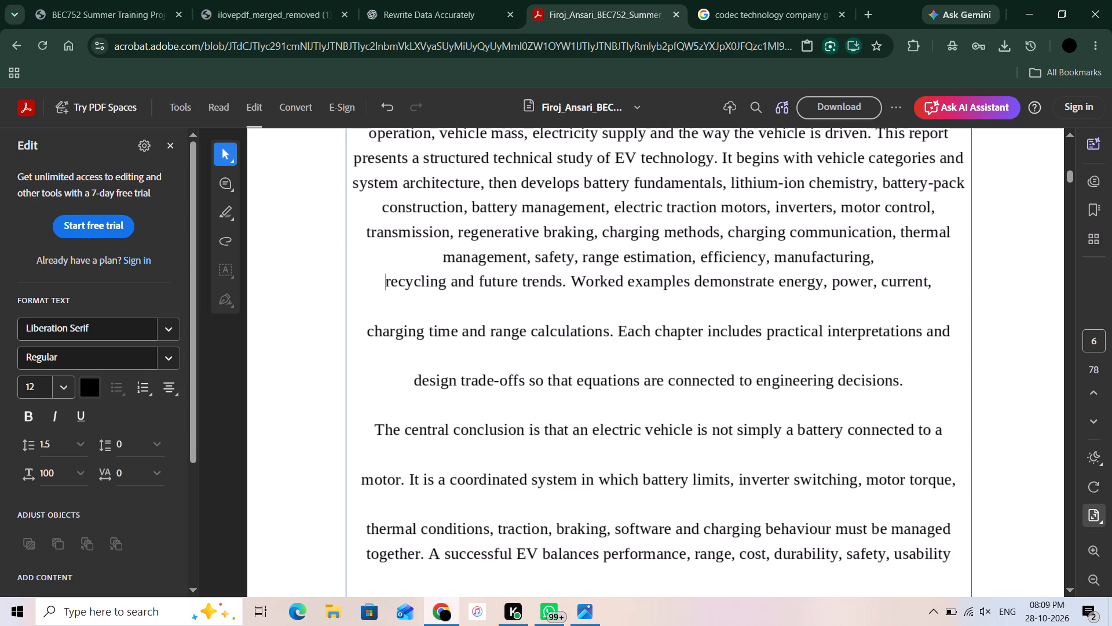
key(BackSpace)
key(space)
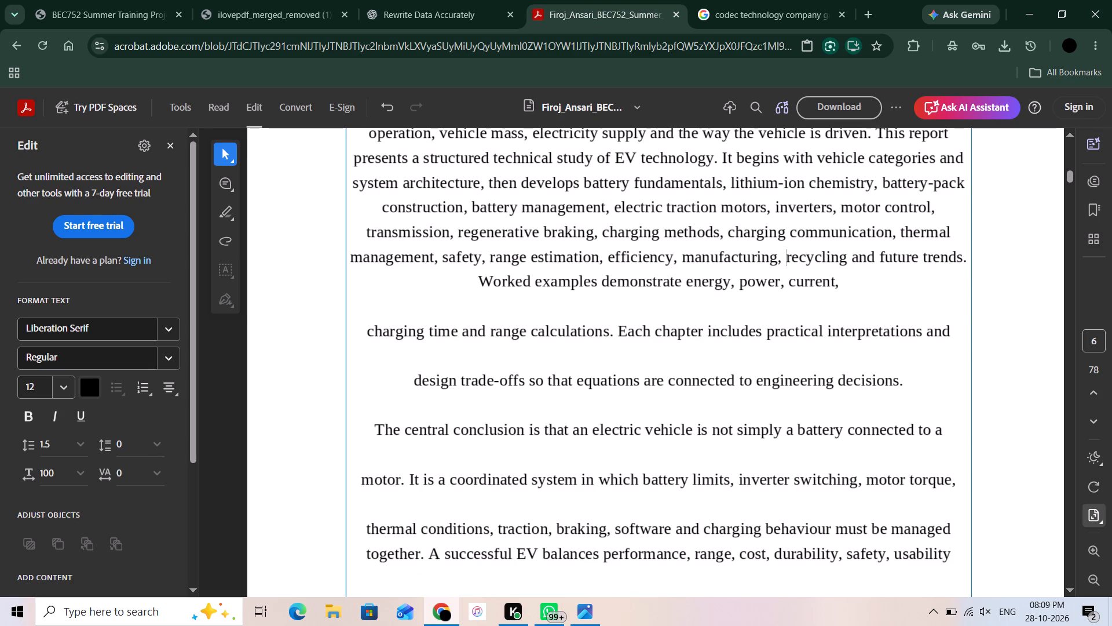
Close the abstract's line gap before "charging time and range calculations", keeping single spaces after "current," and before "Each chapter".
click(365, 332)
key(BackSpace)
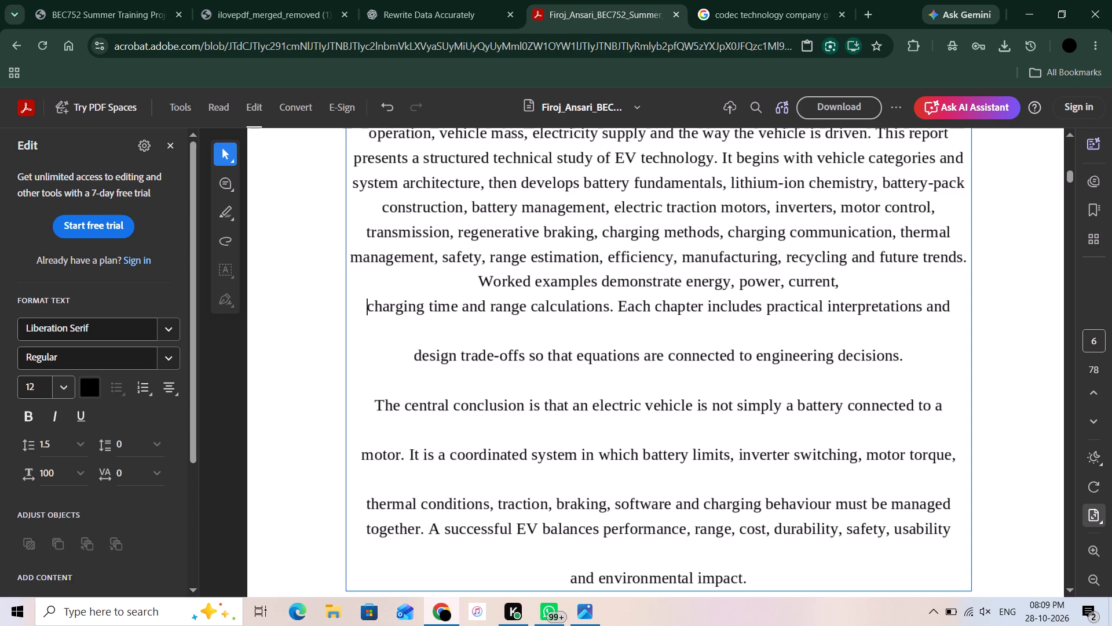
key(BackSpace)
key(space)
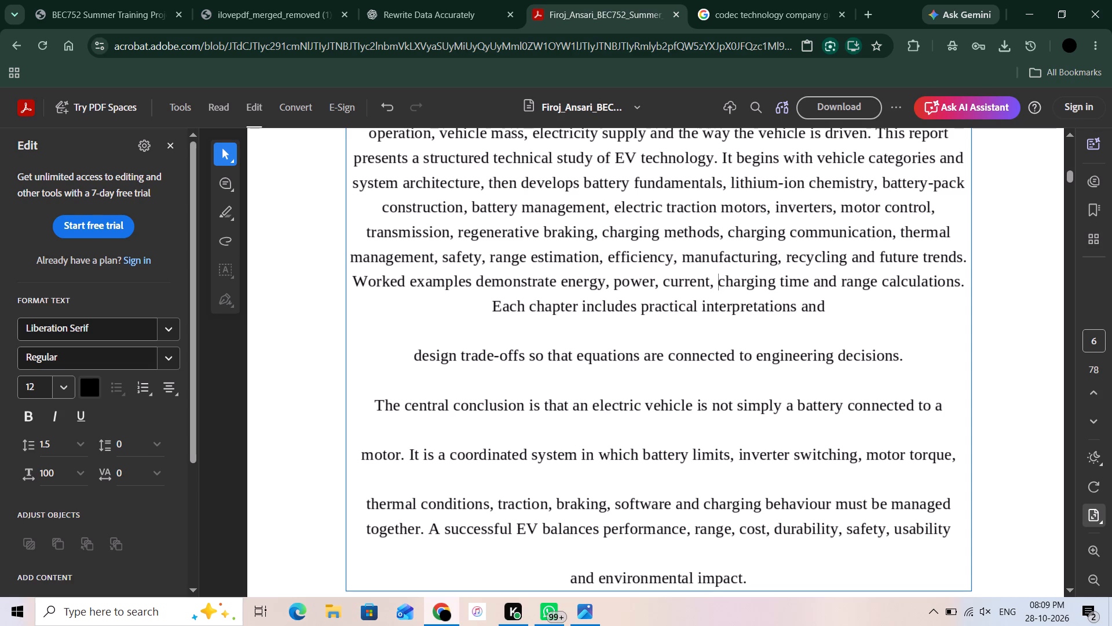
click(491, 311)
key(BackSpace)
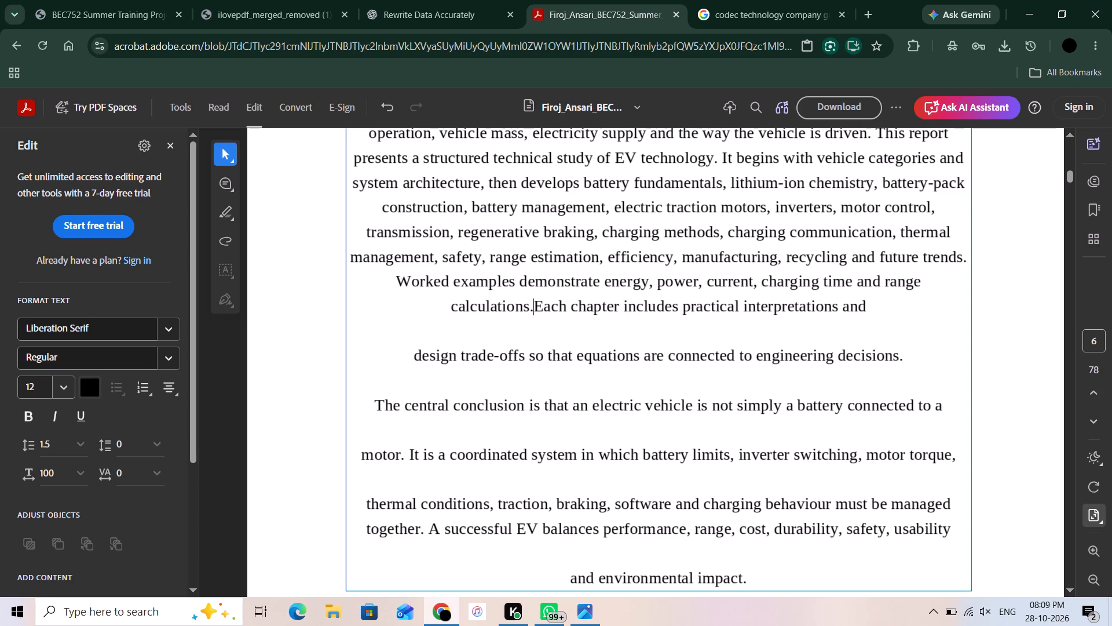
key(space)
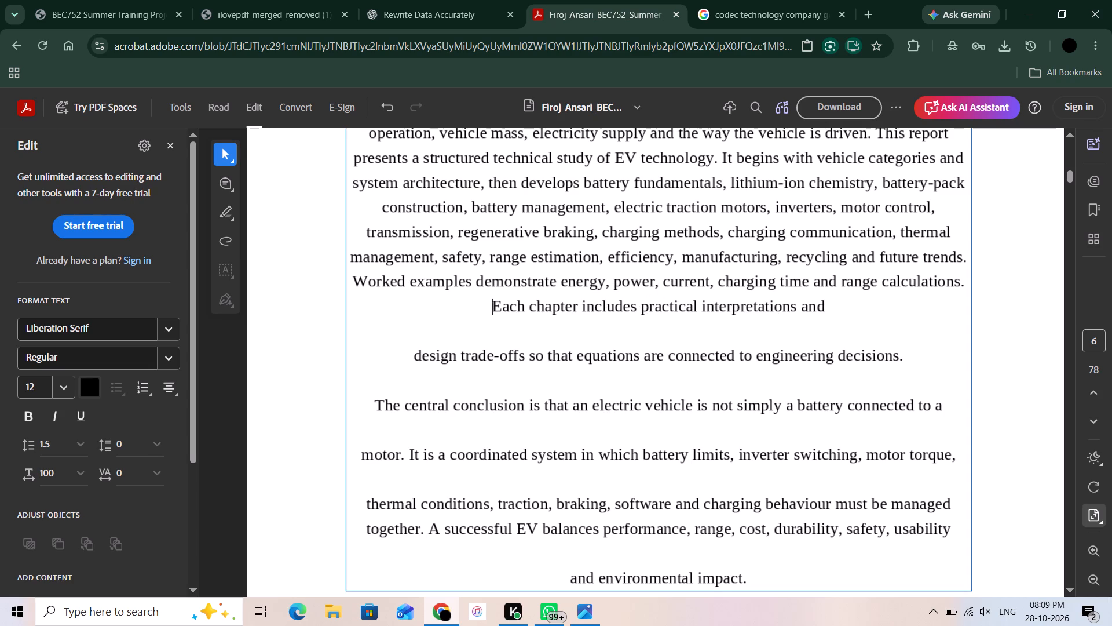
Close the line gaps before "design trade-offs" and "The central conclusion", leaving a single space at each join.
click(412, 352)
key(BackSpace)
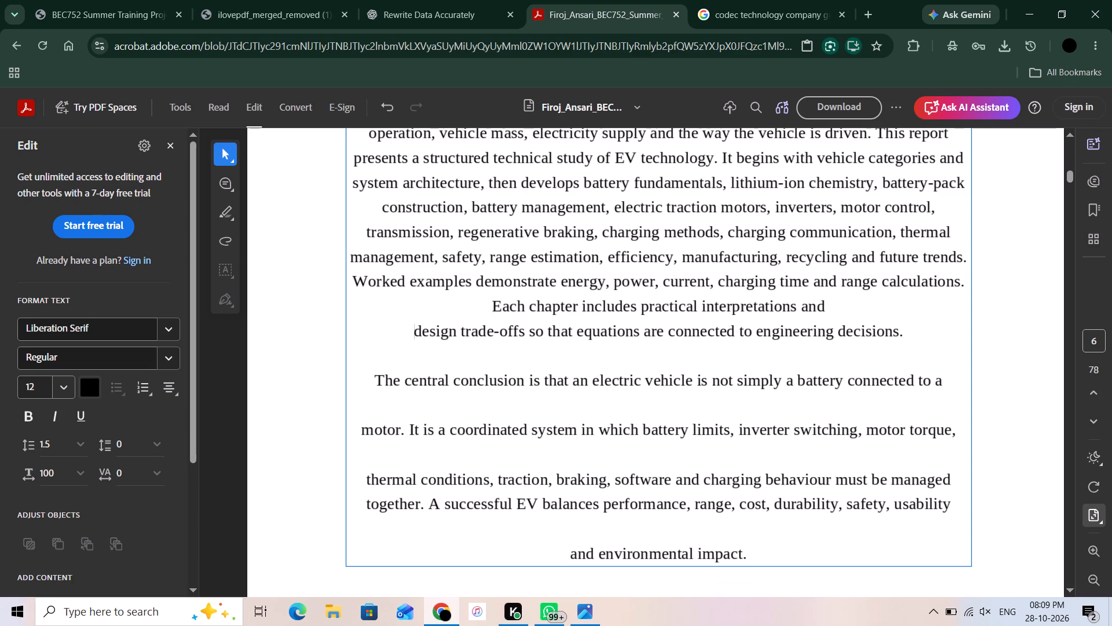
key(BackSpace)
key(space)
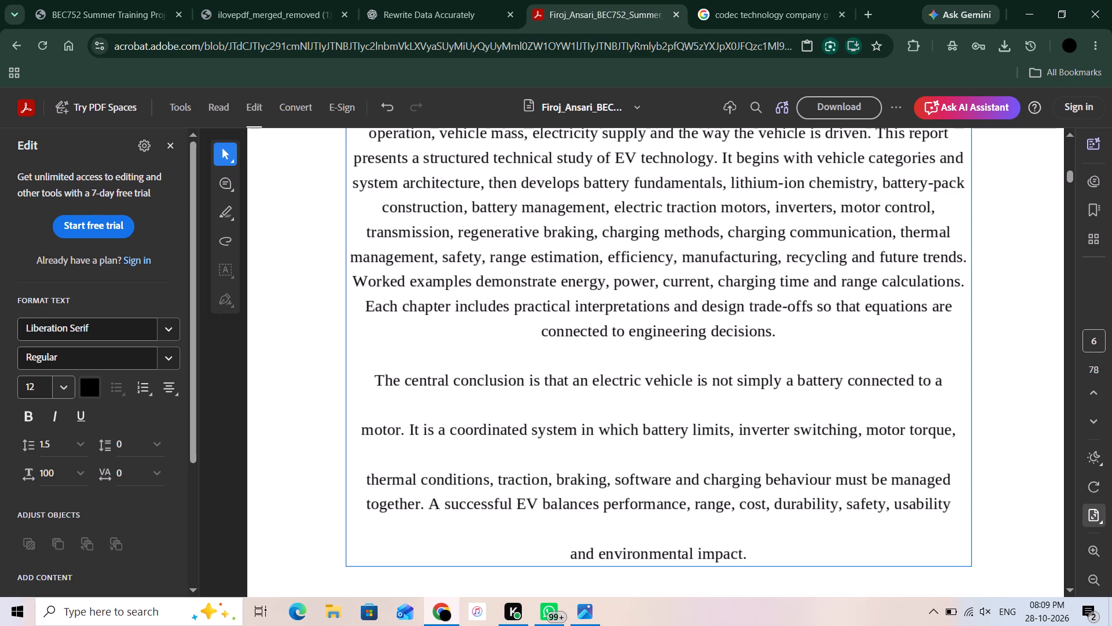
click(370, 375)
key(BackSpace)
key(BackSpace)
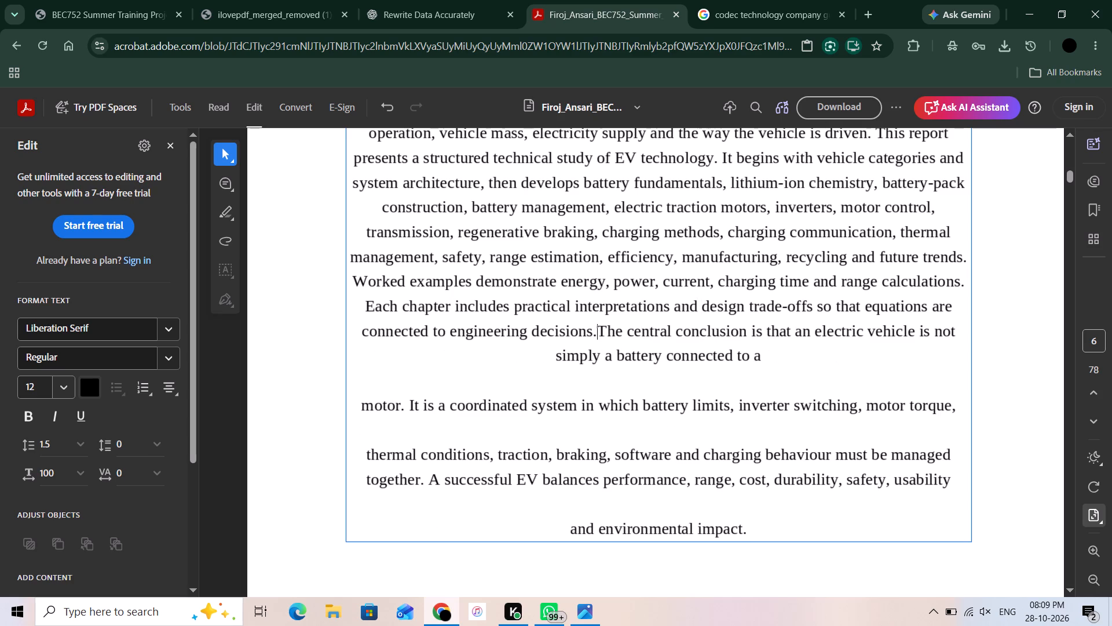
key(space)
Close the line gaps before "motor. It is a coordinated system" and "thermal conditions", leaving a single space at each join.
click(361, 401)
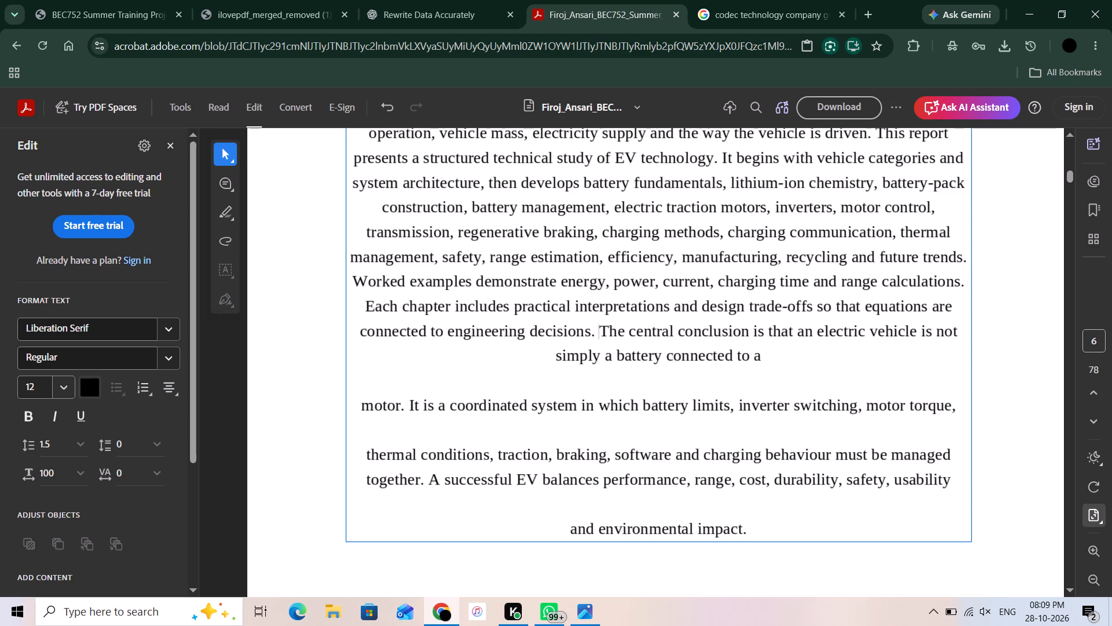
key(BackSpace)
key(BackSpace)
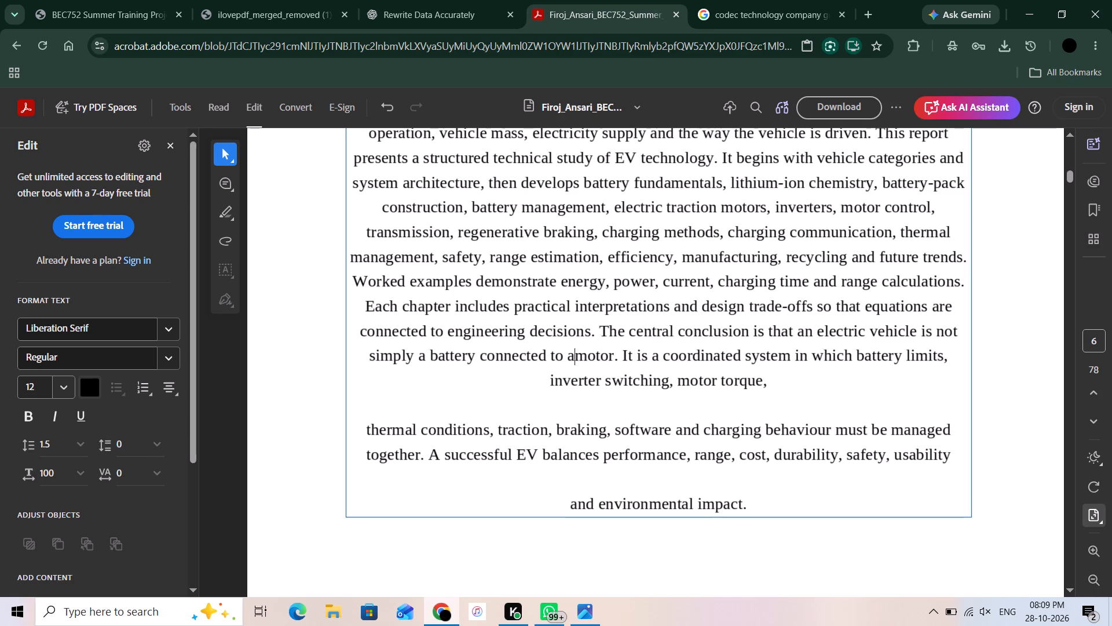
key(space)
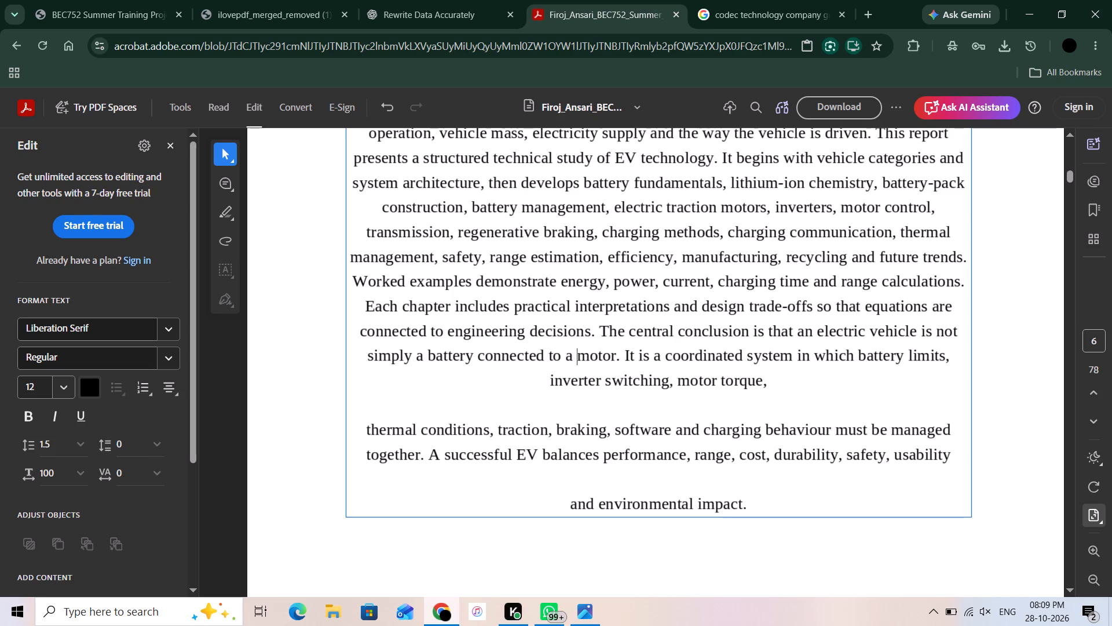
click(352, 431)
key(BackSpace)
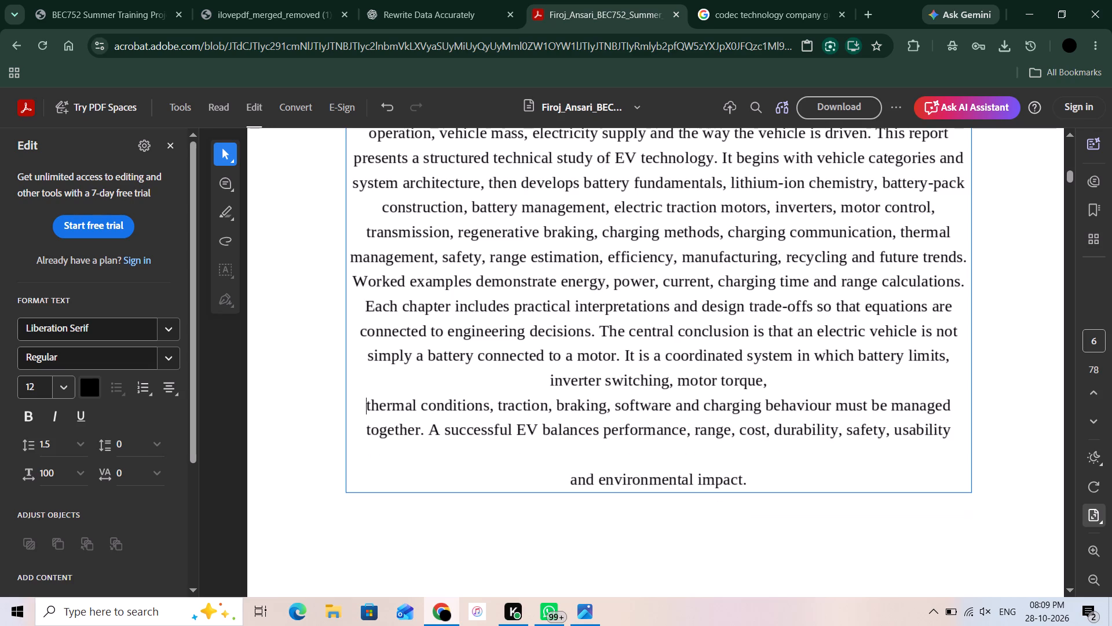
key(BackSpace)
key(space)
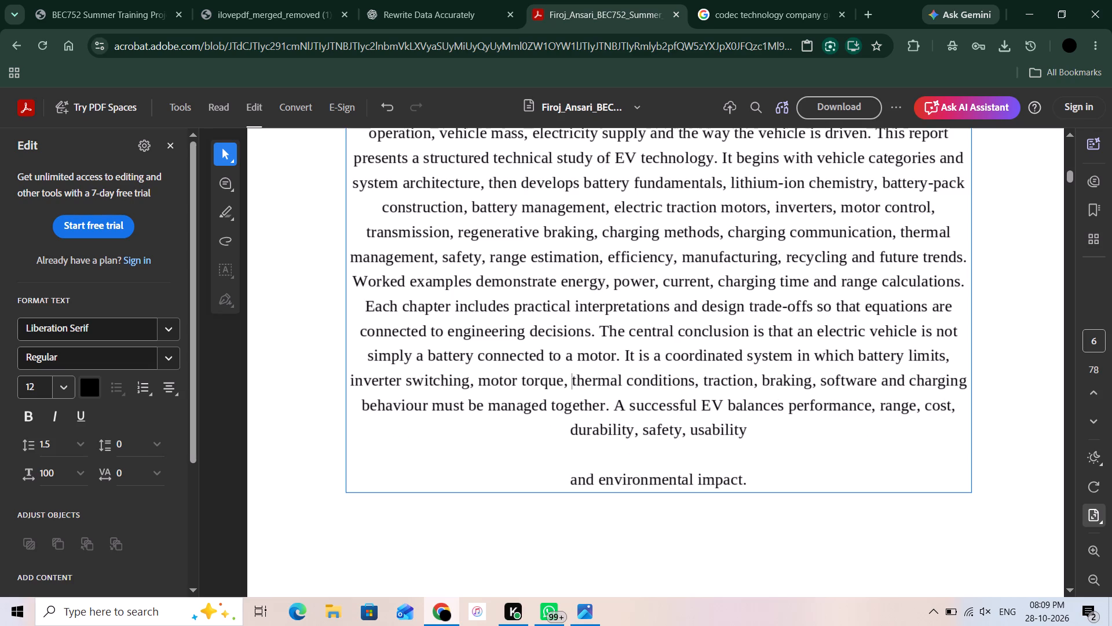
Close the line gap before "and environmental impact.", leaving a single space after "usability".
click(559, 469)
key(BackSpace)
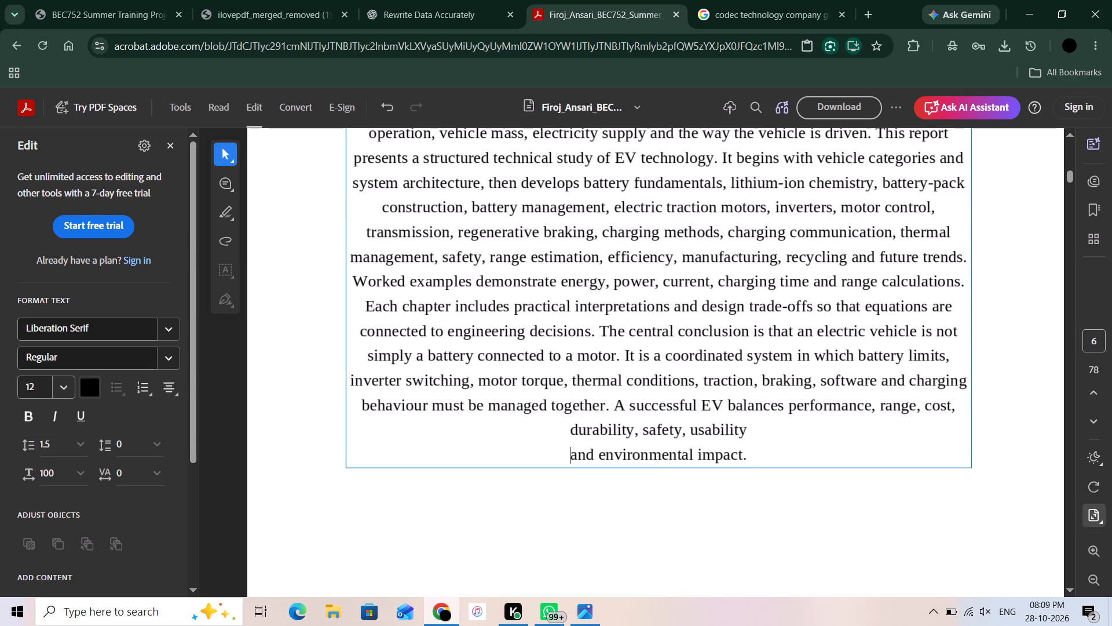
key(BackSpace)
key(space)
Review the edited abstract and compare the report's table of contents with the EV table of contents in ChatGPT.
scroll(635, 447, down, 1)
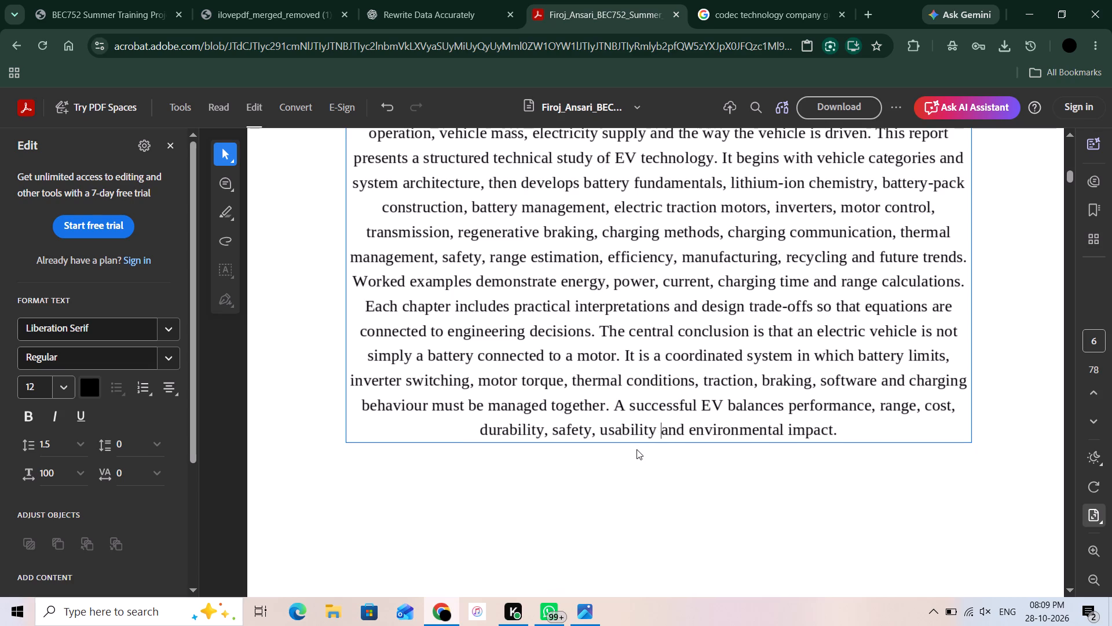
scroll(637, 449, down, 5)
scroll(637, 449, up, 11)
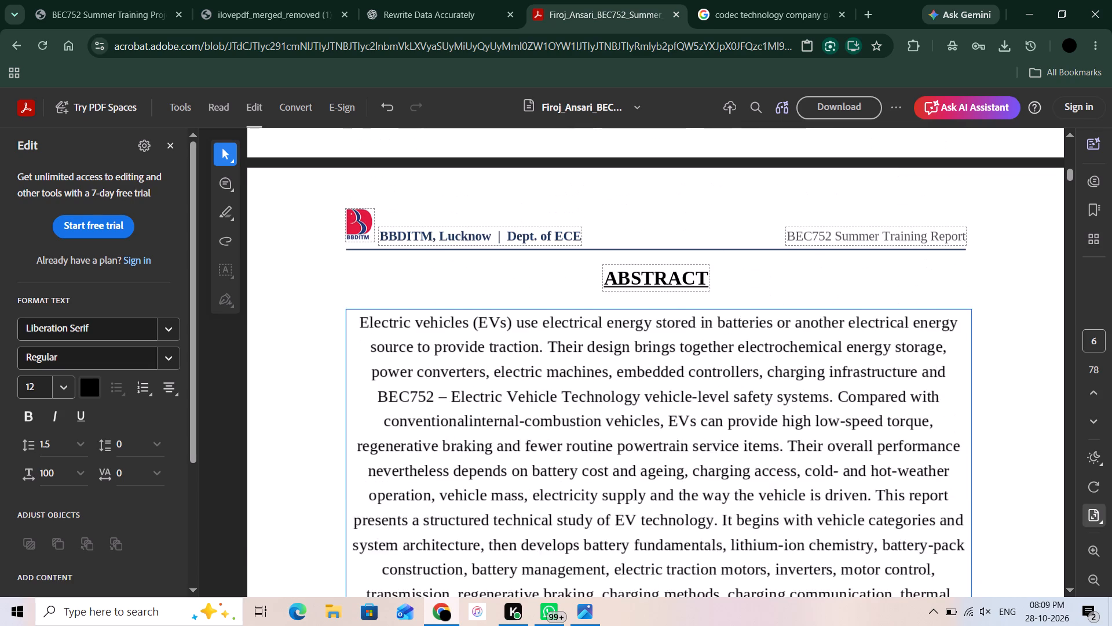
scroll(637, 450, down, 18)
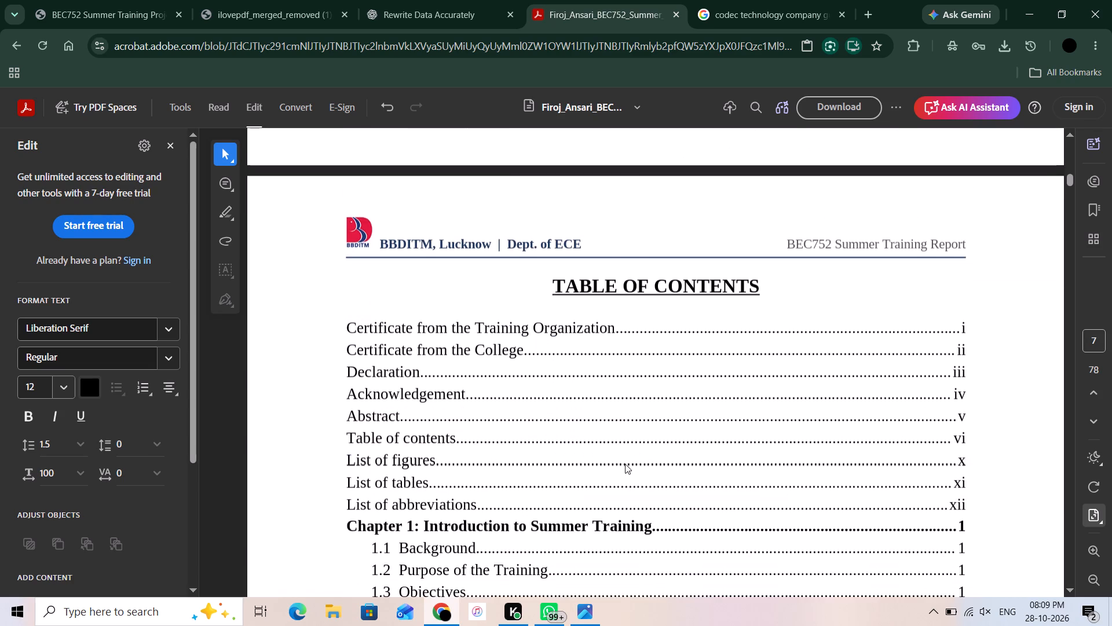
scroll(625, 464, down, 2)
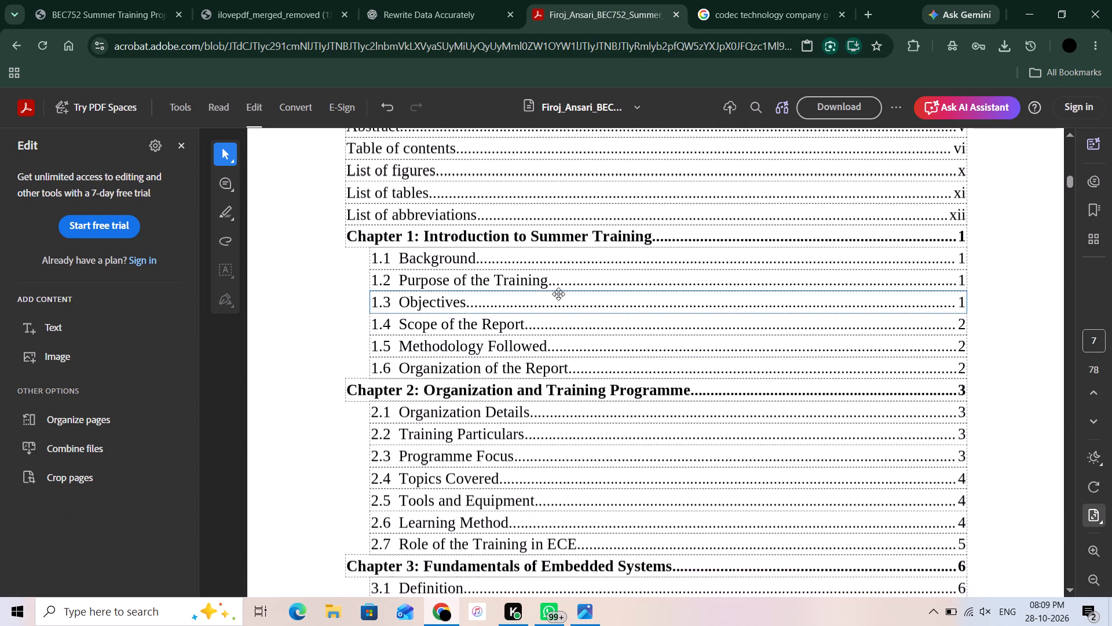
scroll(556, 295, down, 2)
click(459, 0)
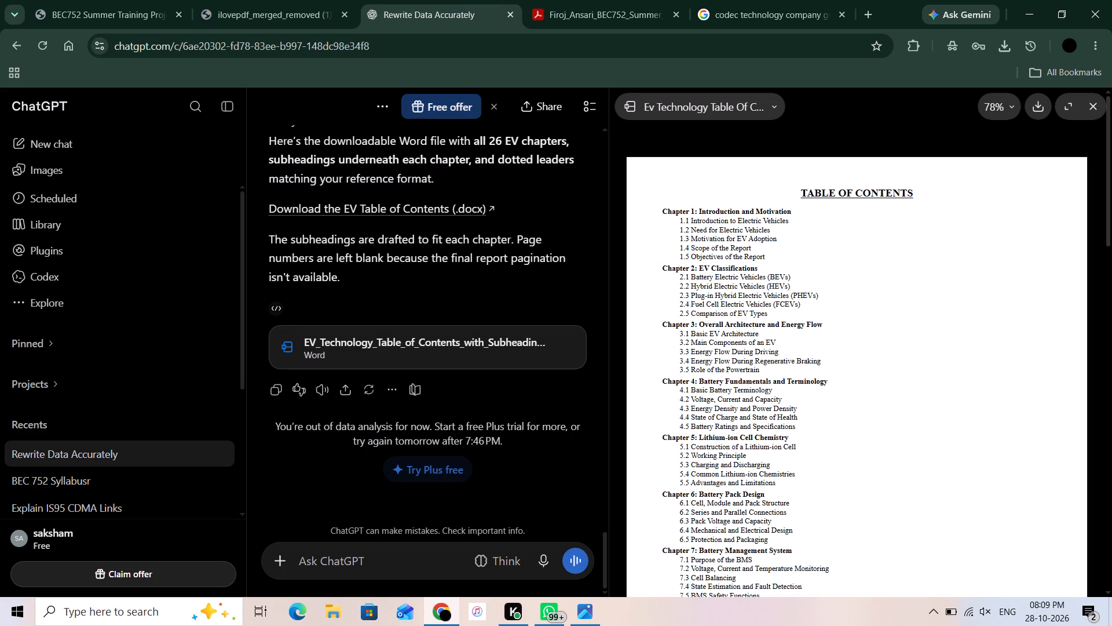
click(751, 5)
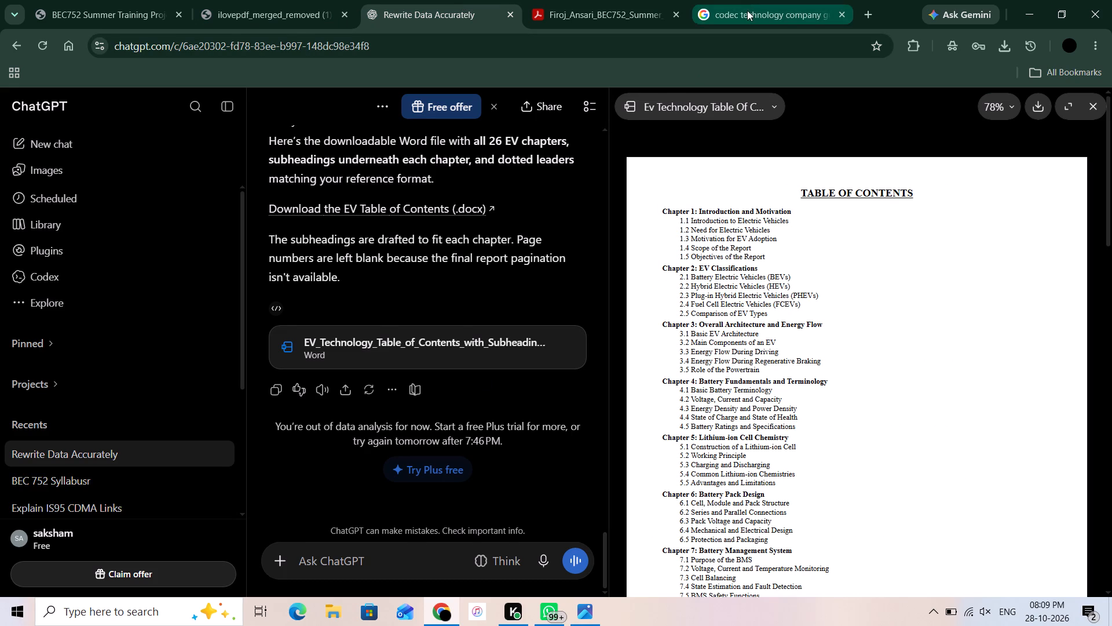
click(601, 0)
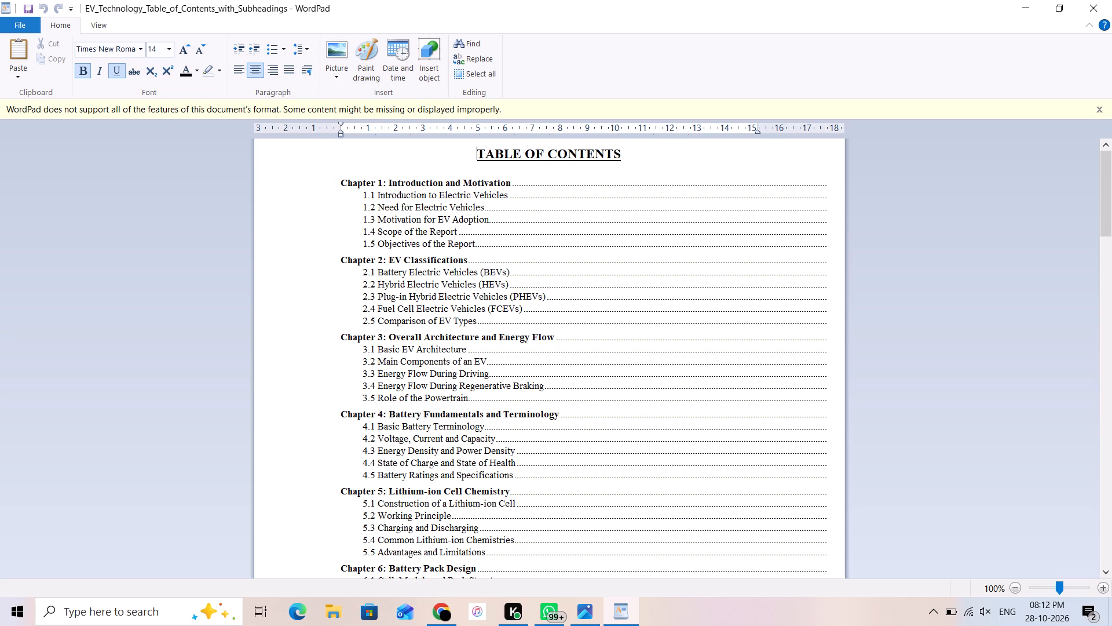
Look through the EV table of contents from Chapter 1 to the appendices and references.
scroll(533, 268, down, 4)
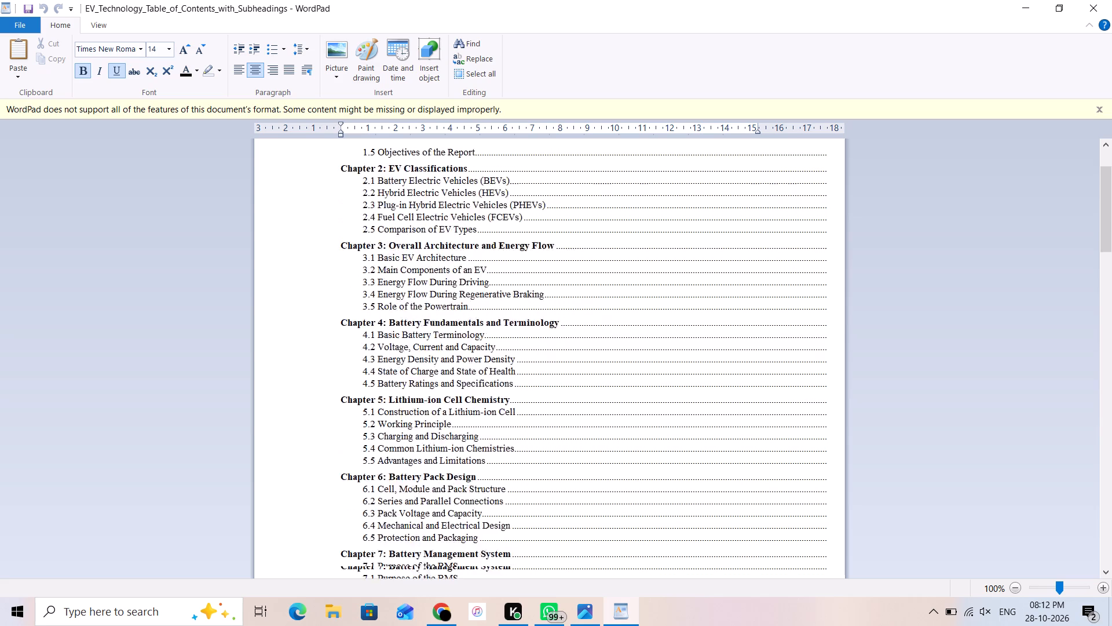
scroll(533, 268, down, 5)
scroll(529, 260, down, 16)
scroll(529, 302, down, 5)
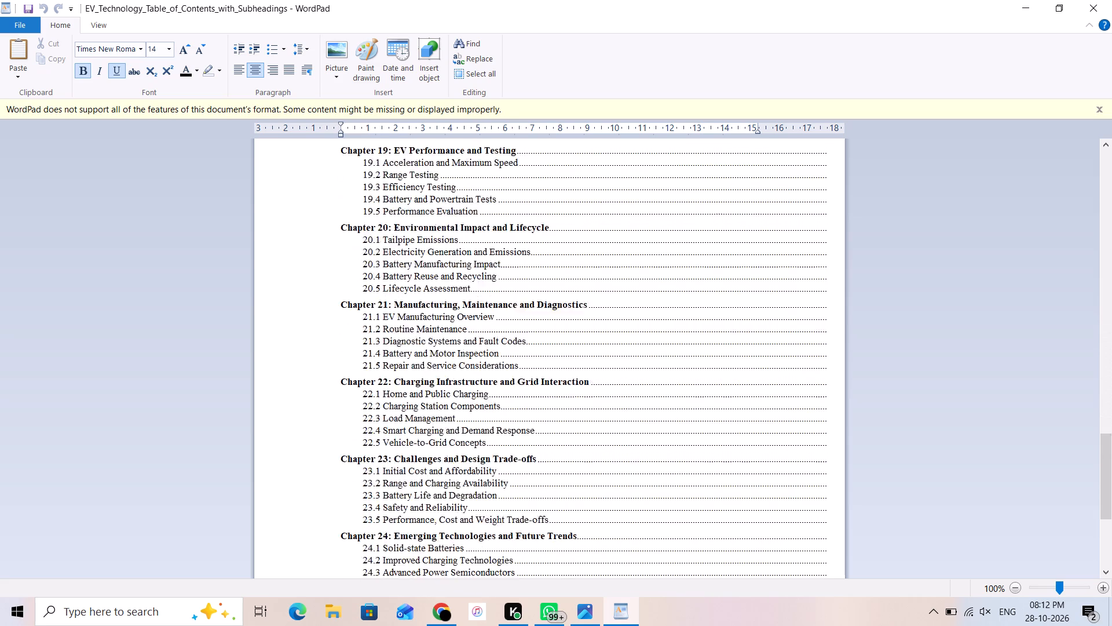
scroll(529, 307, down, 4)
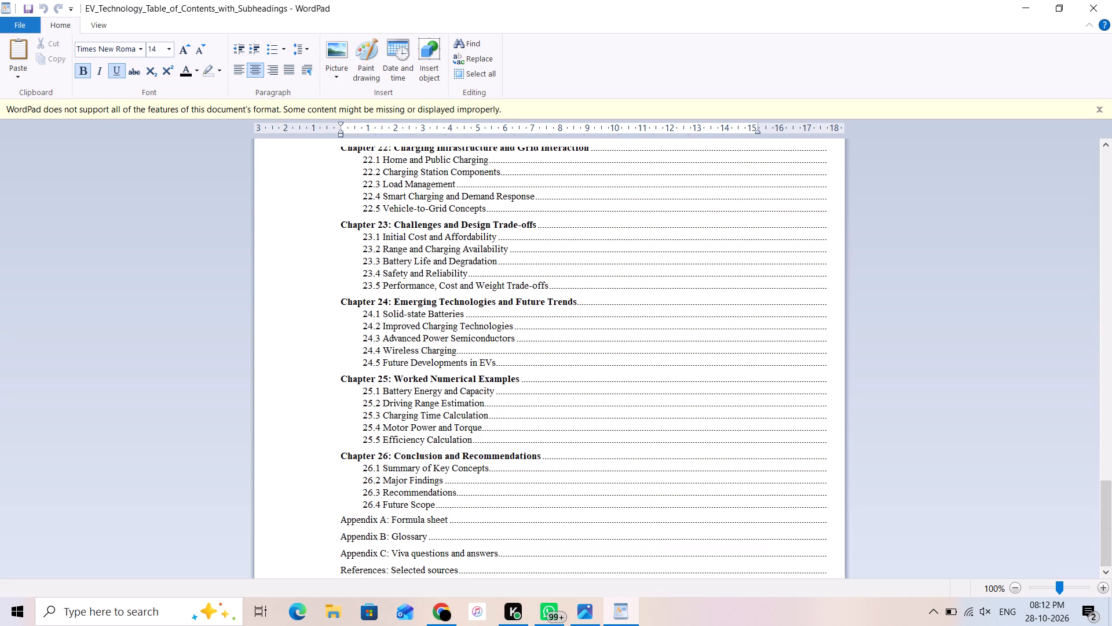
scroll(447, 452, up, 15)
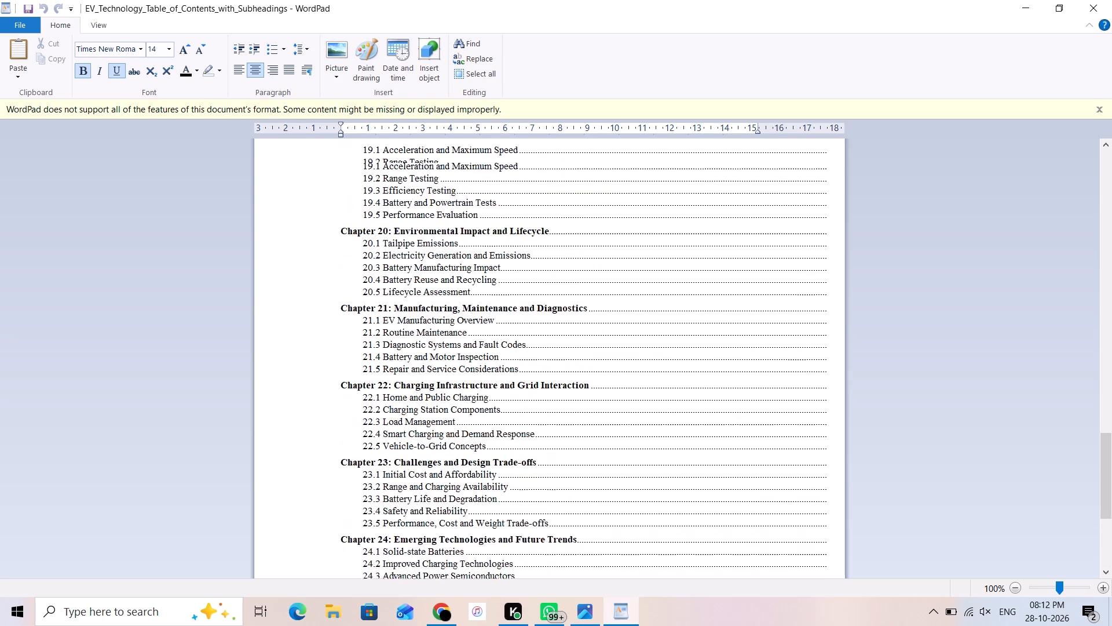
scroll(447, 450, up, 20)
scroll(447, 450, up, 20)
scroll(447, 450, up, 5)
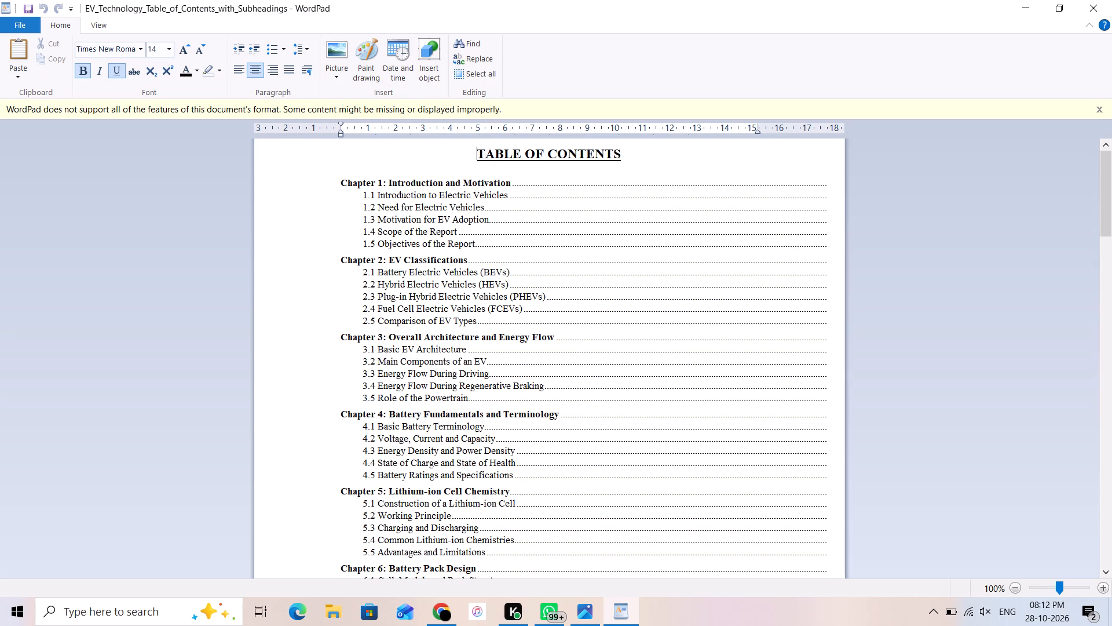
Copy the EV table of contents from the Chapter 1 heading through "References: Selected sources" in the WordPad document.
drag(341, 180, 502, 352)
scroll(491, 322, down, 12)
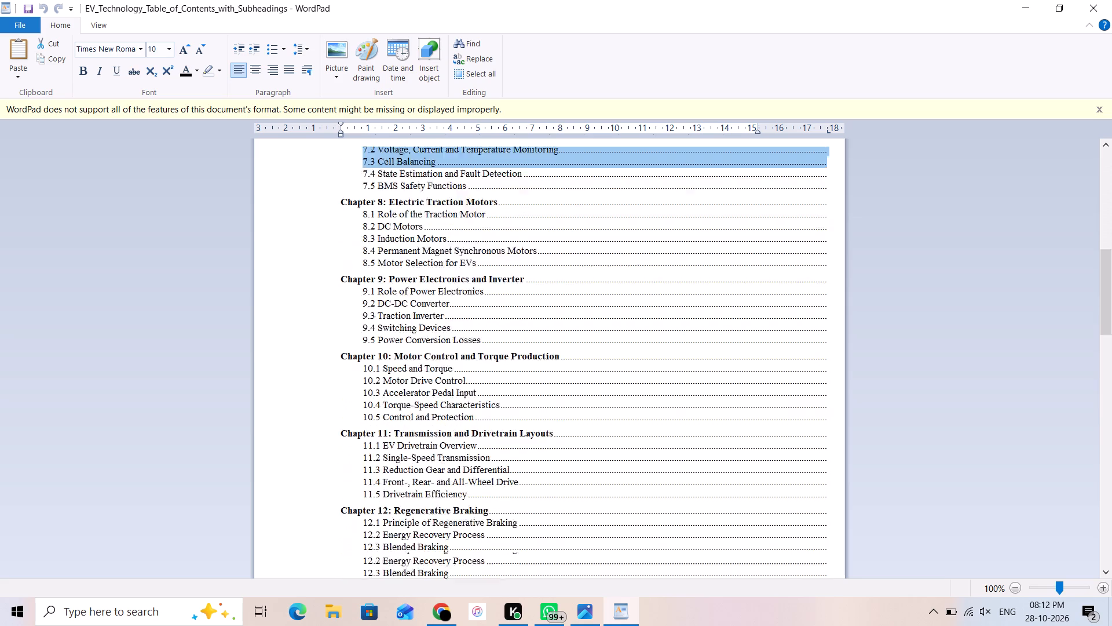
scroll(502, 352, down, 14)
drag(502, 352, 508, 367)
scroll(506, 361, down, 8)
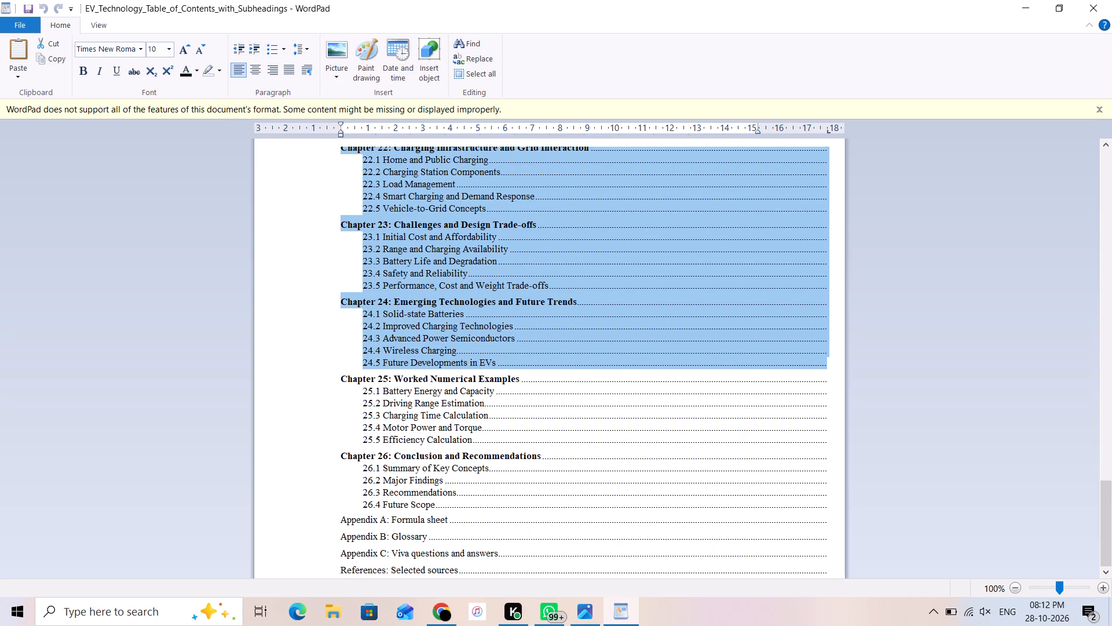
drag(508, 367, 531, 566)
right_click(535, 554)
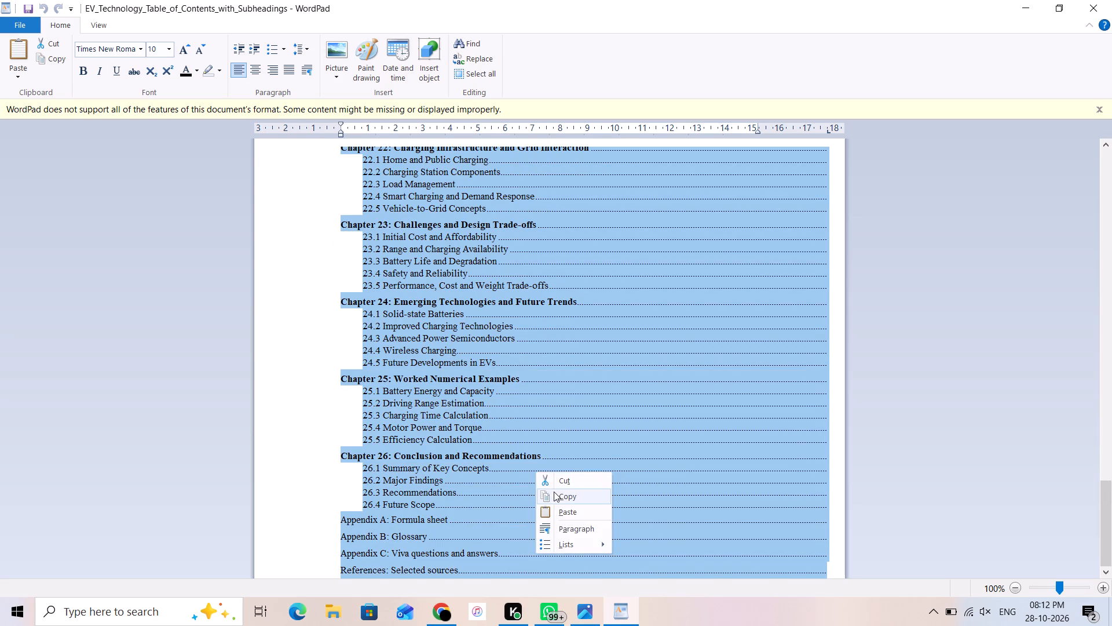
click(554, 492)
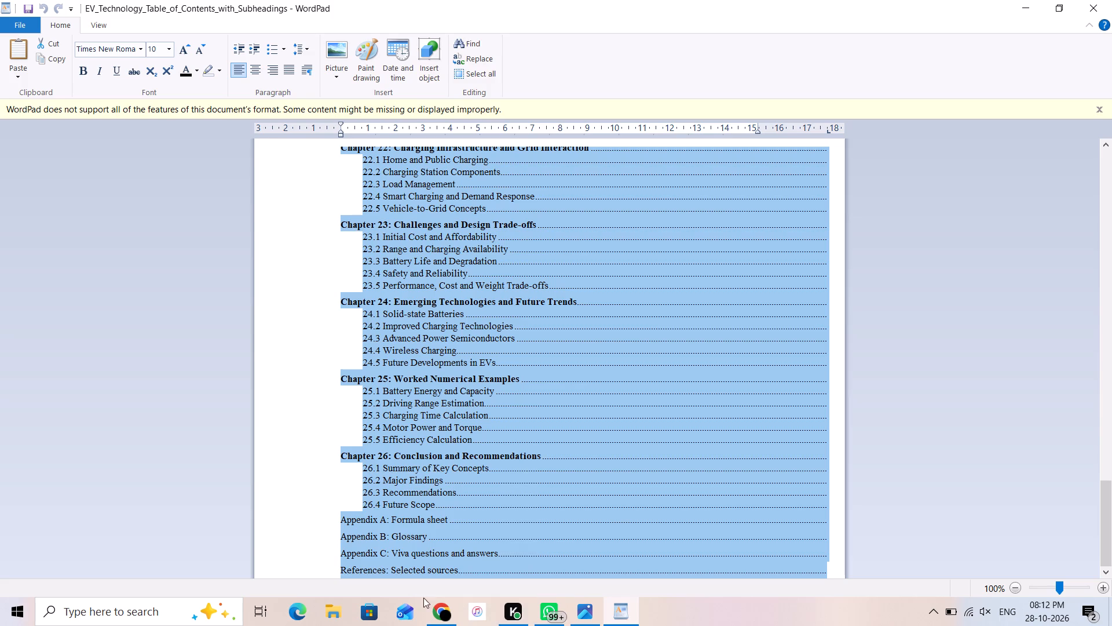
Switch to the BEC752 report in Acrobat and delete the "Certificate from the Training Organization" line from its table of contents.
click(433, 620)
click(590, 0)
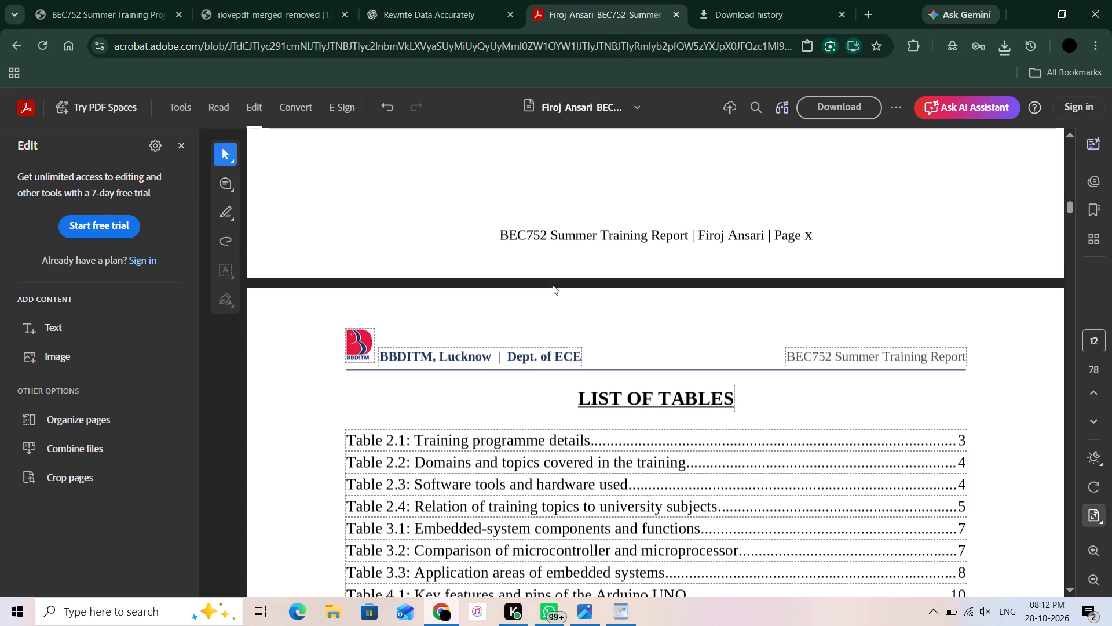
scroll(542, 330, up, 20)
scroll(542, 330, up, 2)
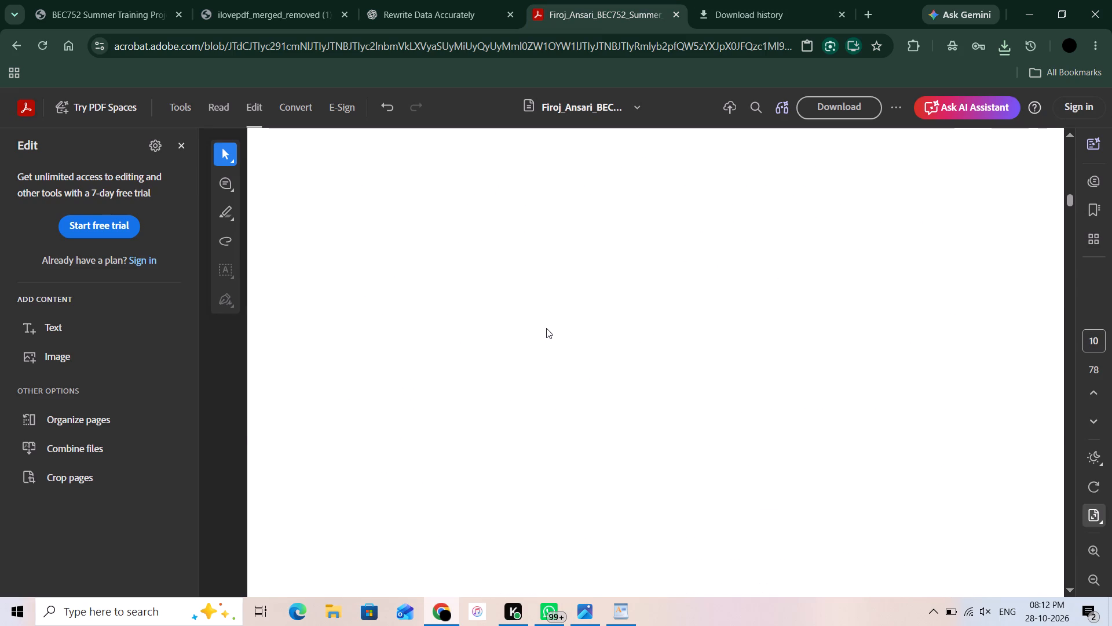
scroll(546, 328, up, 20)
scroll(546, 328, up, 11)
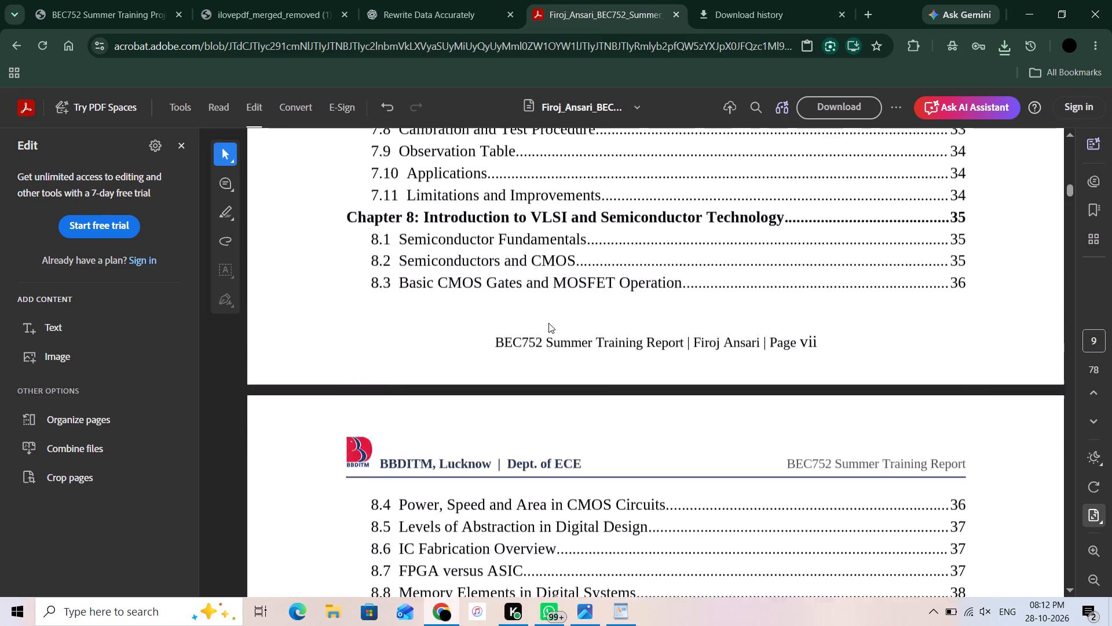
scroll(548, 323, up, 20)
scroll(548, 323, up, 6)
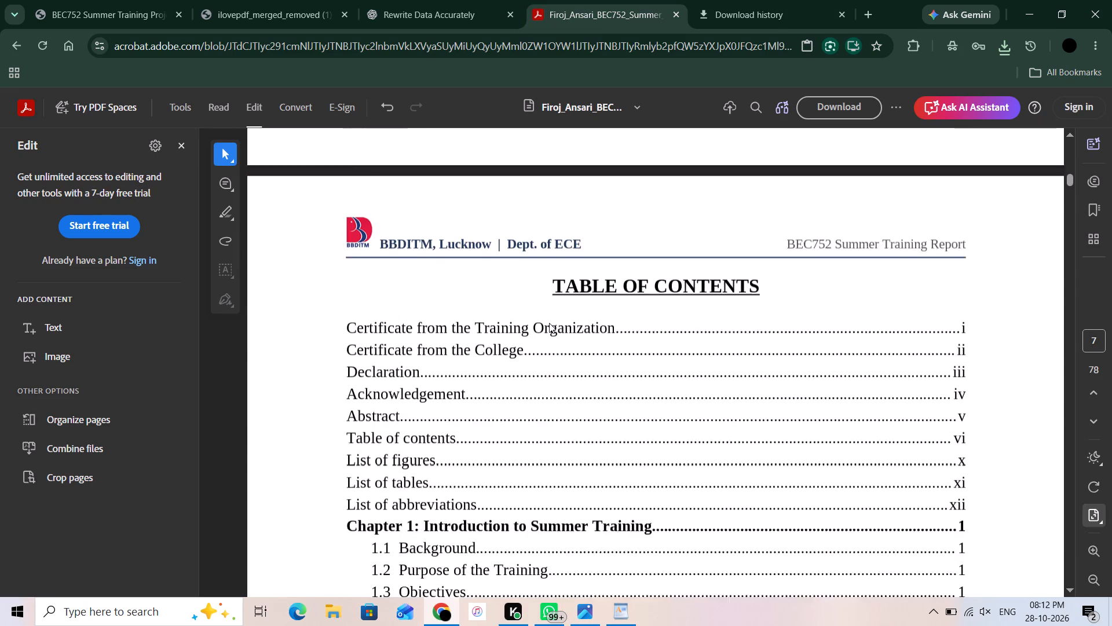
scroll(549, 323, up, 4)
scroll(612, 439, down, 3)
scroll(549, 448, down, 2)
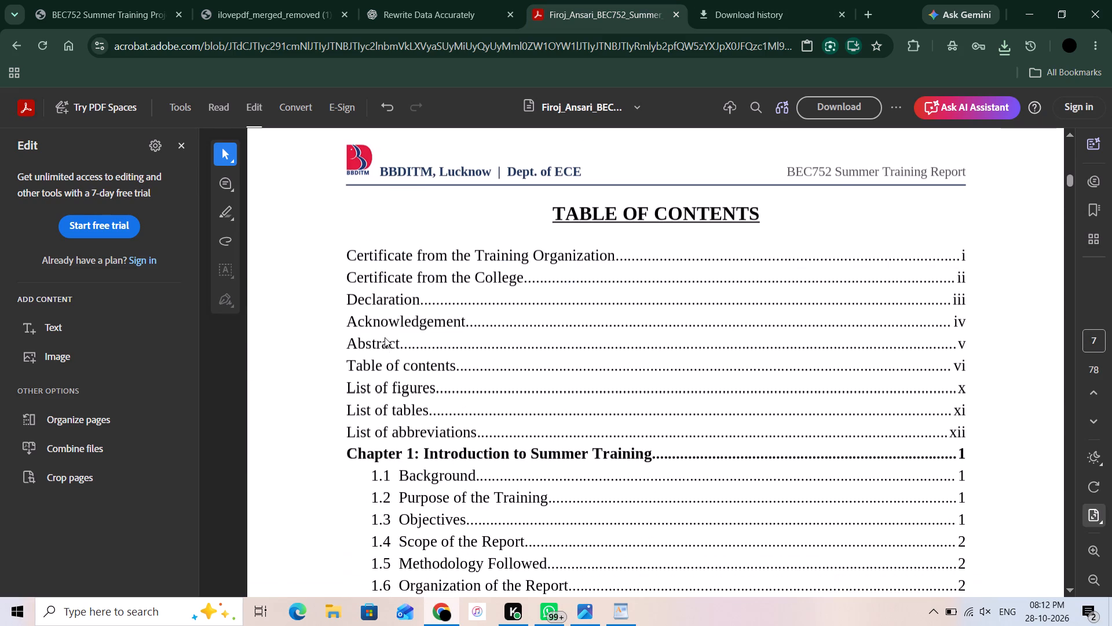
drag(344, 252, 434, 320)
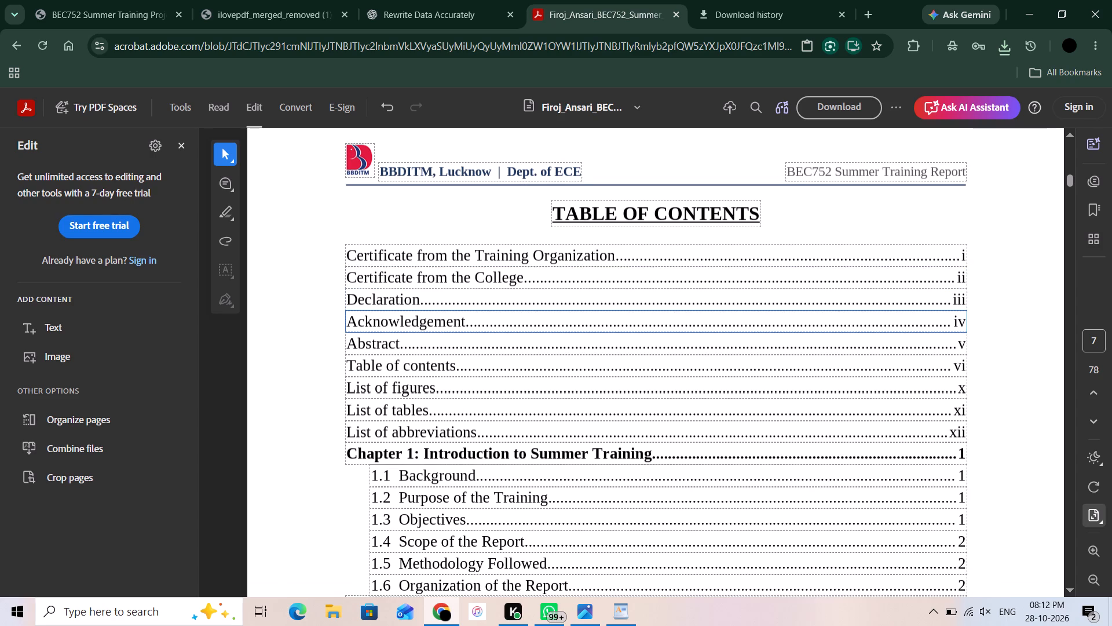
drag(434, 320, 397, 301)
click(349, 255)
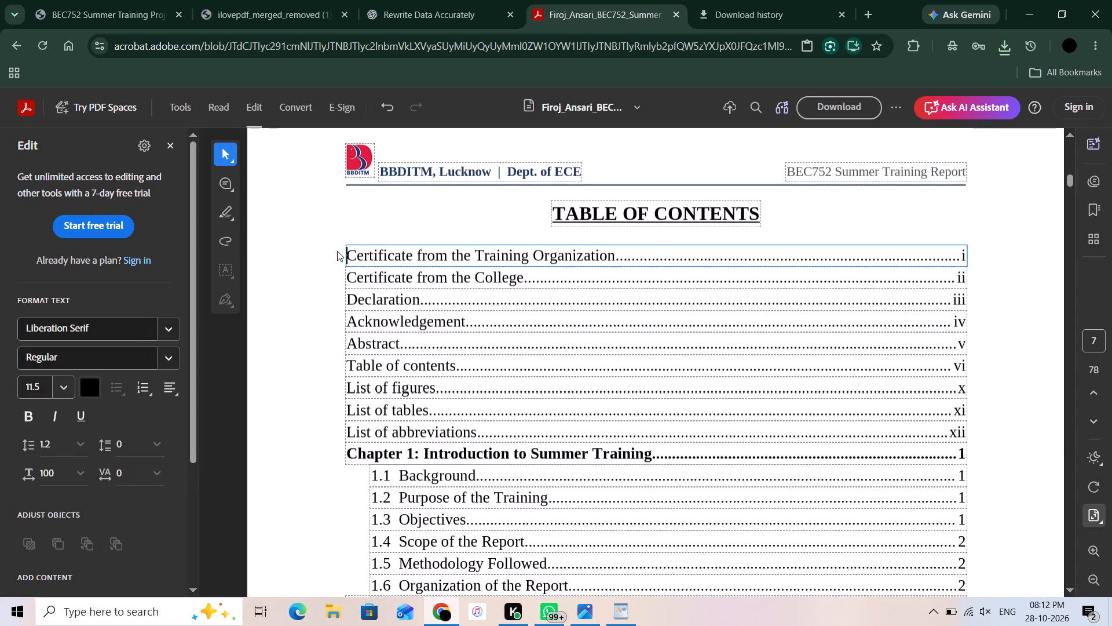
right_drag(348, 254, 358, 259)
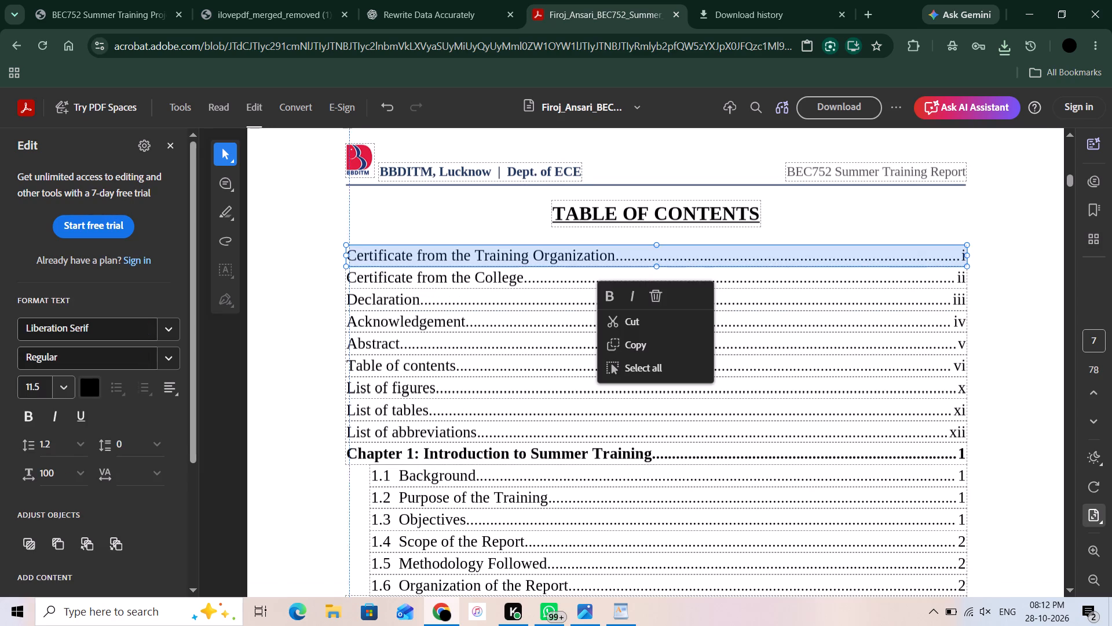
right_drag(358, 259, 350, 265)
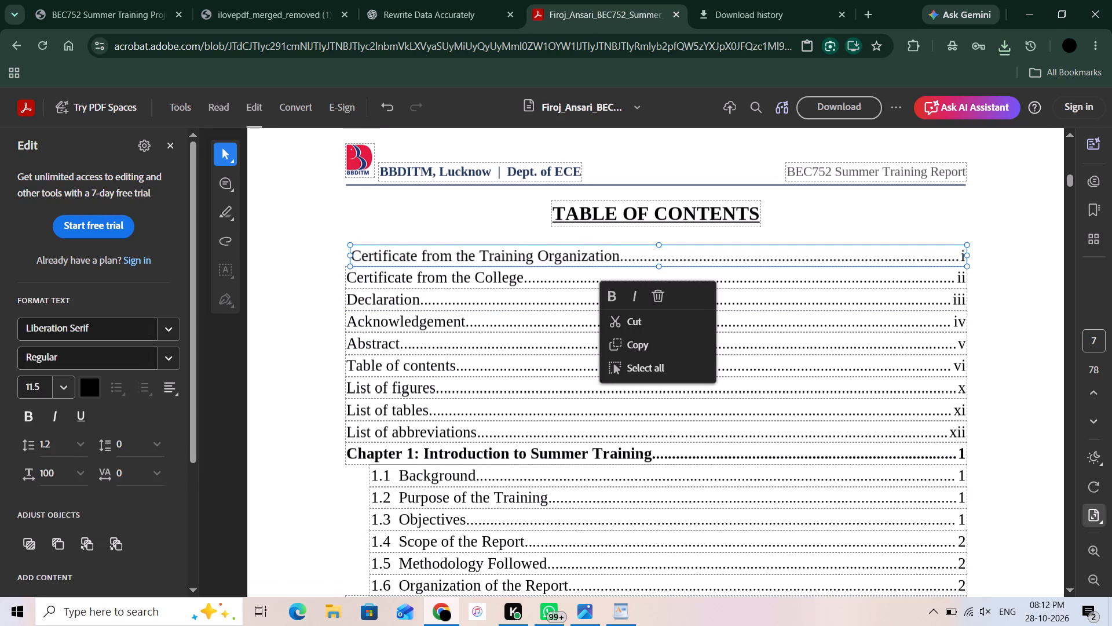
key(BackSpace)
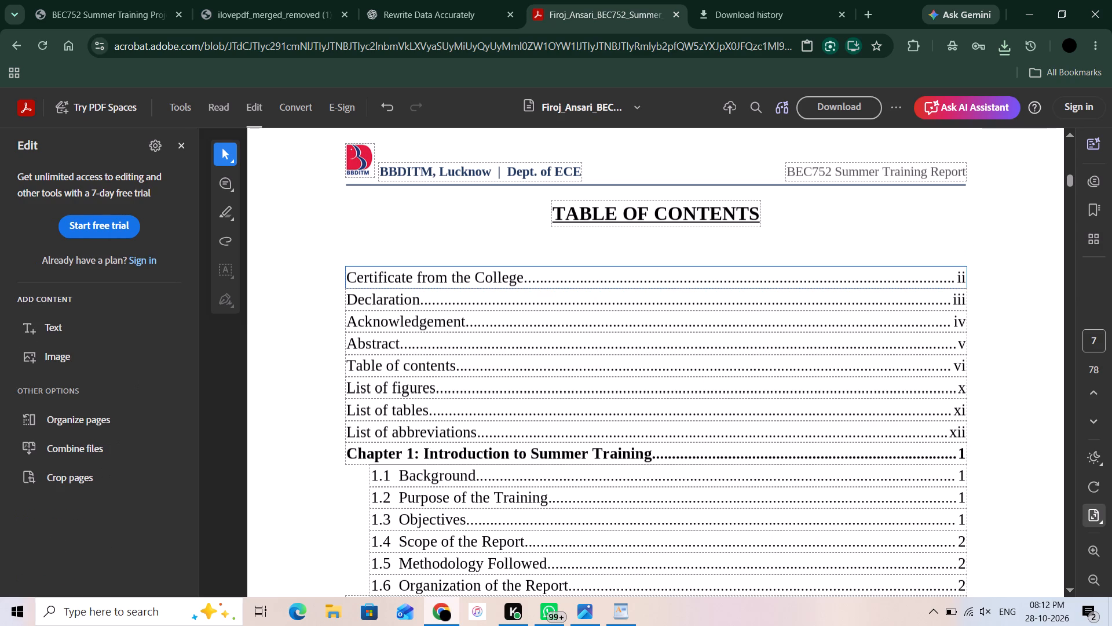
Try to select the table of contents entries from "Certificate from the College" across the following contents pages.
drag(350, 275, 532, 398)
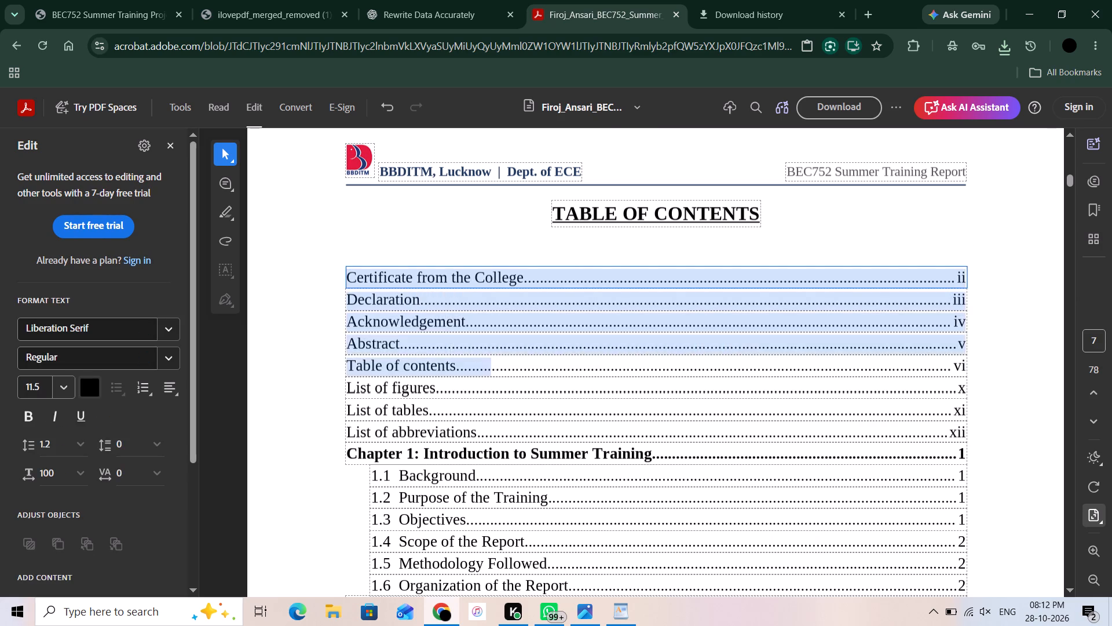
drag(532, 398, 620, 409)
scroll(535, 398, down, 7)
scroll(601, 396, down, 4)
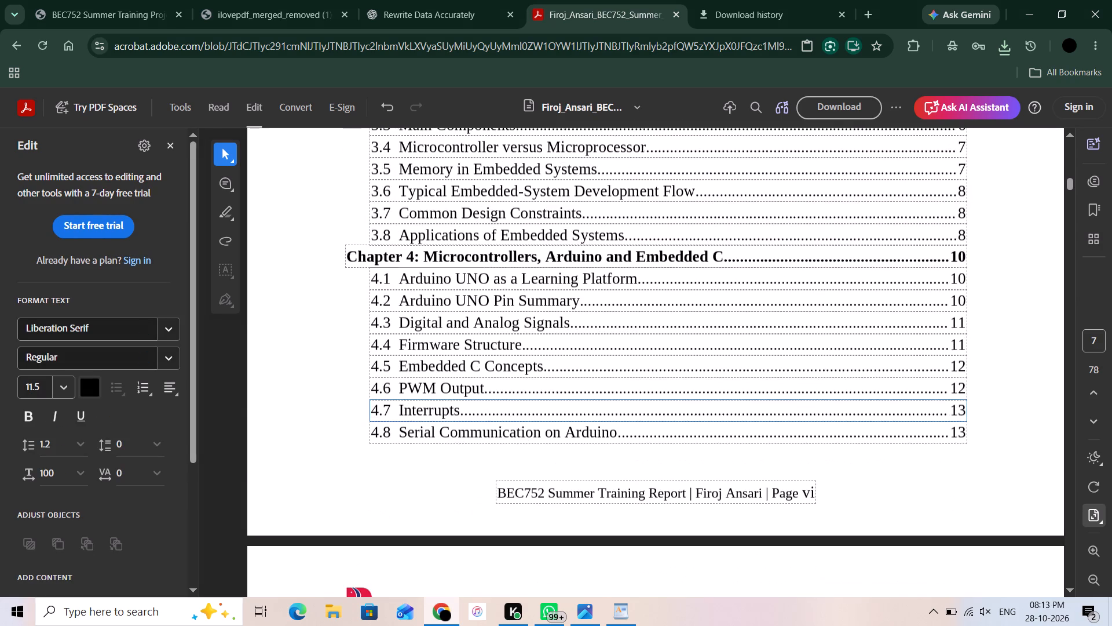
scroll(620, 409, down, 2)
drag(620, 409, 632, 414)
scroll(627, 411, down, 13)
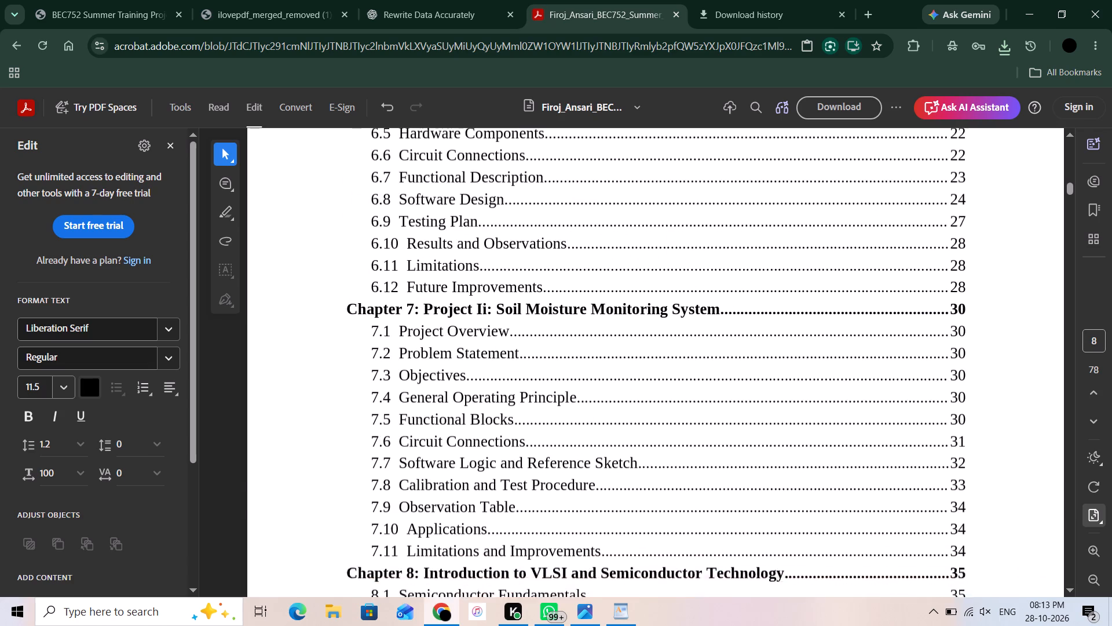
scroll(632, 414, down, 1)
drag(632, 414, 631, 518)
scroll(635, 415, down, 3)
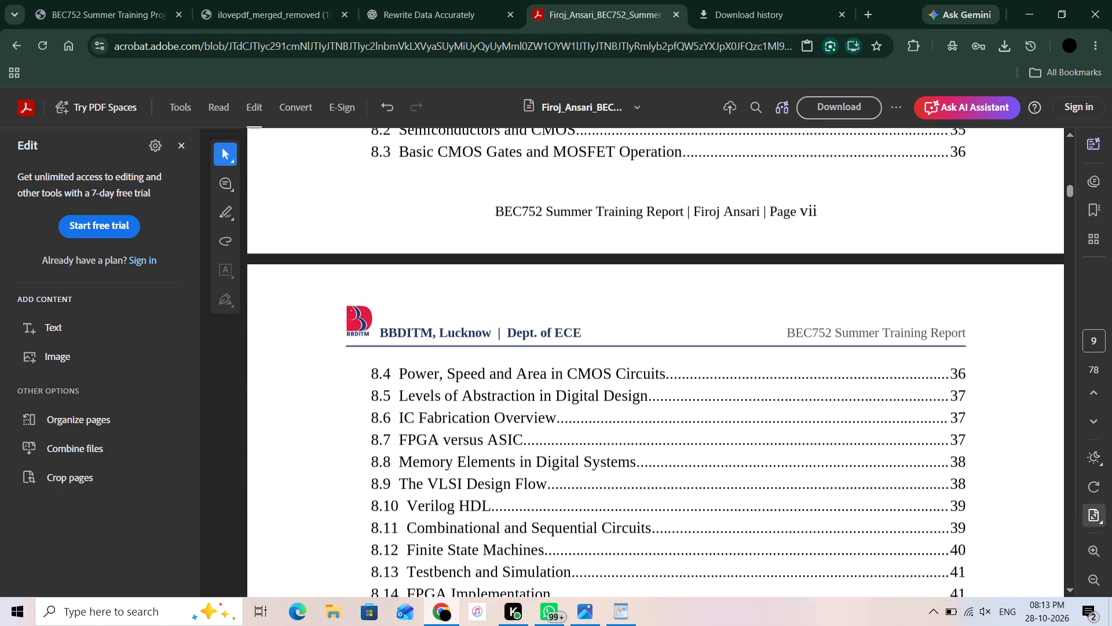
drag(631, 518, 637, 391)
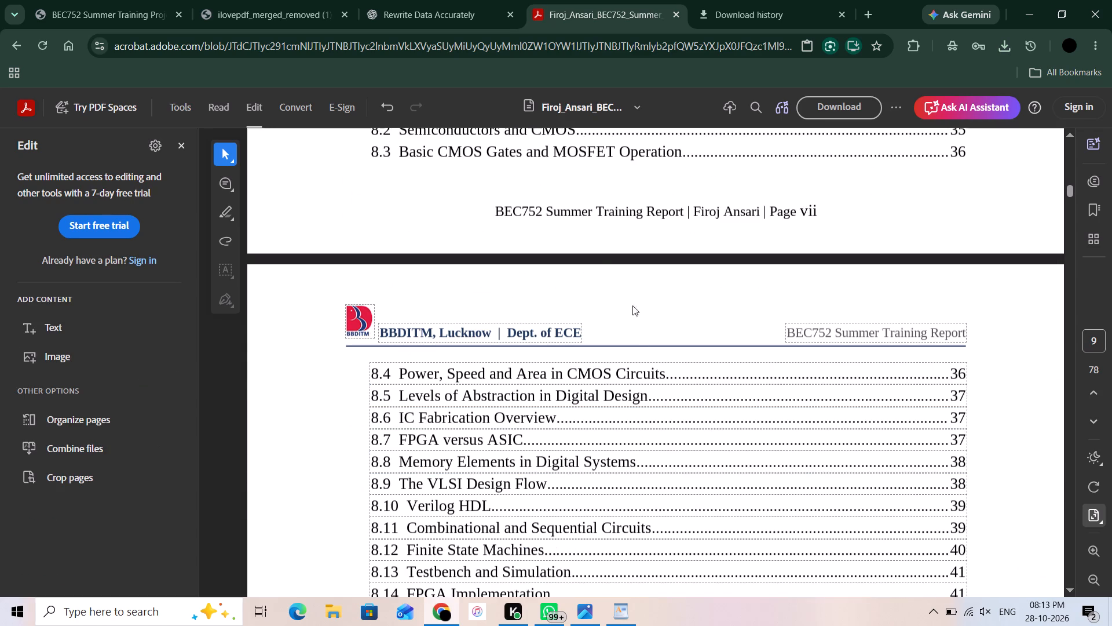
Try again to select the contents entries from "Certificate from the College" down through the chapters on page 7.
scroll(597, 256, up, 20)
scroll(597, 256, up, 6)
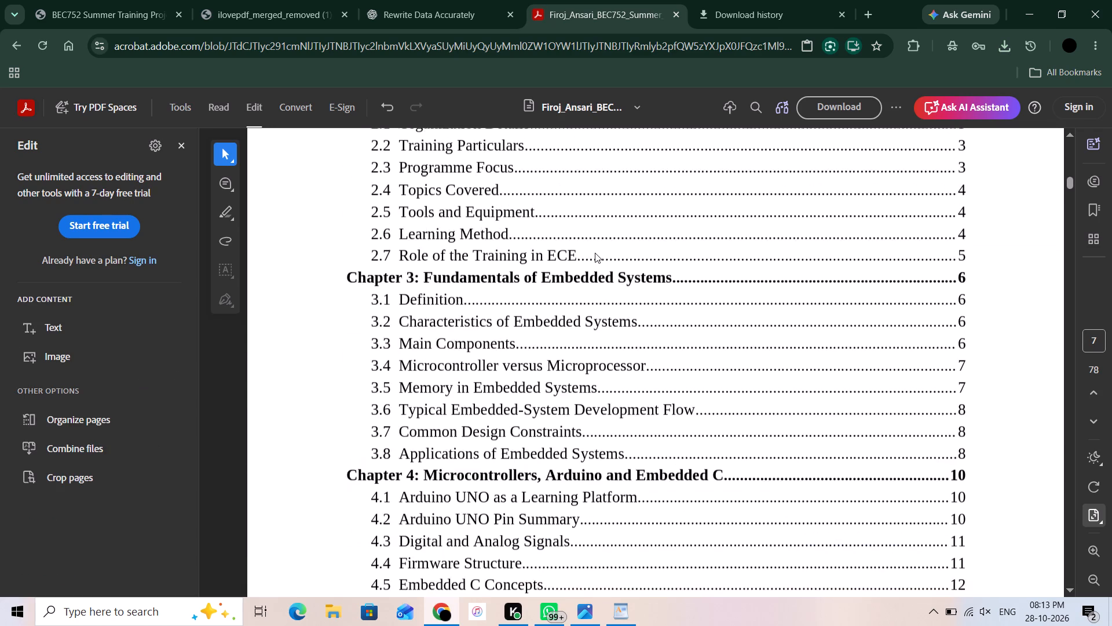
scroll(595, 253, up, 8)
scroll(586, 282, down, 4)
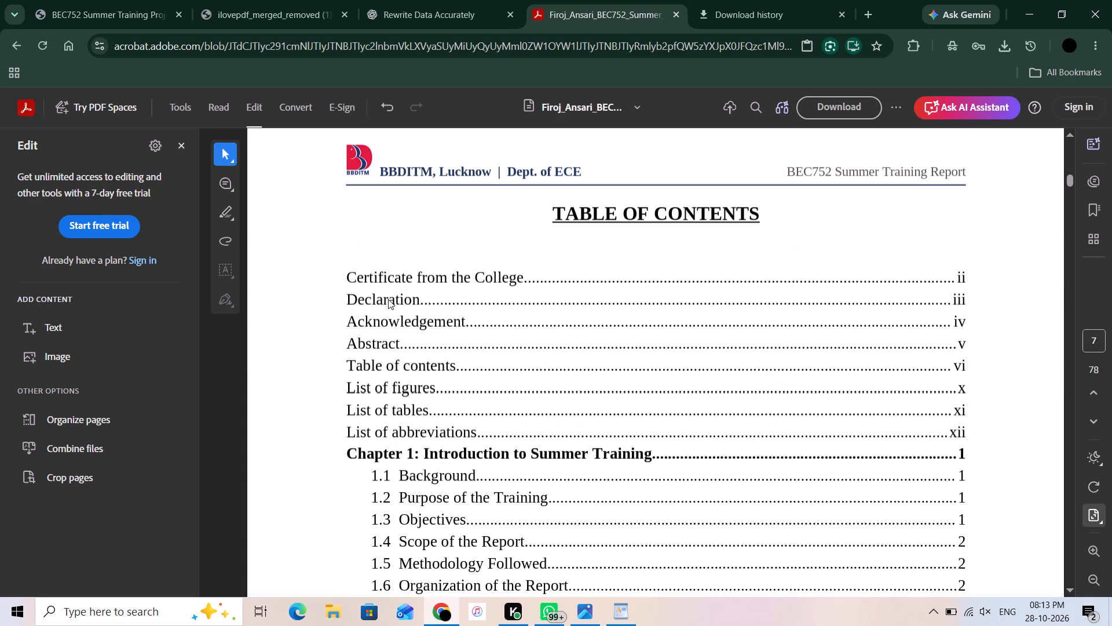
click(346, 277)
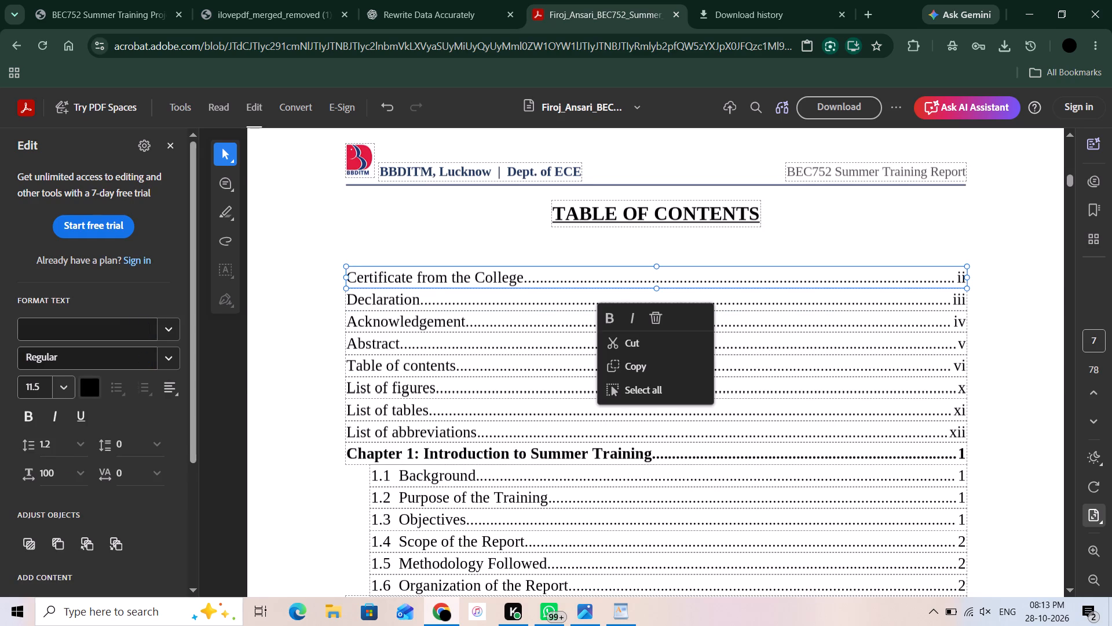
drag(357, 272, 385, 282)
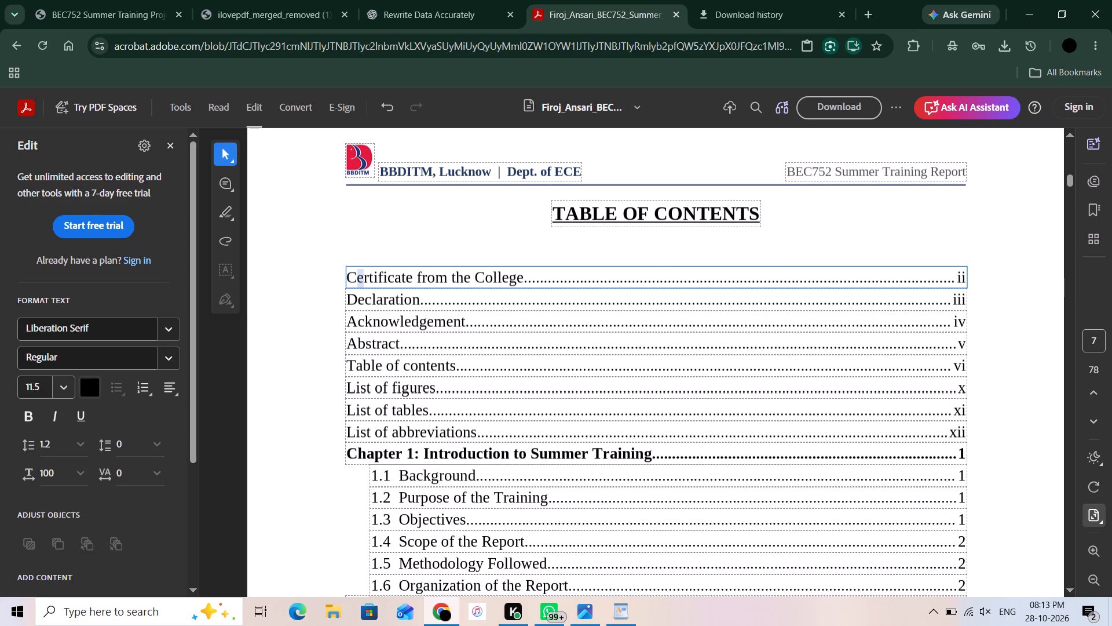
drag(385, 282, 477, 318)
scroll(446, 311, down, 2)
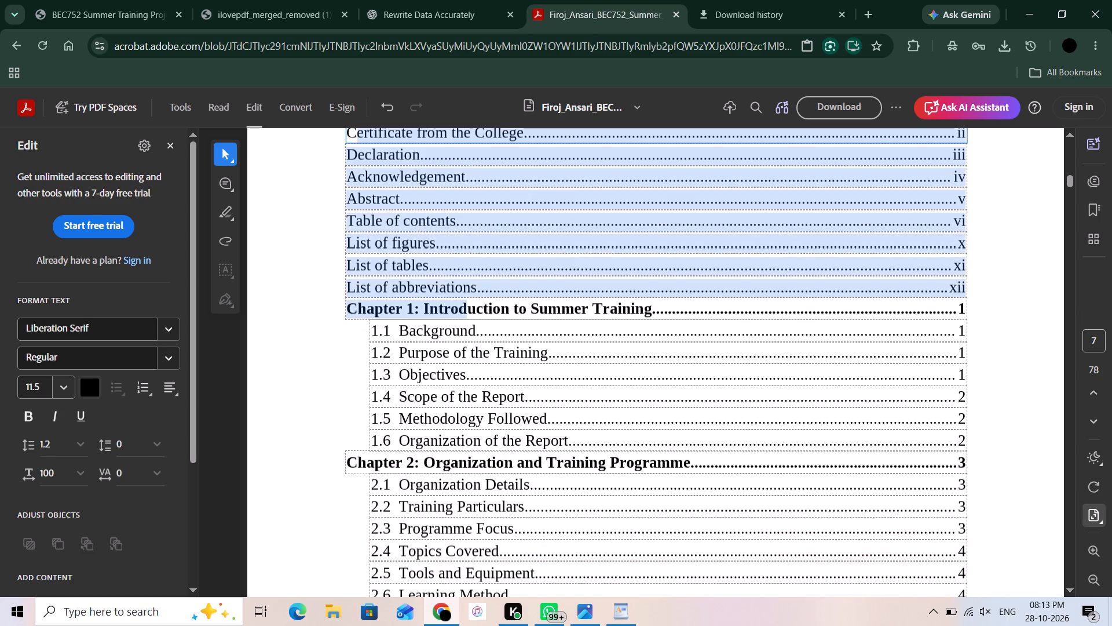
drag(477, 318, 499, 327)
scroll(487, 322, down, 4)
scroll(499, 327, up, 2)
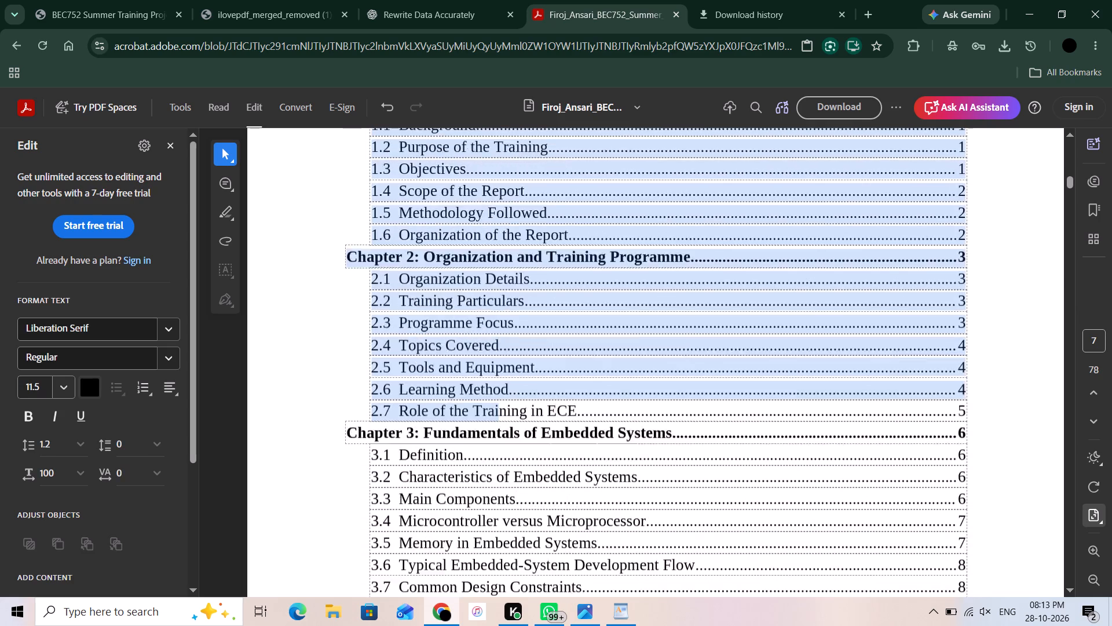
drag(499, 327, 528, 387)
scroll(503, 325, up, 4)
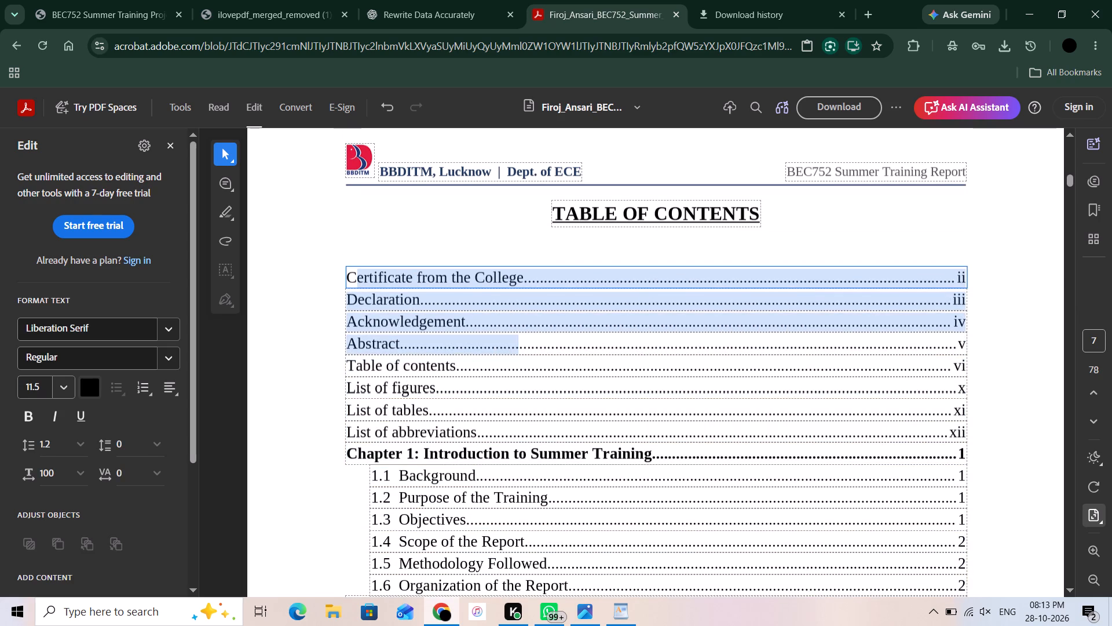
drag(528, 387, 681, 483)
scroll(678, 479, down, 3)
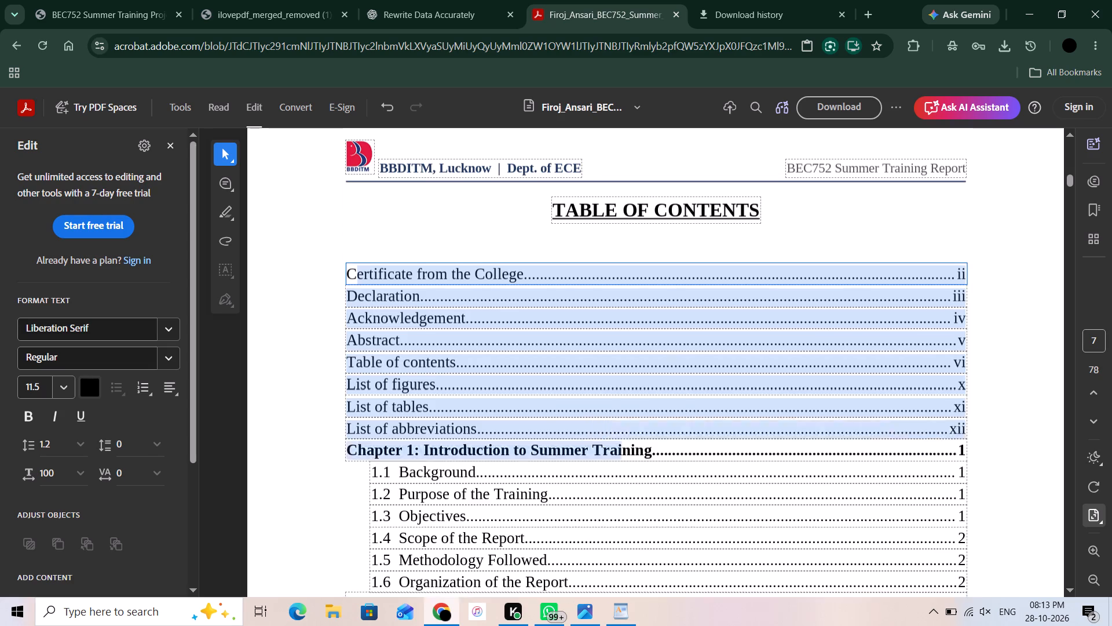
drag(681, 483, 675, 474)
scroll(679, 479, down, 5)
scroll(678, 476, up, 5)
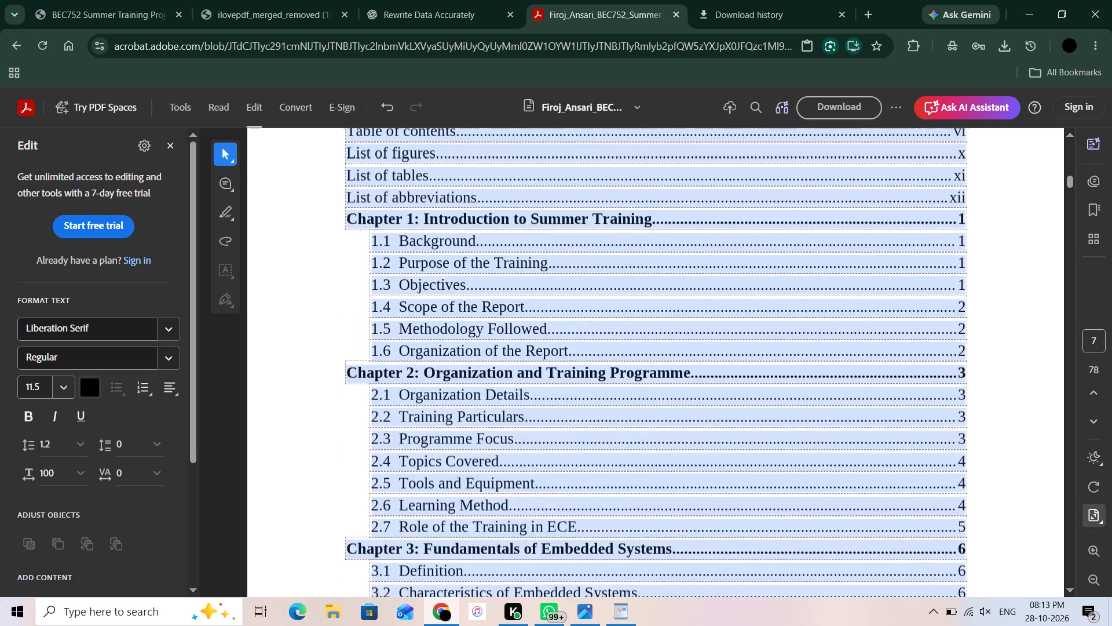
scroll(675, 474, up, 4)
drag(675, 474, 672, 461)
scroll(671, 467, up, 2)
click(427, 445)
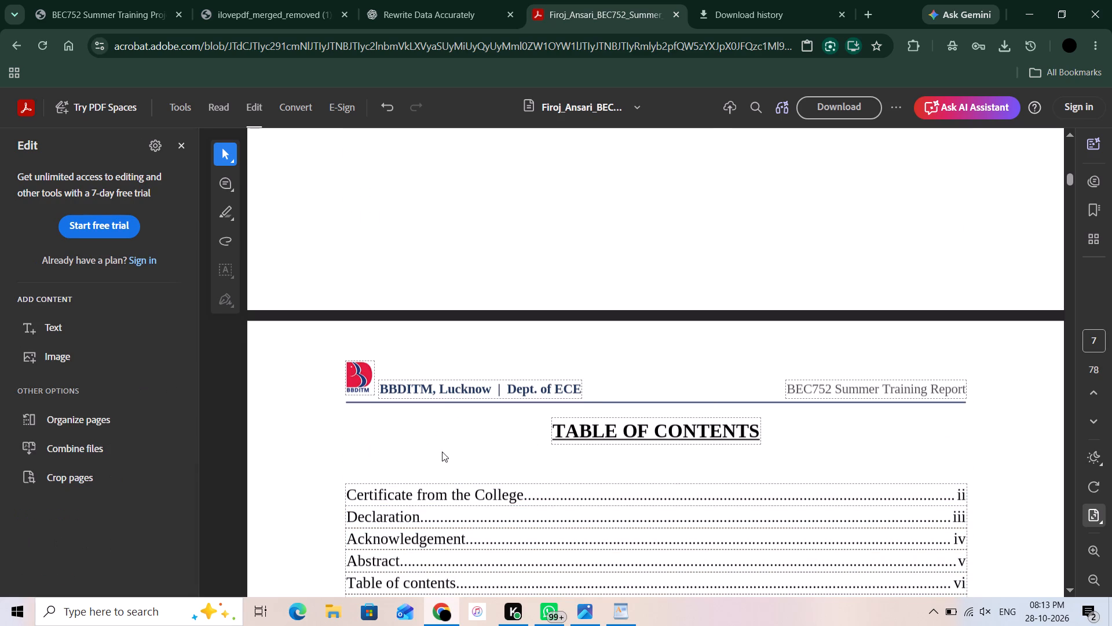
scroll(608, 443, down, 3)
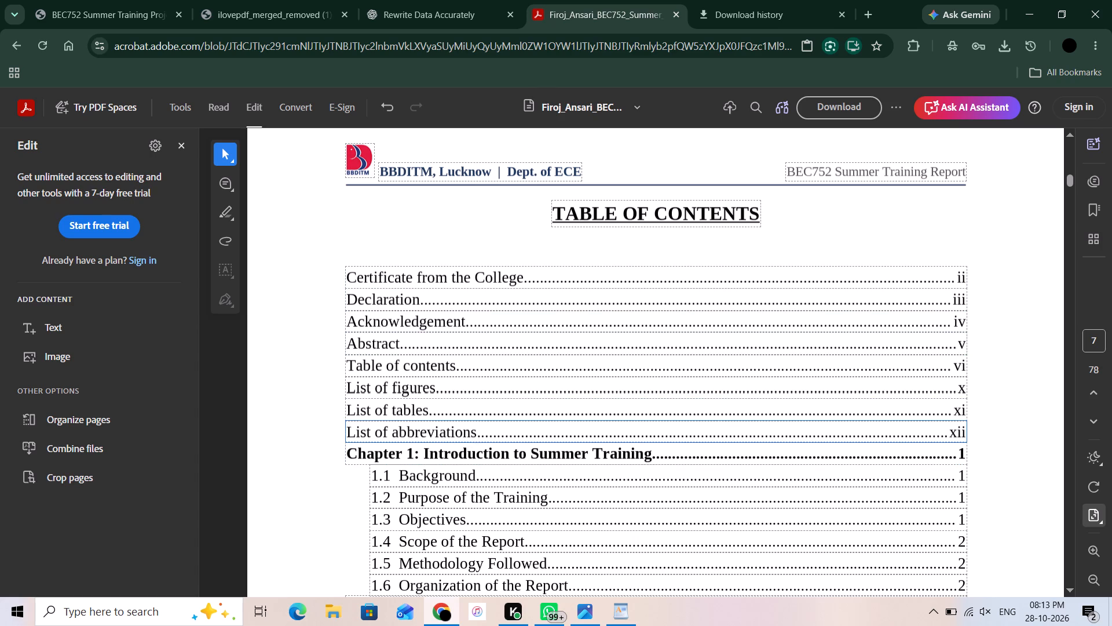
Look at the list of figures, list of tables and start of Chapter 1 in the "ilovepdf_merged_removed (1) (1)" PDF.
click(296, 0)
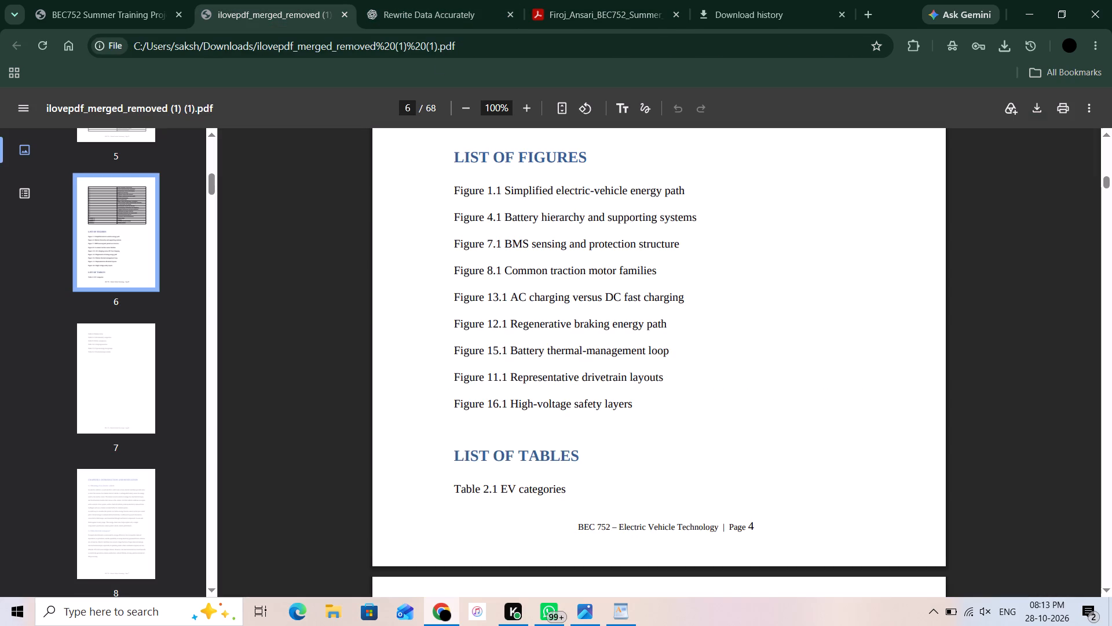
scroll(531, 365, down, 14)
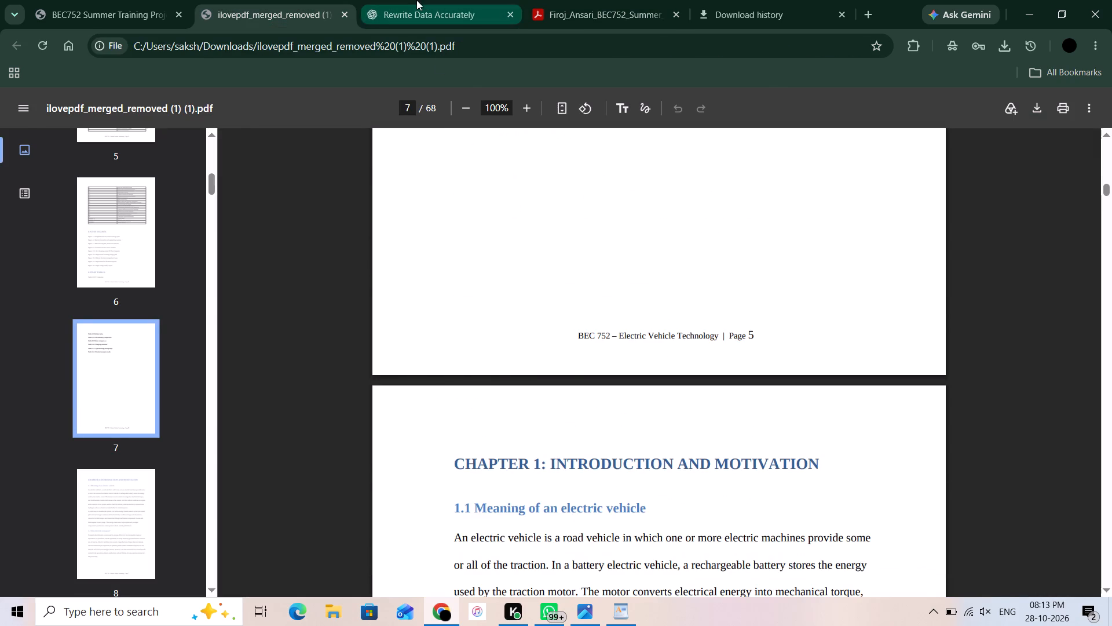
click(416, 0)
Switch to the BEC752 report in Acrobat and delete the "List of abbreviations" line from its table of contents.
drag(614, 0, 621, 9)
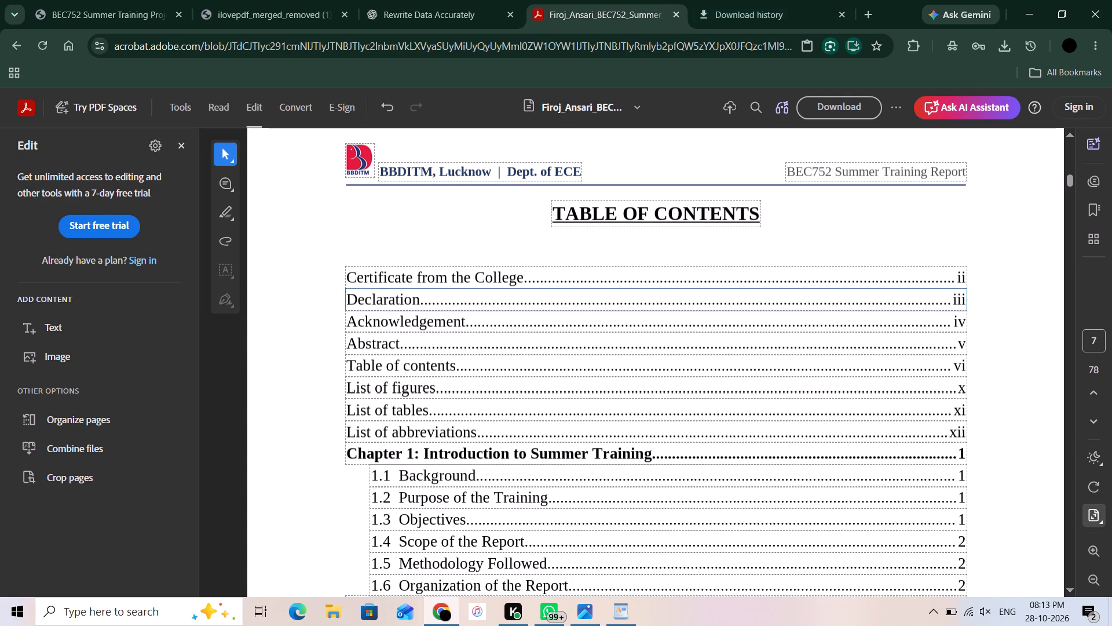
click(963, 432)
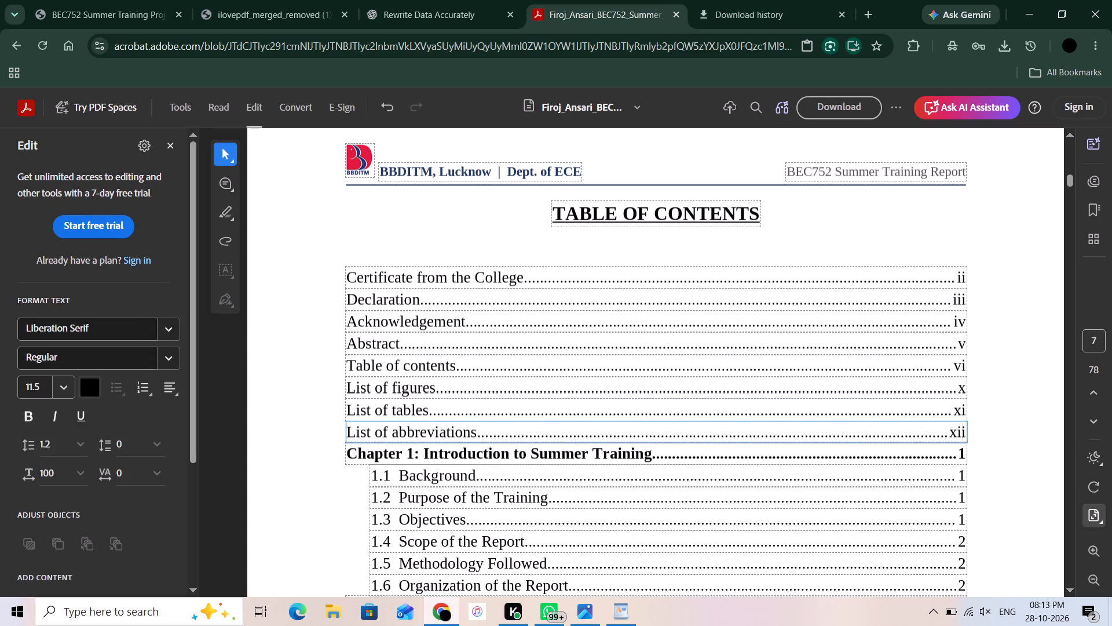
click(963, 431)
click(965, 432)
drag(352, 434, 893, 434)
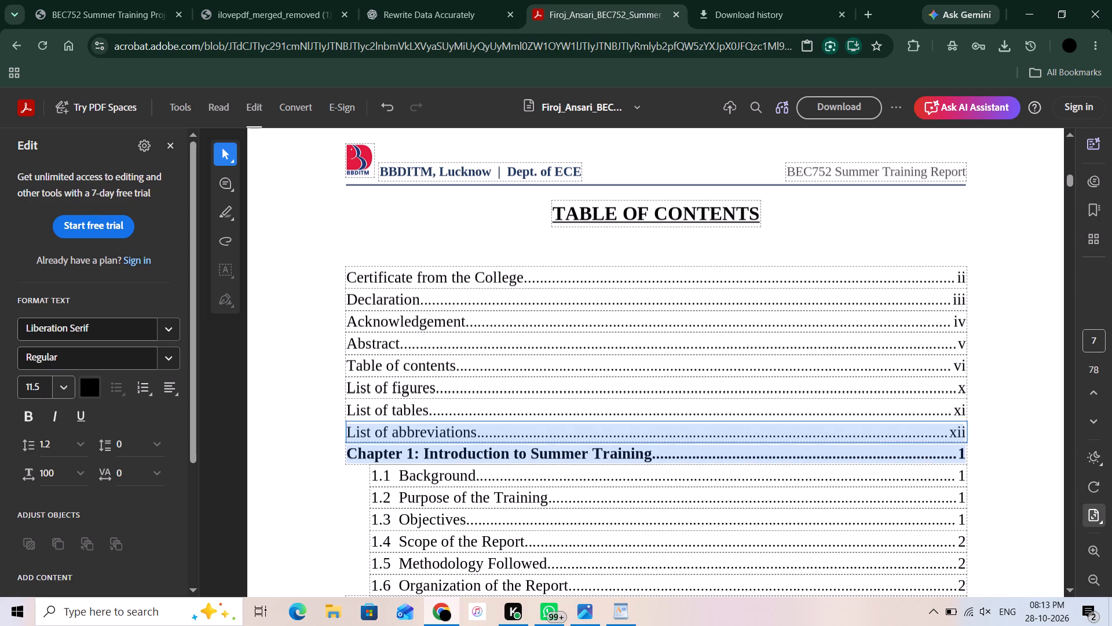
drag(893, 434, 965, 431)
key(BackSpace)
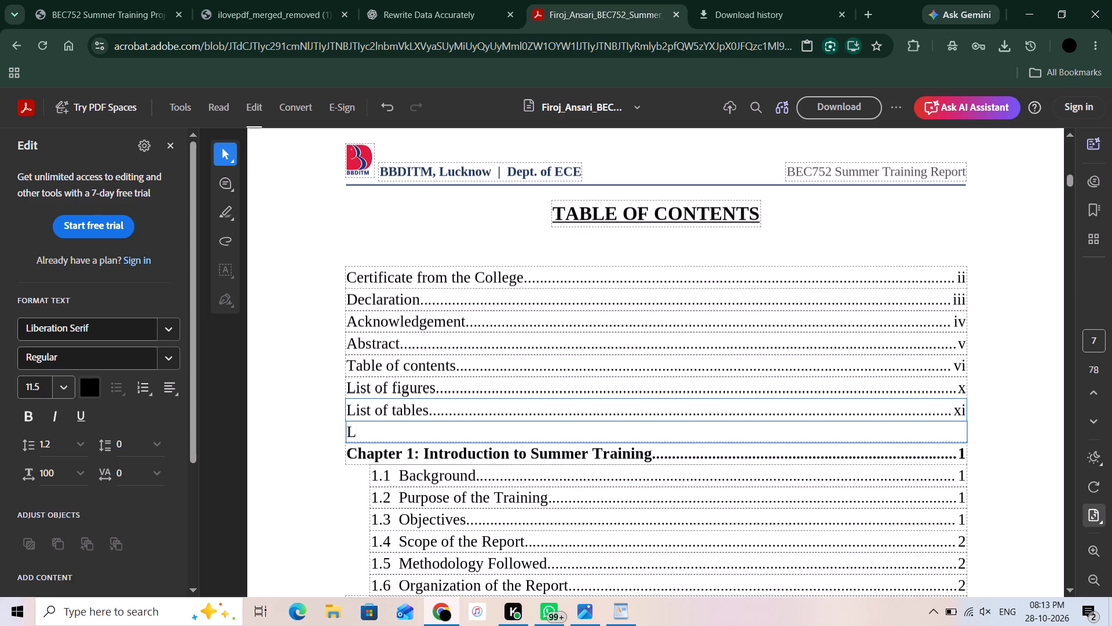
key(BackSpace)
key(BackSpace)
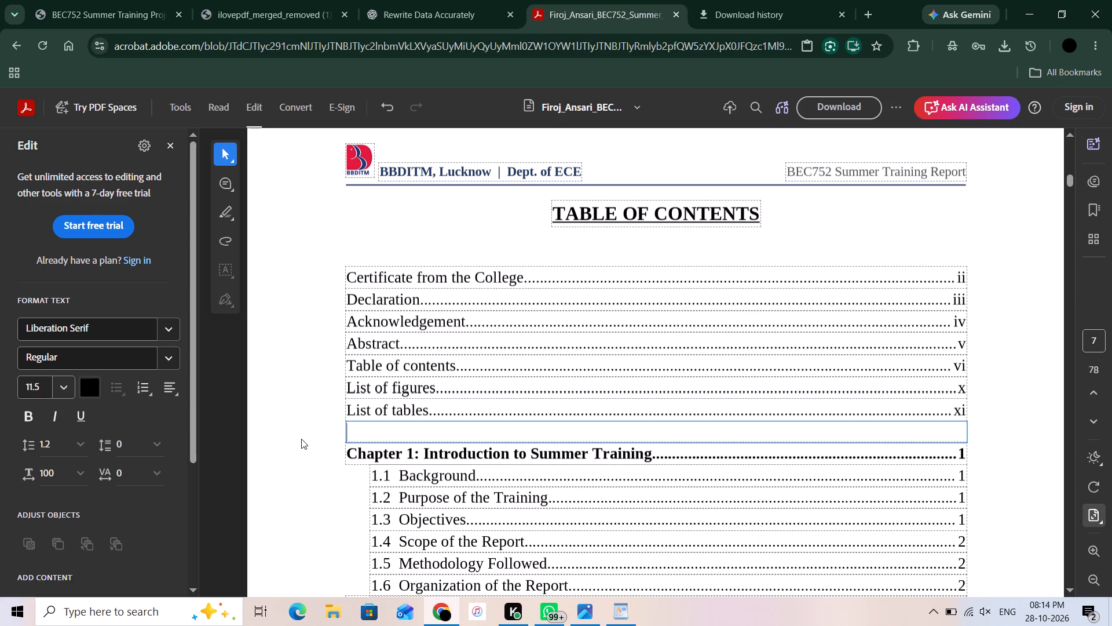
key(BackSpace)
click(394, 431)
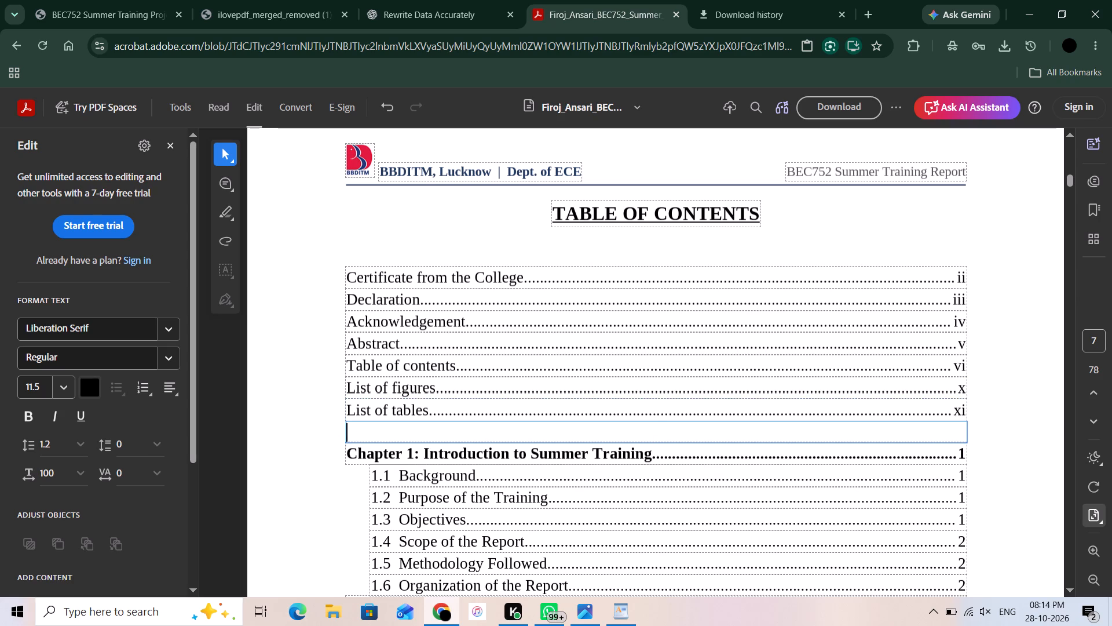
click(1024, 460)
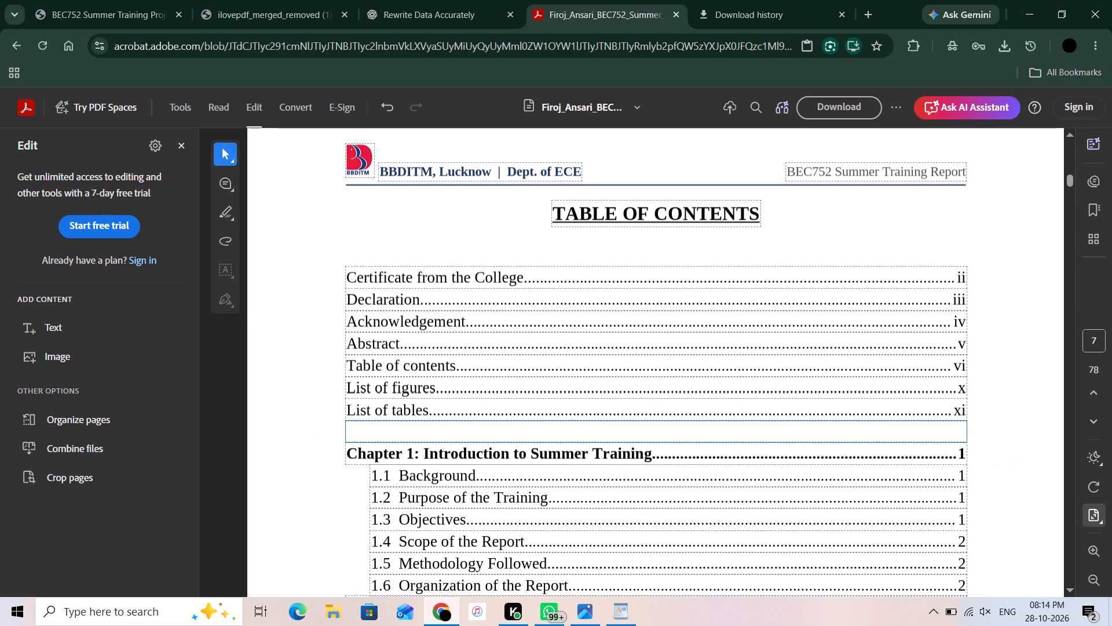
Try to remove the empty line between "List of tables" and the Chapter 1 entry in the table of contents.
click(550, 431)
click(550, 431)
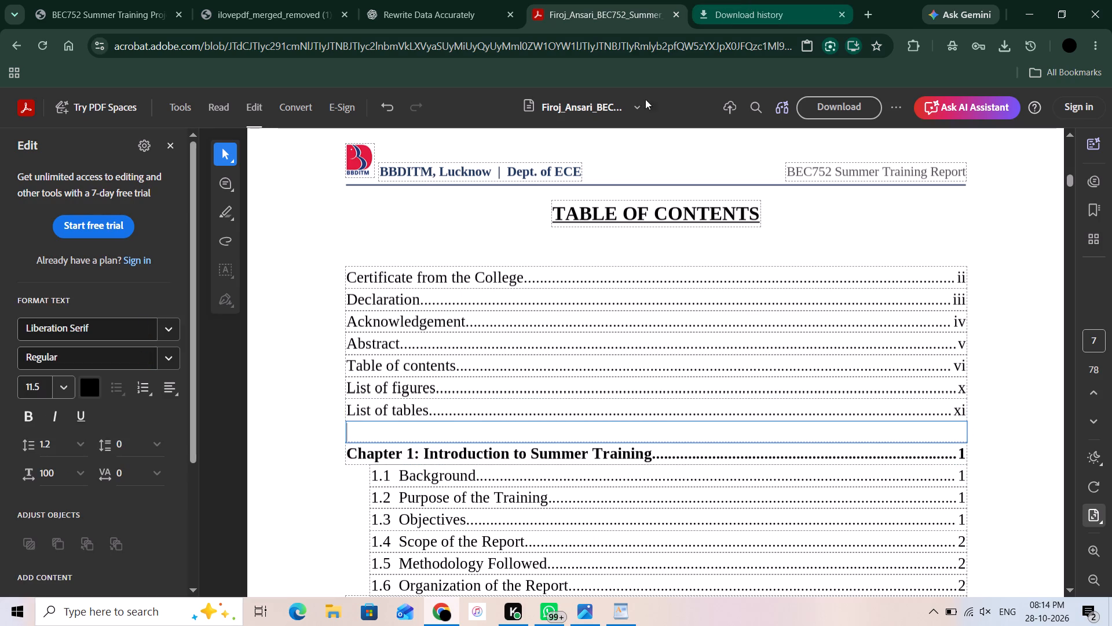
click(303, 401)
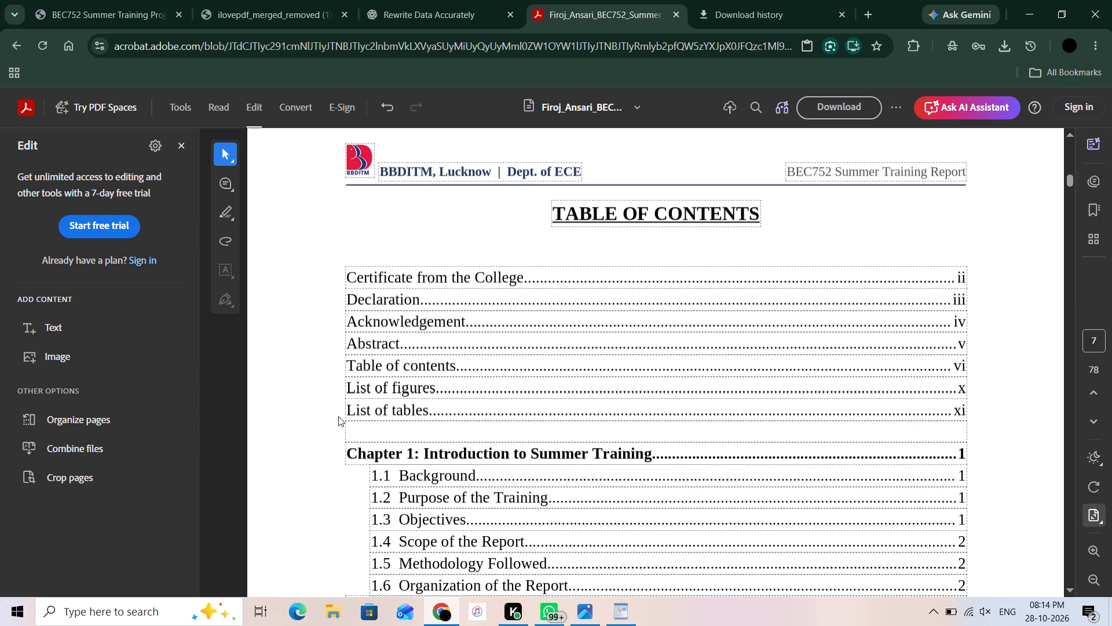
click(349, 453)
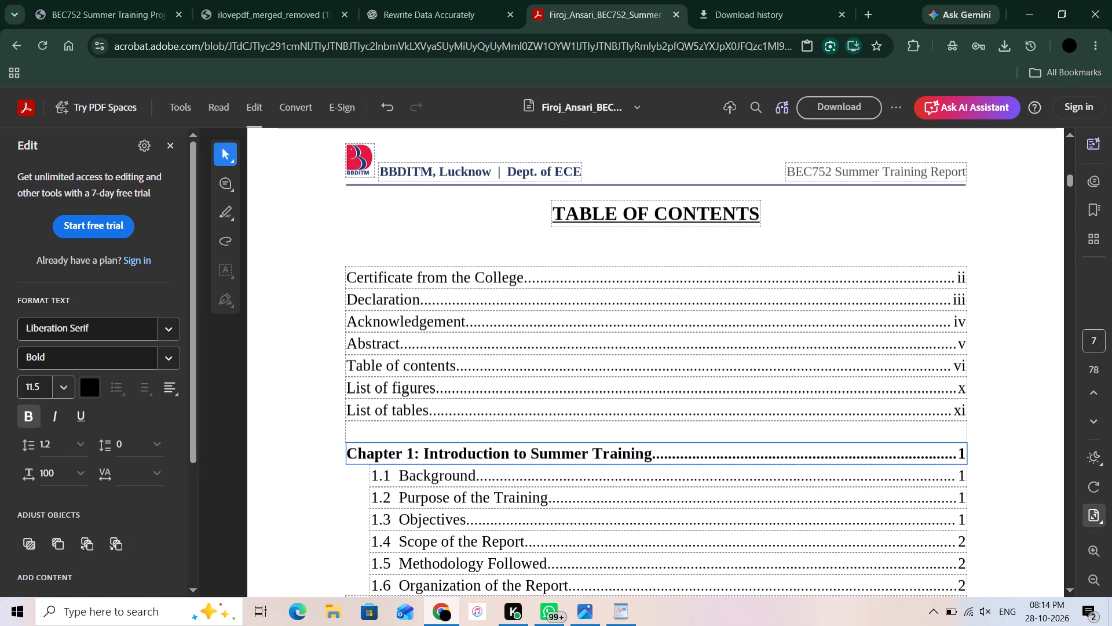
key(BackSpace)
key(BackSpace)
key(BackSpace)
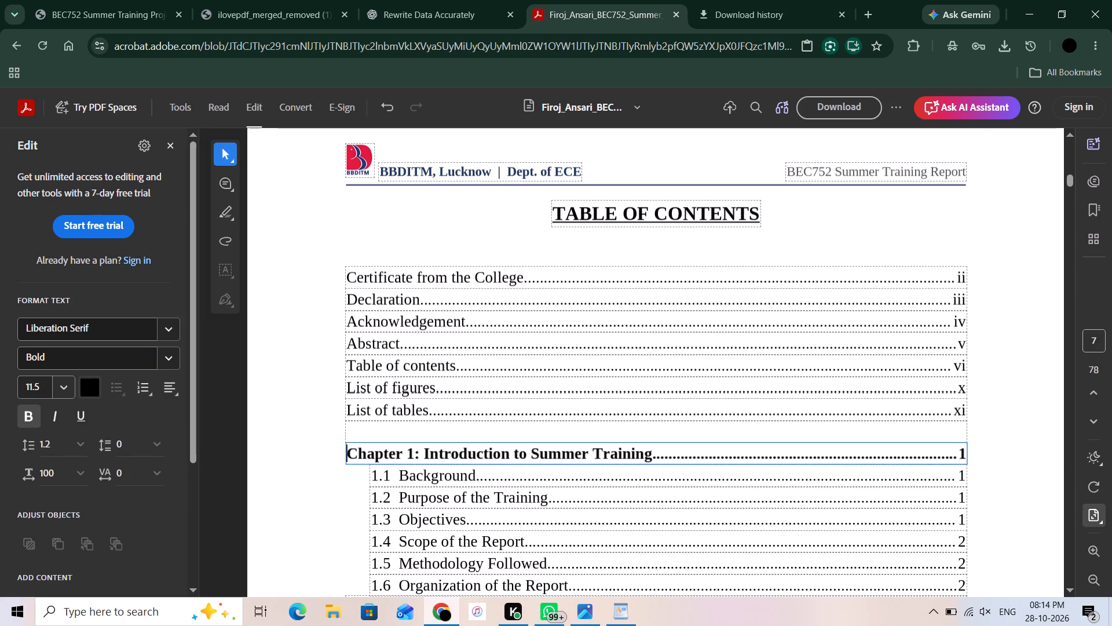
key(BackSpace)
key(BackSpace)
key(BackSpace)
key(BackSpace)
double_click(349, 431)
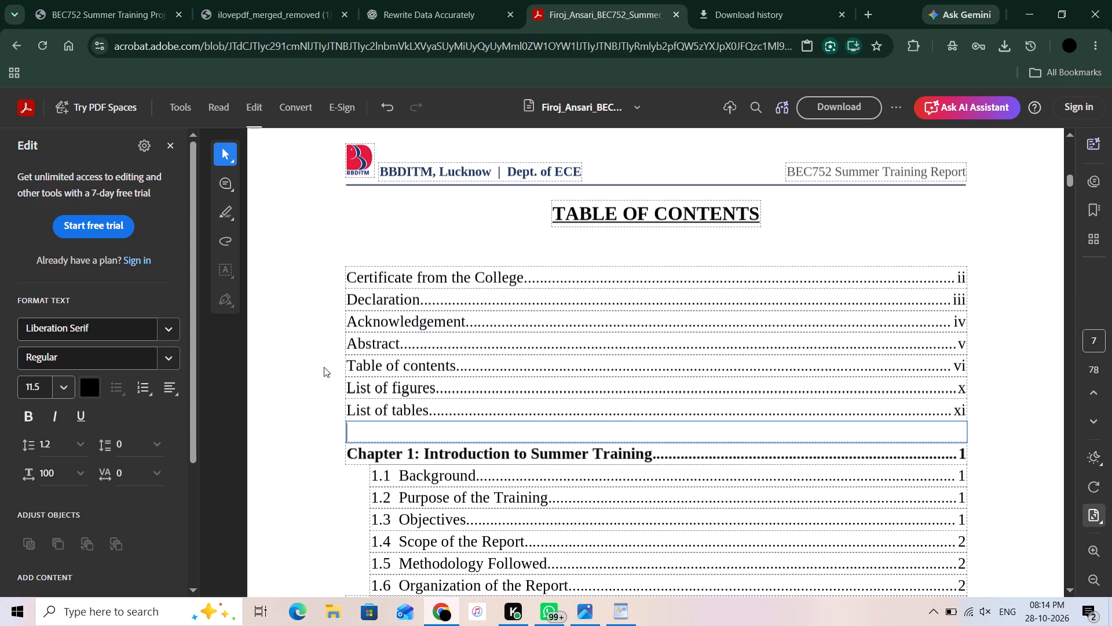
Switch to the EV table of contents in WordPad and copy the entries from Chapter 1 through 3.5 Role of the Powertrain.
scroll(319, 384, down, 4)
scroll(325, 439, down, 4)
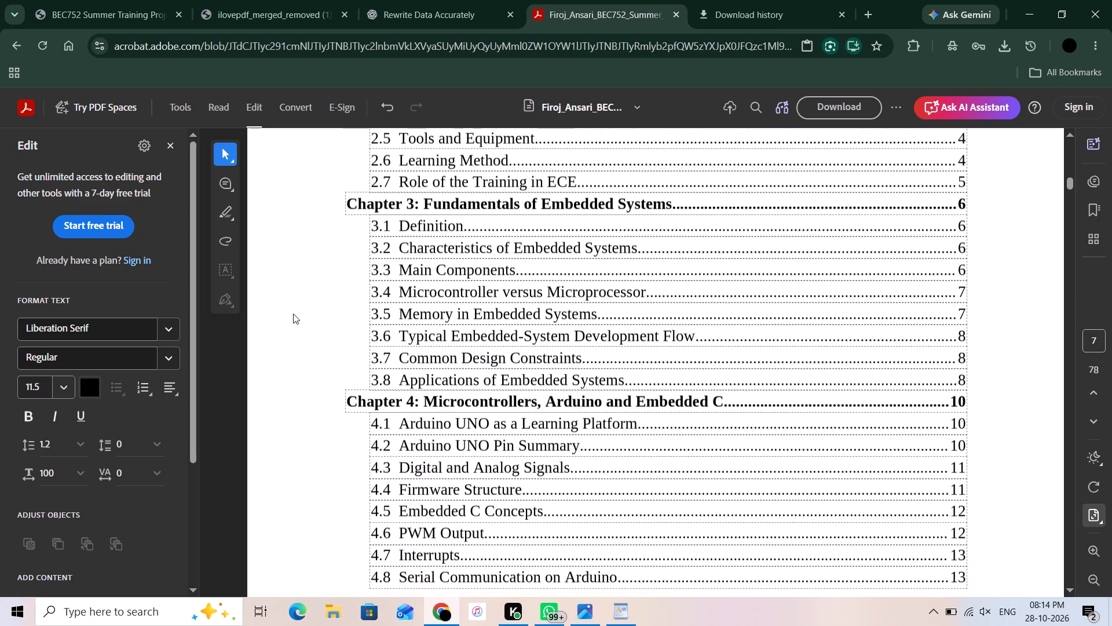
scroll(294, 314, down, 5)
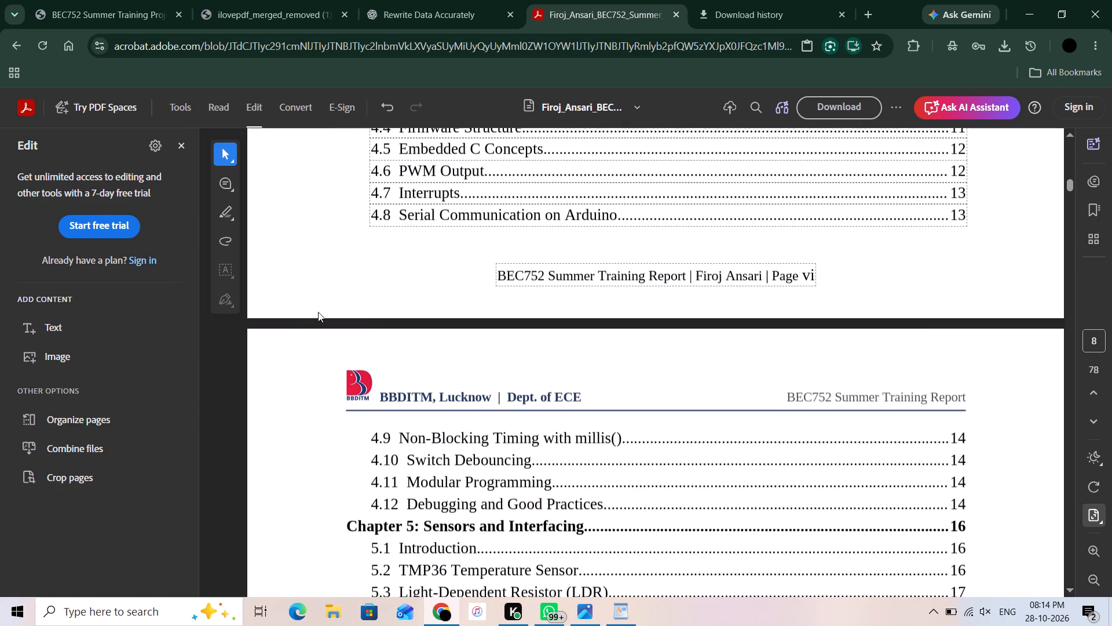
click(623, 620)
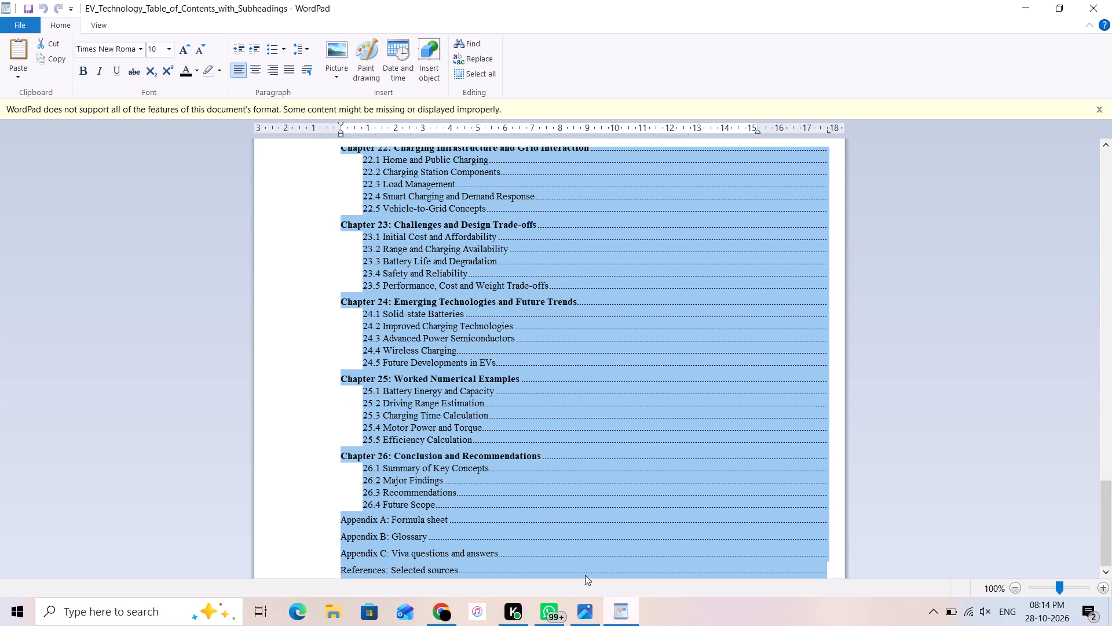
click(309, 365)
scroll(317, 365, up, 3)
scroll(436, 352, up, 9)
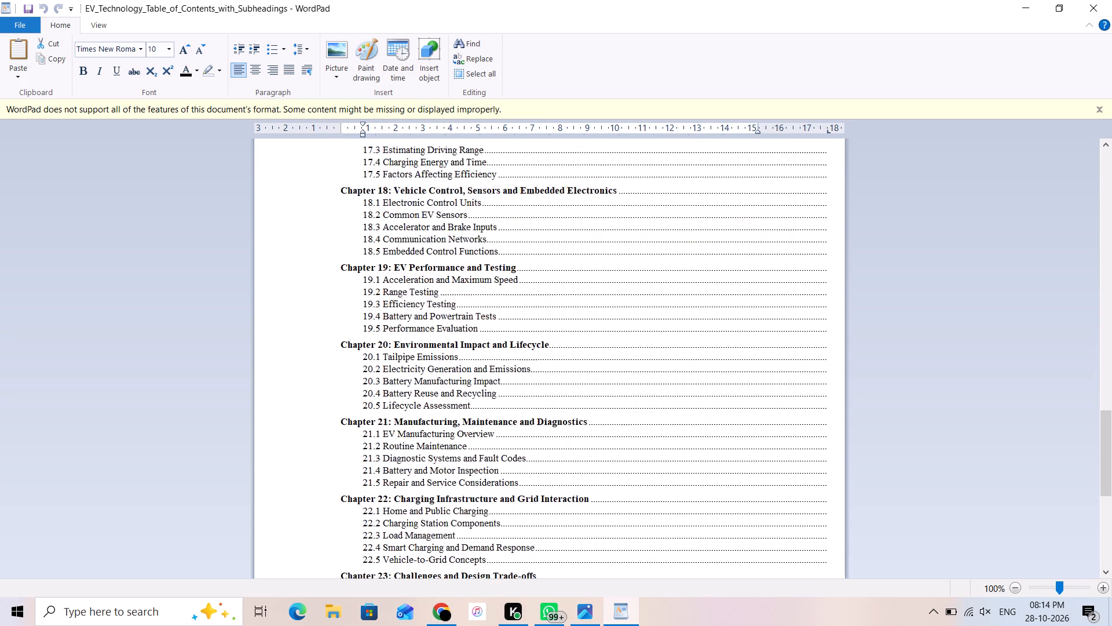
scroll(436, 352, up, 20)
scroll(436, 352, up, 4)
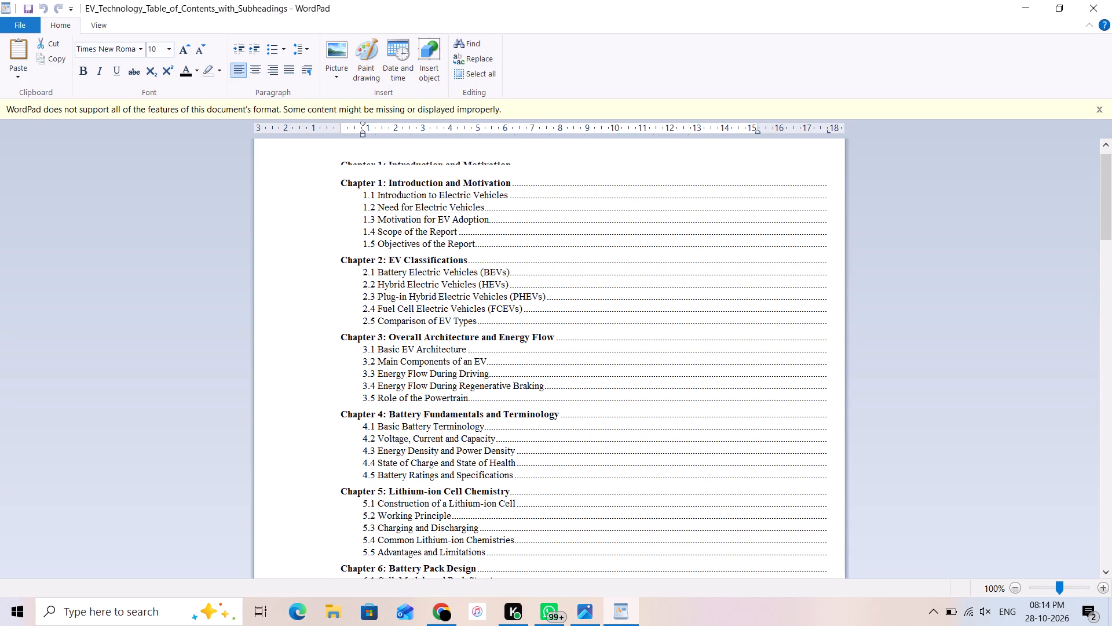
drag(341, 177, 503, 337)
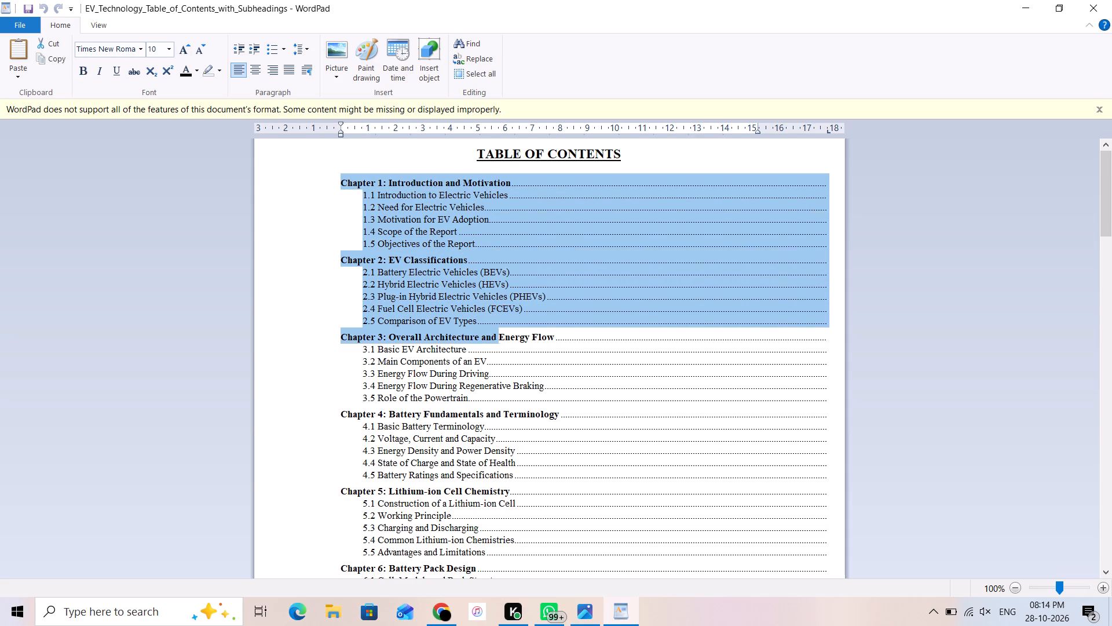
drag(503, 337, 539, 399)
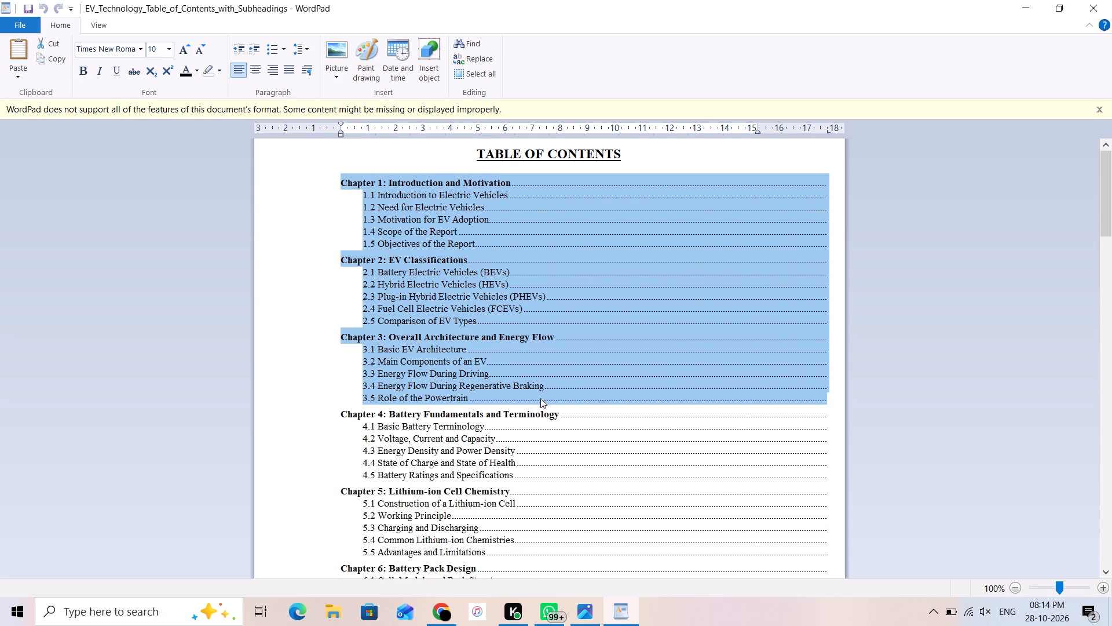
right_click(543, 389)
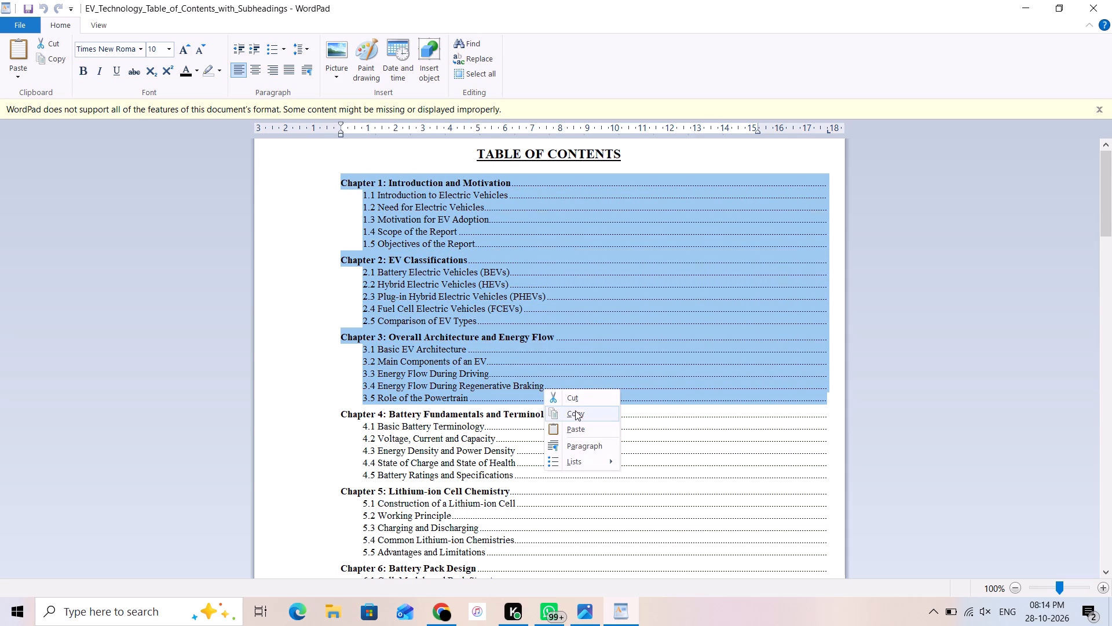
click(575, 410)
Back in the BEC752 report in Acrobat, change the Chapter 1 title in the table of contents to "Introduction and motivation".
click(437, 614)
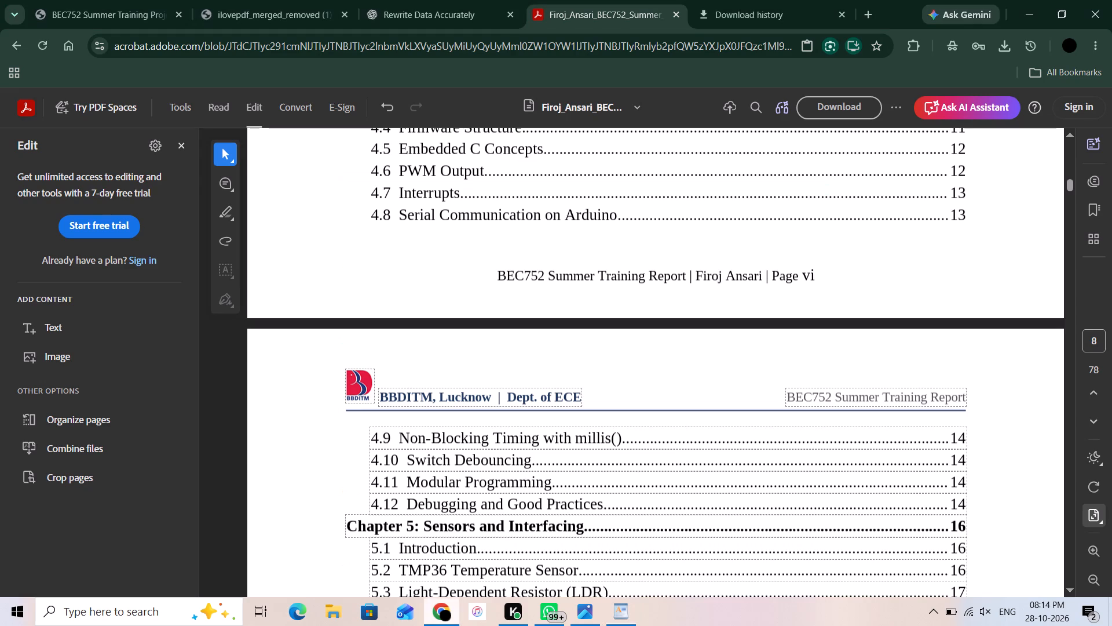
scroll(451, 303, up, 10)
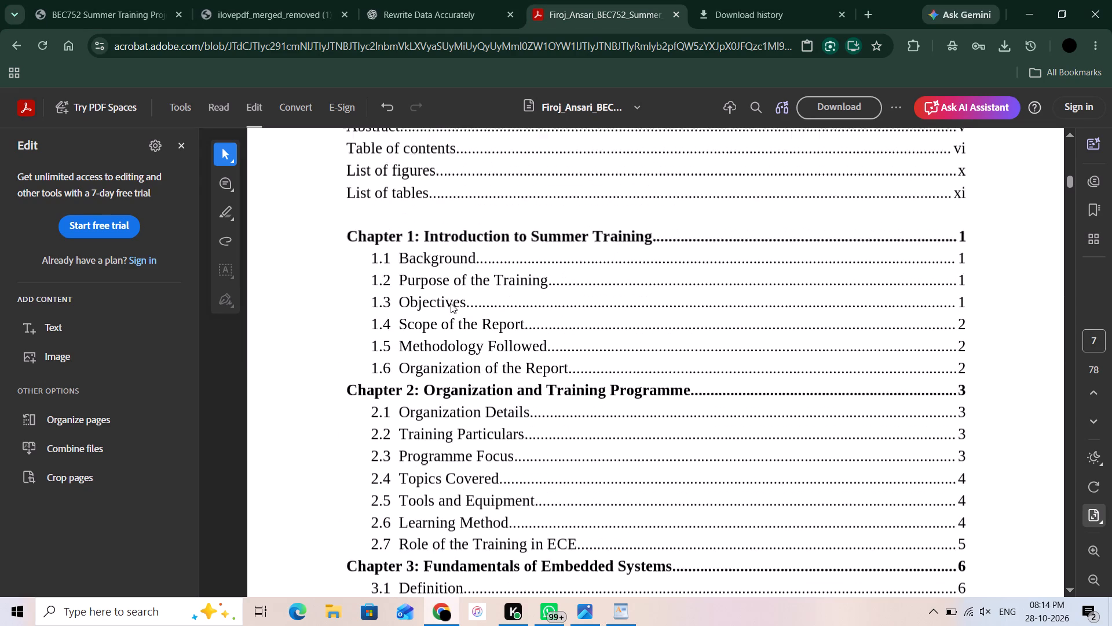
scroll(451, 303, up, 2)
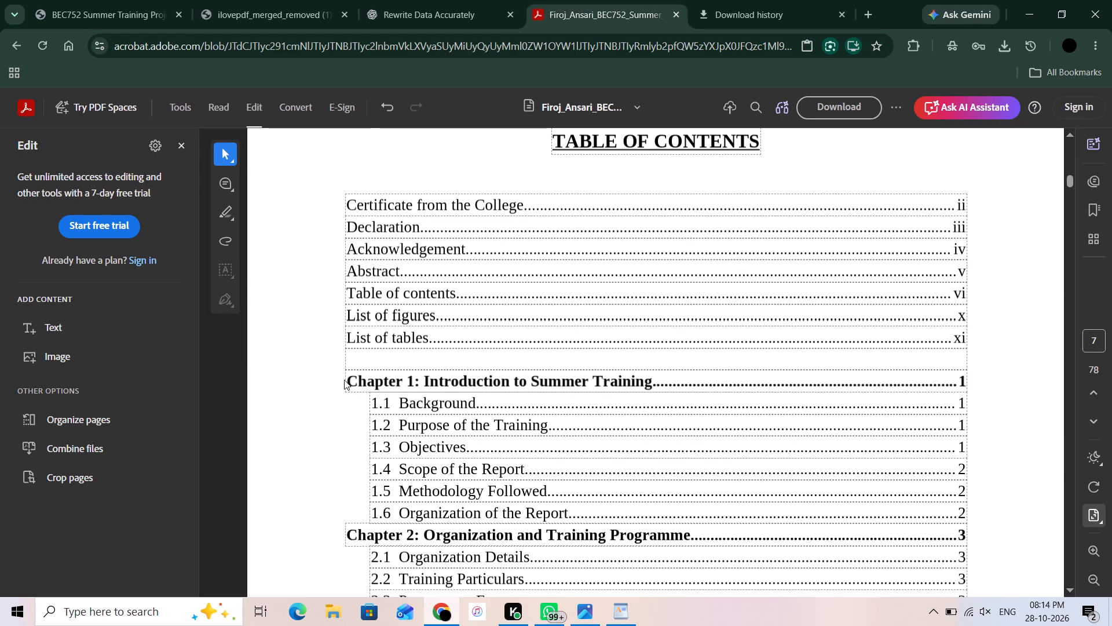
click(349, 380)
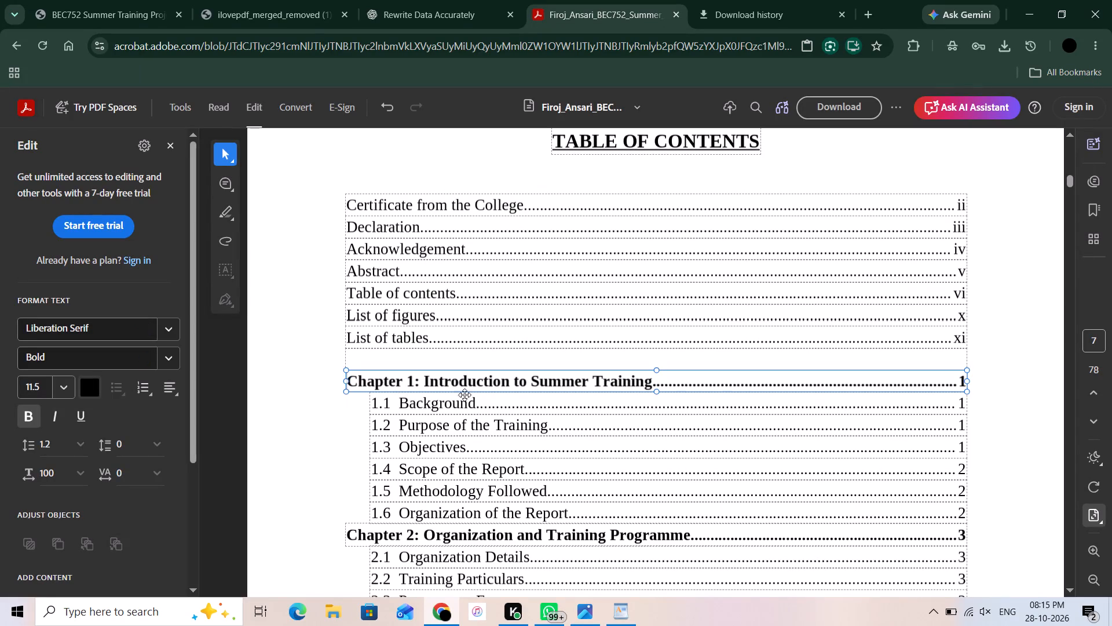
click(653, 384)
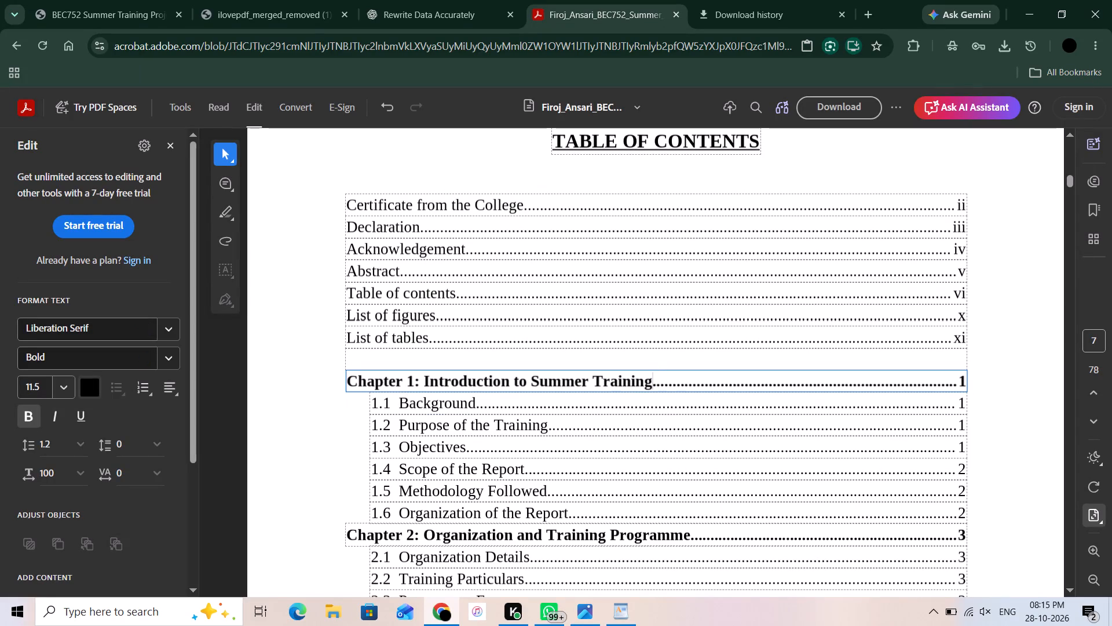
key(BackSpace)
key(BackSpace)
key(BackSpace)
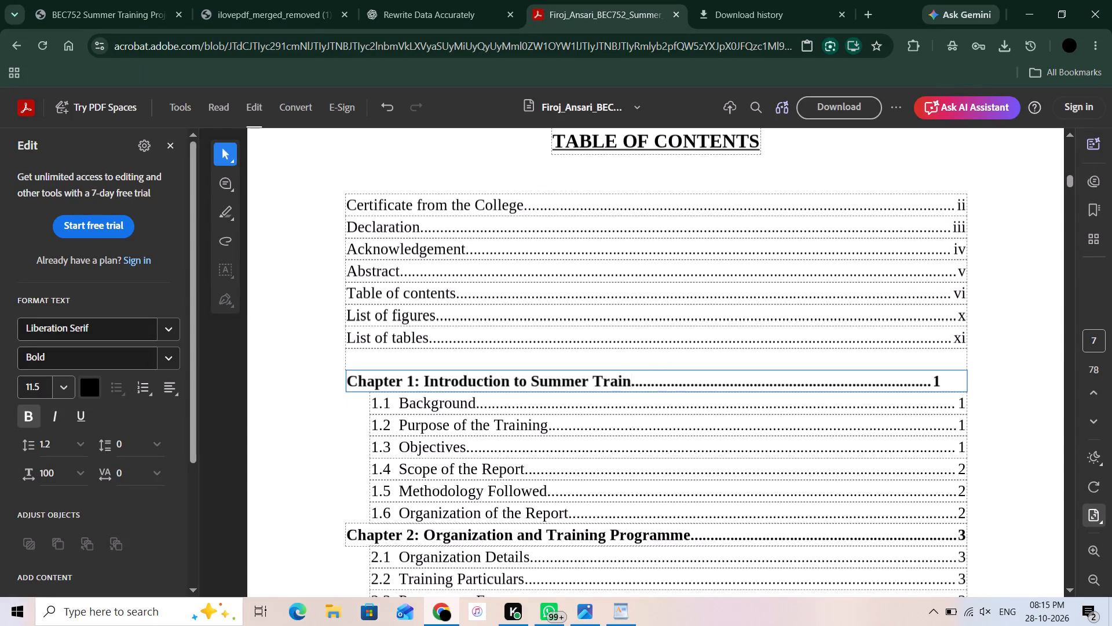
key(BackSpace)
key(BackSpace)
key(BackSpace)
key(BackSpace)
key(BackSpace)
key(BackSpace)
key(BackSpace)
key(BackSpace)
key(BackSpace)
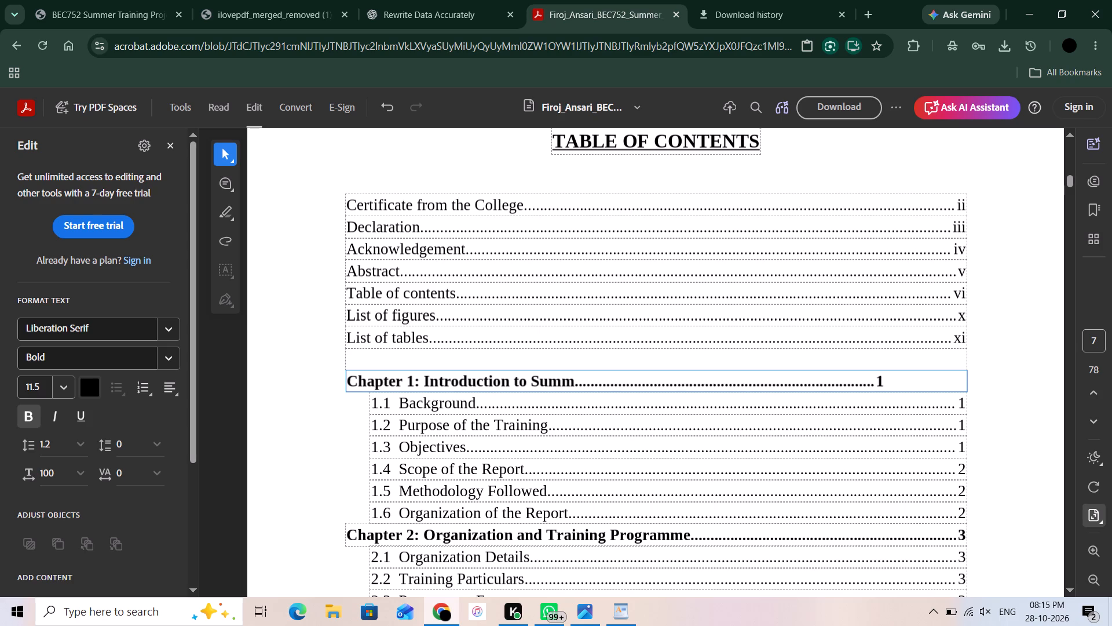
key(BackSpace)
key(BackSpace)
key(BackSpace)
key(BackSpace)
key(BackSpace)
key(BackSpace)
key(BackSpace)
key(BackSpace)
key(BackSpace)
key(BackSpace)
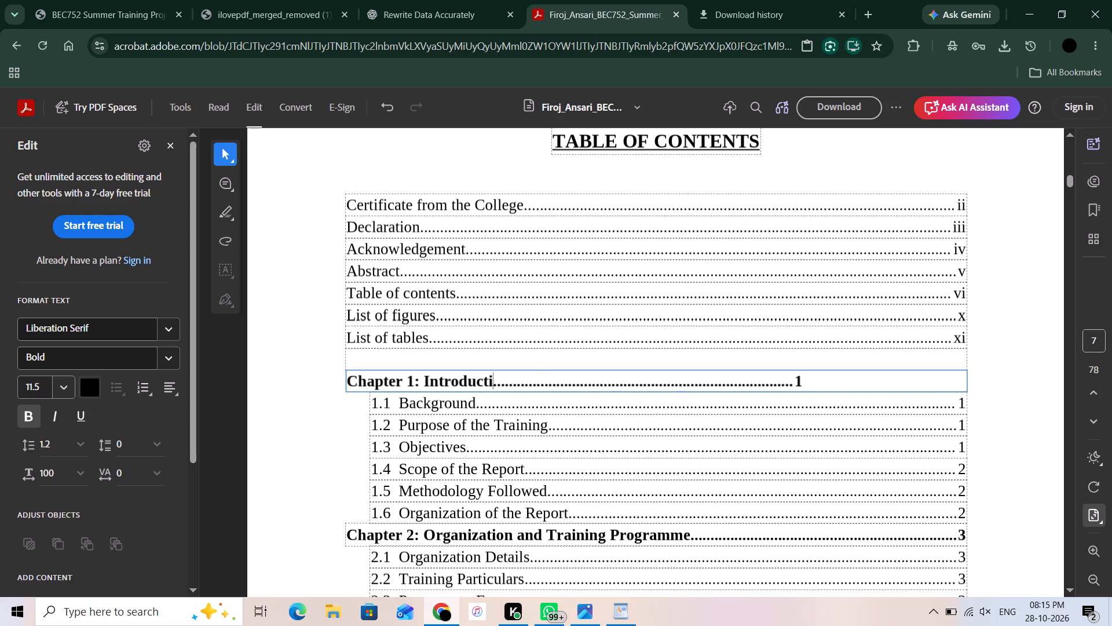
key(BackSpace)
key(BackSpace)
key(BackSpace)
key(BackSpace)
key(BackSpace)
key(BackSpace)
key(BackSpace)
key(BackSpace)
key(BackSpace)
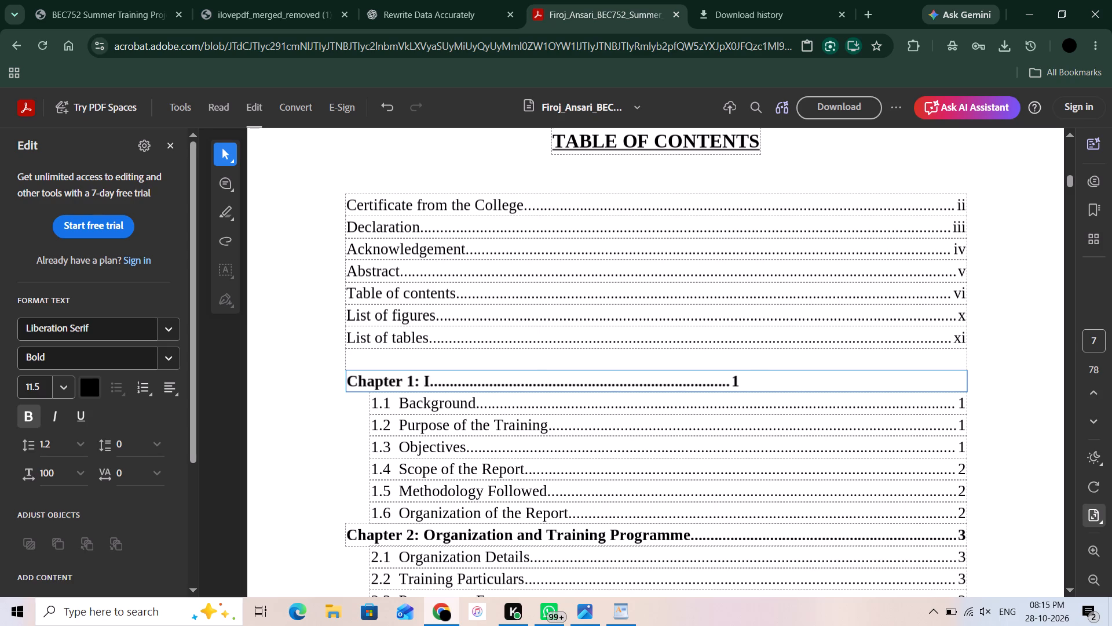
click(631, 616)
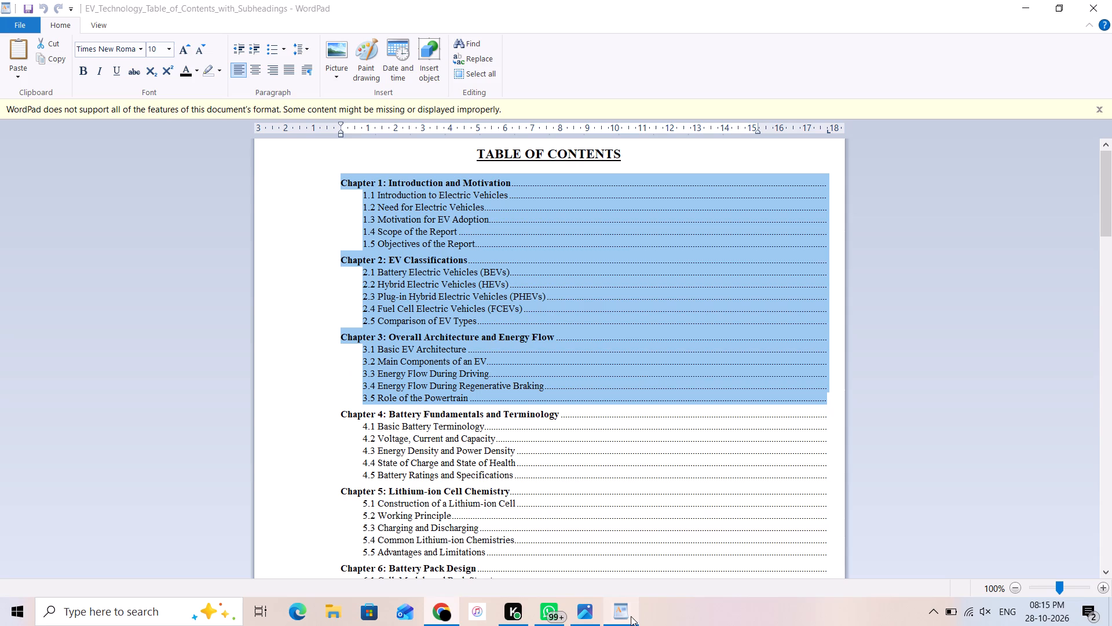
click(278, 325)
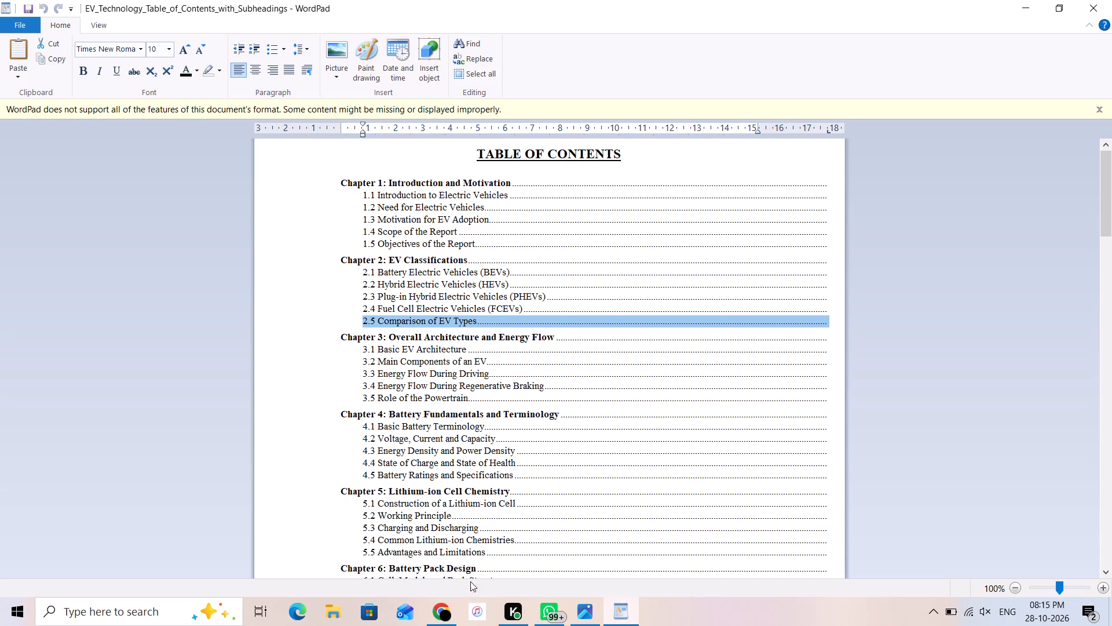
click(448, 614)
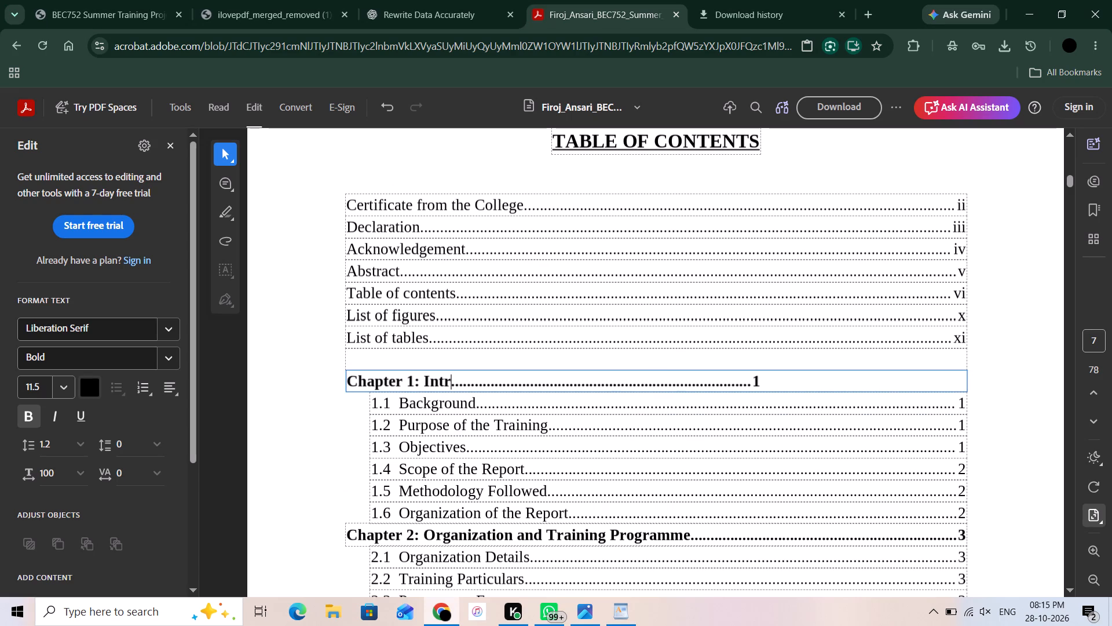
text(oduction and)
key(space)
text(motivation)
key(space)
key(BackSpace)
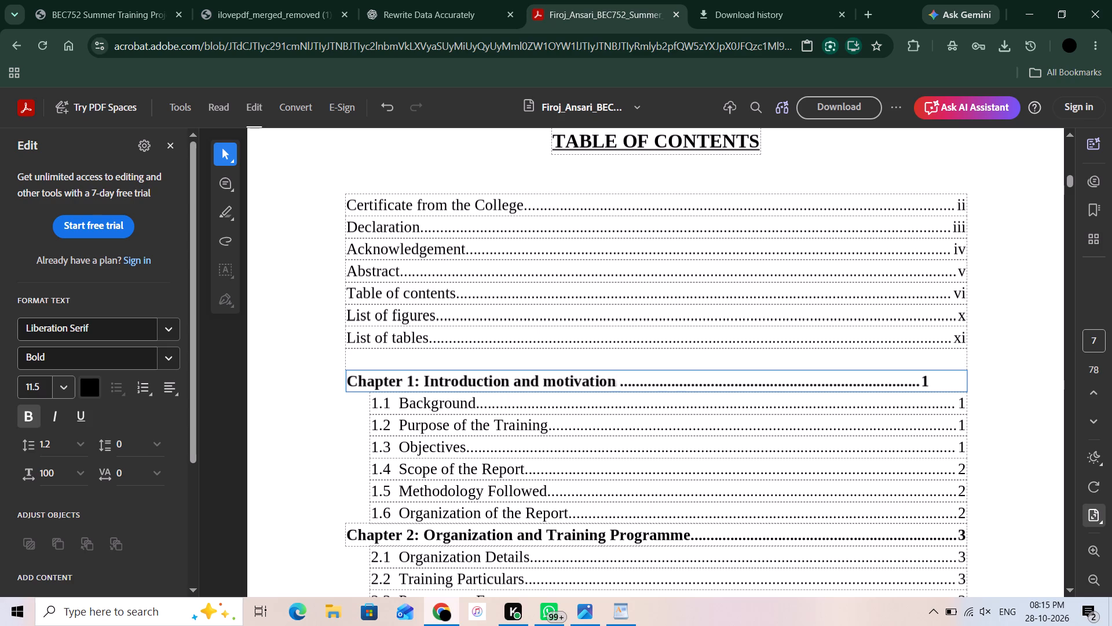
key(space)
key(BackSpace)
Extend the dot leader after "Chapter 1: Introduction and motivation" so its page number lines up with the other entries.
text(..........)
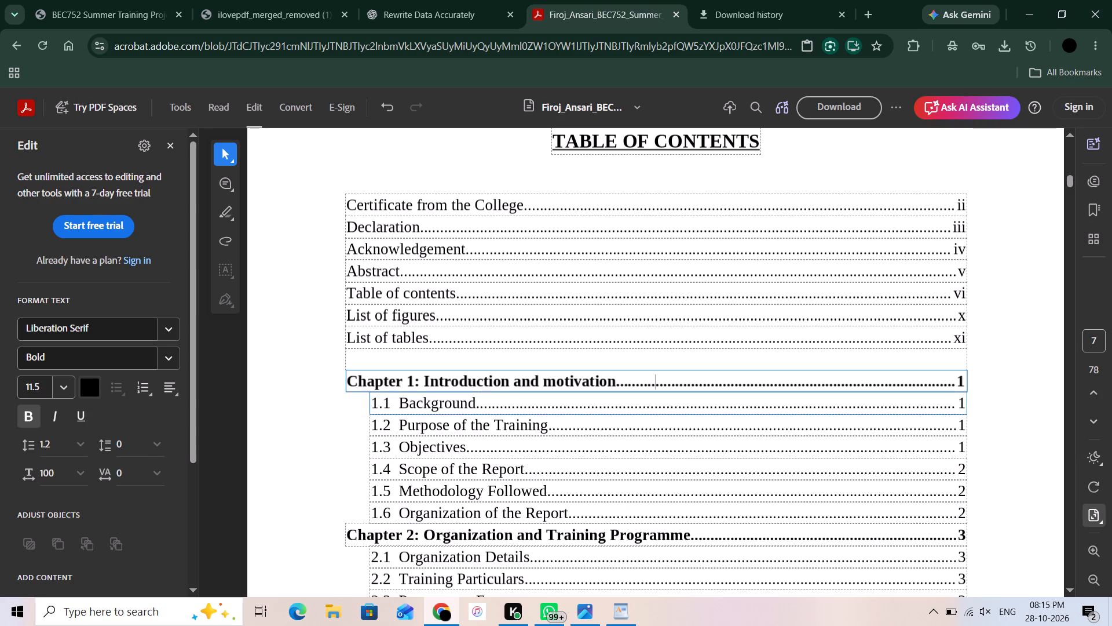
Switch to the EV table of contents in WordPad and cut entries 1.1 Introduction to Electric Vehicles through 1.5 Objectives of the Report.
click(623, 613)
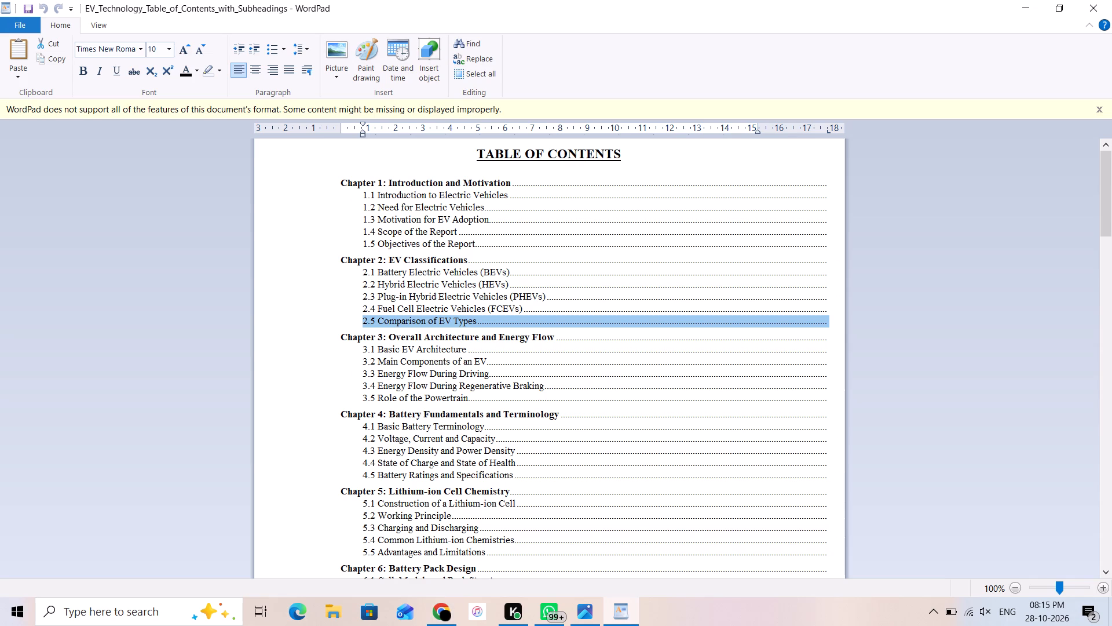
click(317, 227)
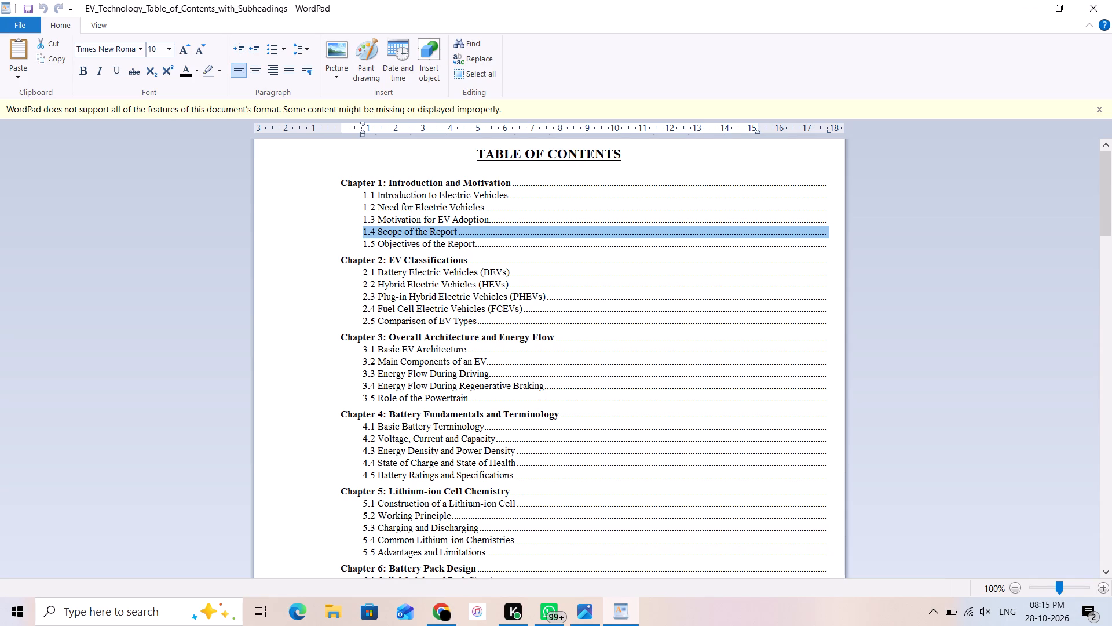
drag(363, 192, 543, 246)
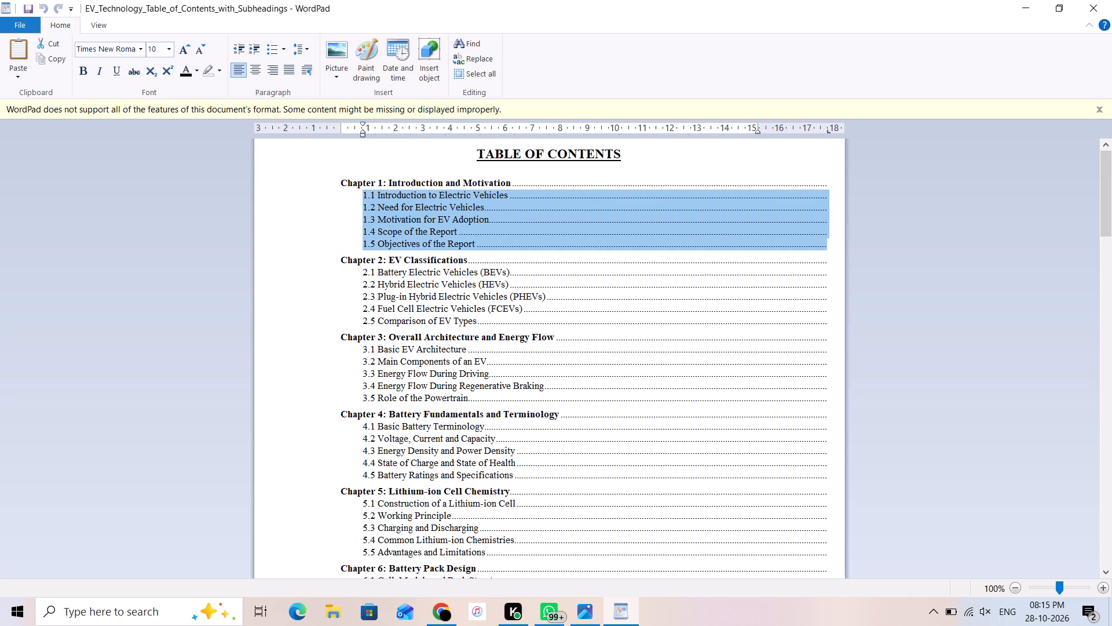
drag(543, 246, 734, 249)
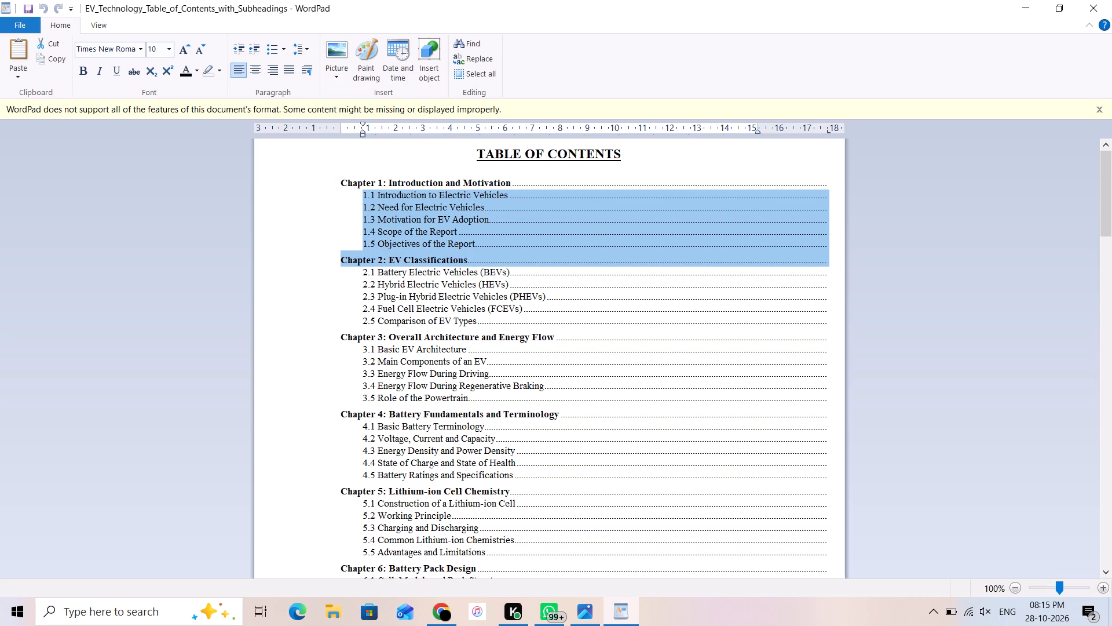
drag(734, 249, 739, 244)
right_click(737, 241)
click(746, 252)
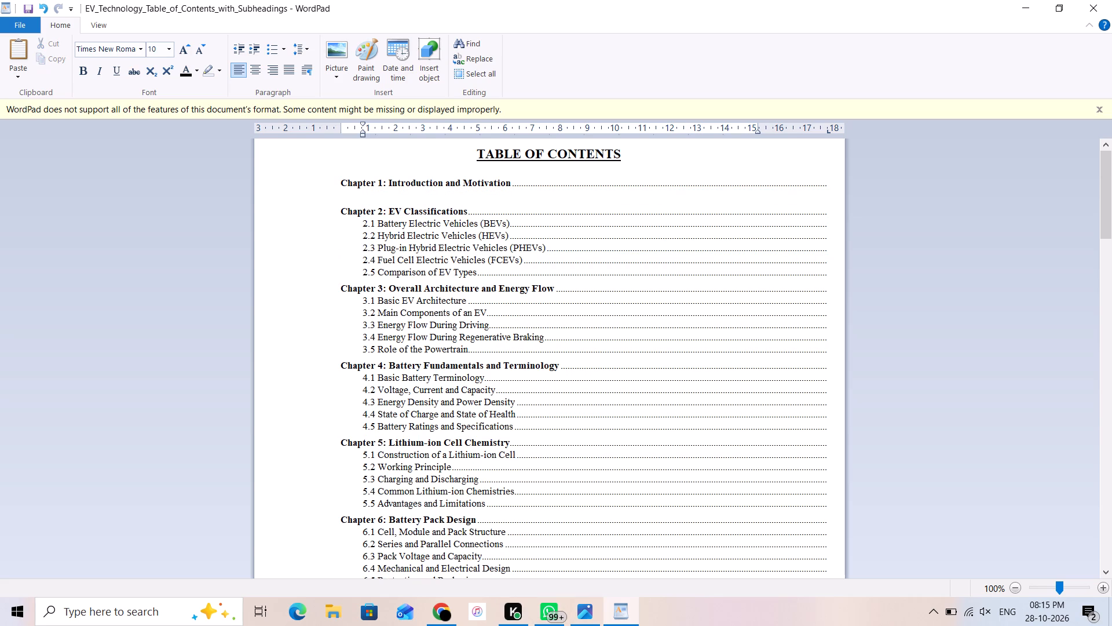
Back in the BEC752 report in Acrobat, replace entries 1.1 to 1.6 under Chapter 1 with the cut EV entries 1.1 to 1.5.
click(440, 610)
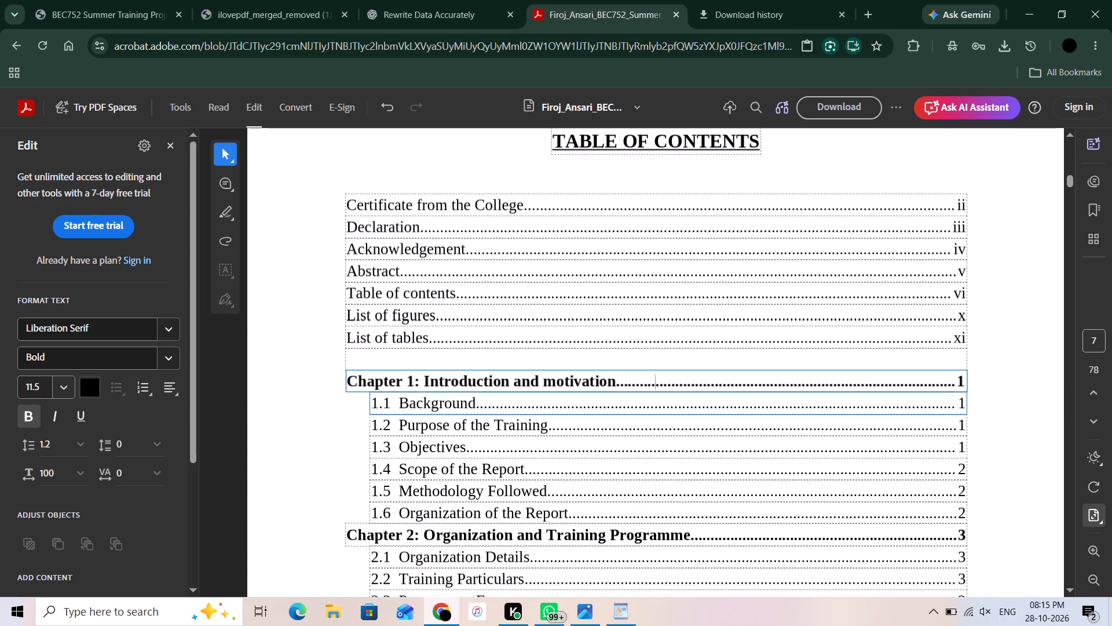
drag(374, 403, 452, 439)
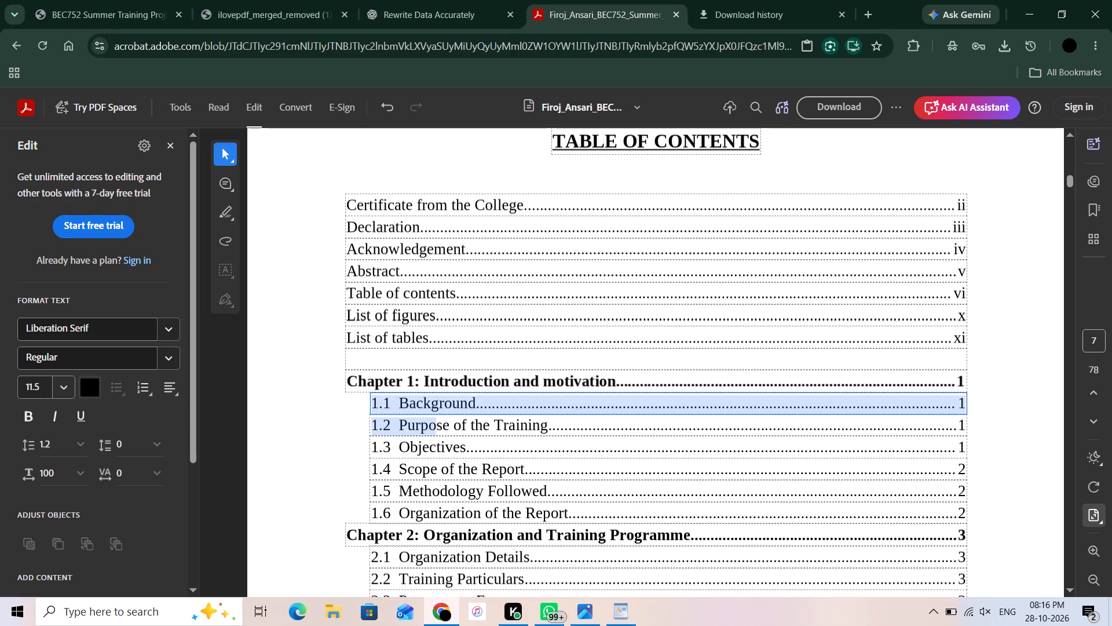
drag(452, 439, 724, 530)
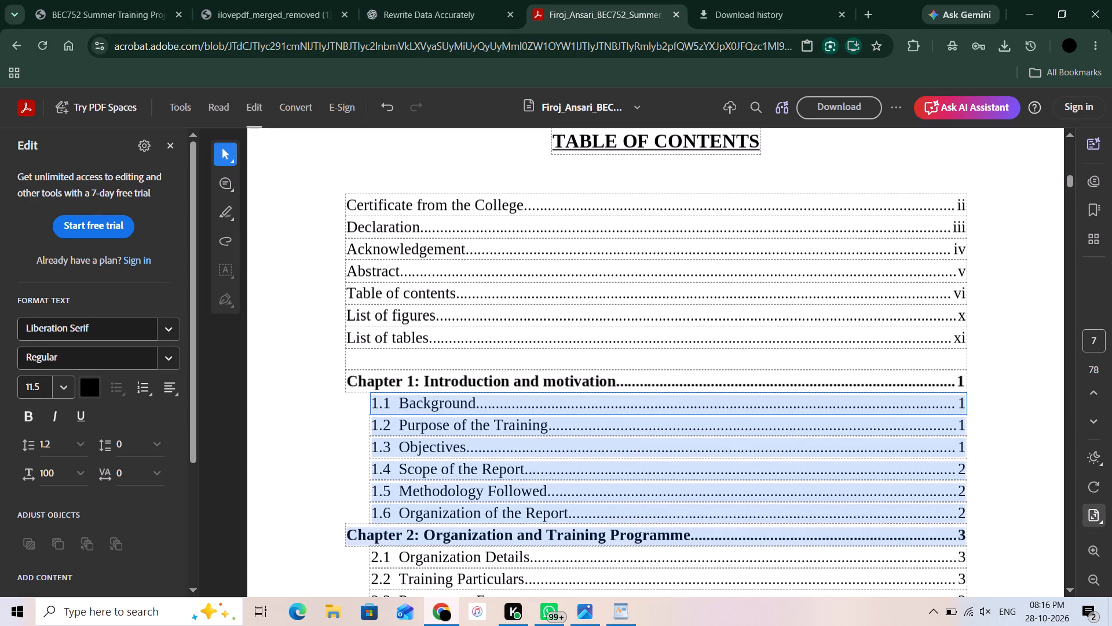
drag(724, 530, 972, 518)
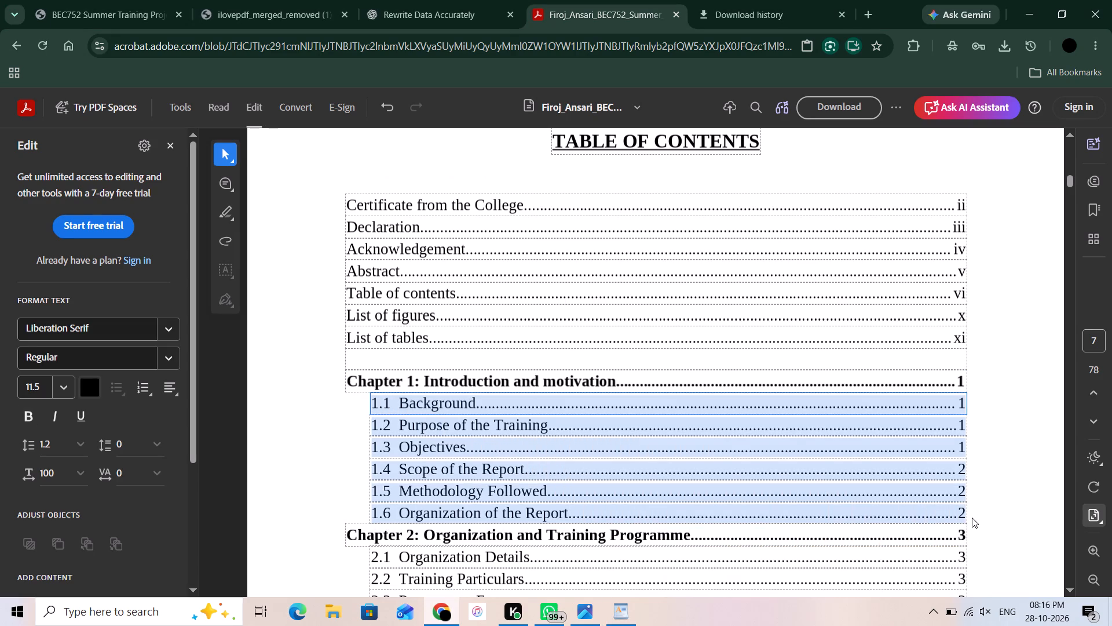
key(BackSpace)
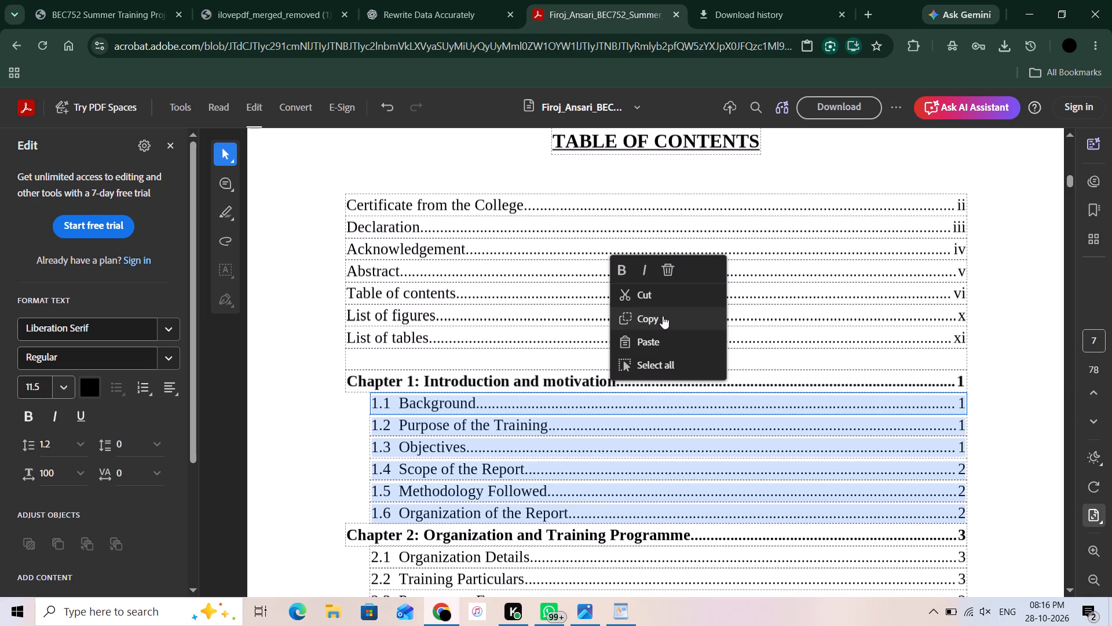
key(BackSpace)
click(667, 270)
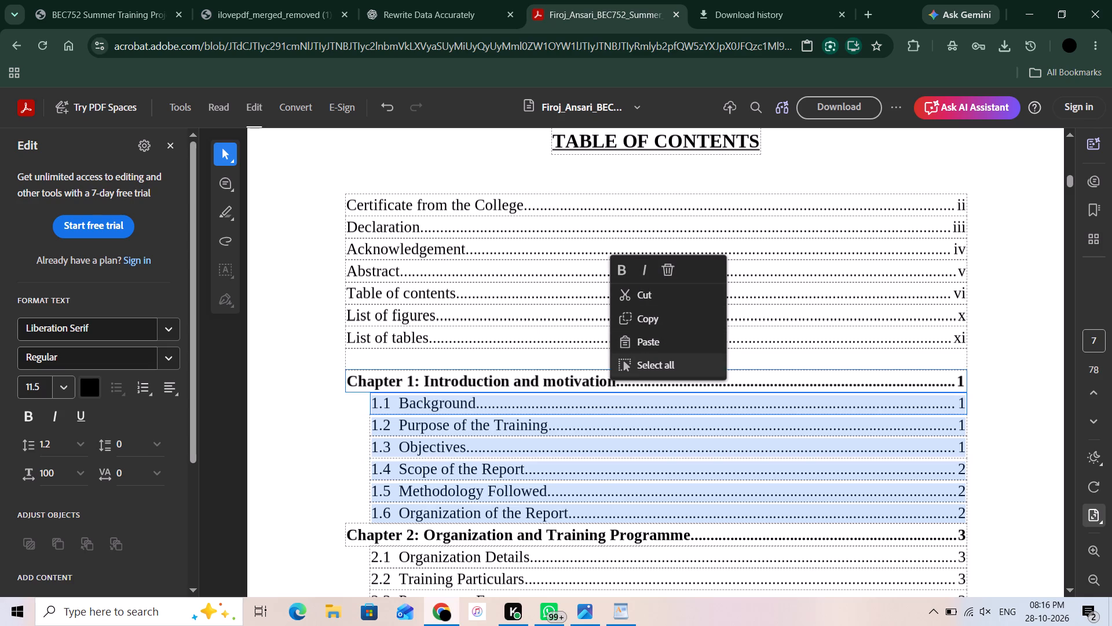
click(408, 404)
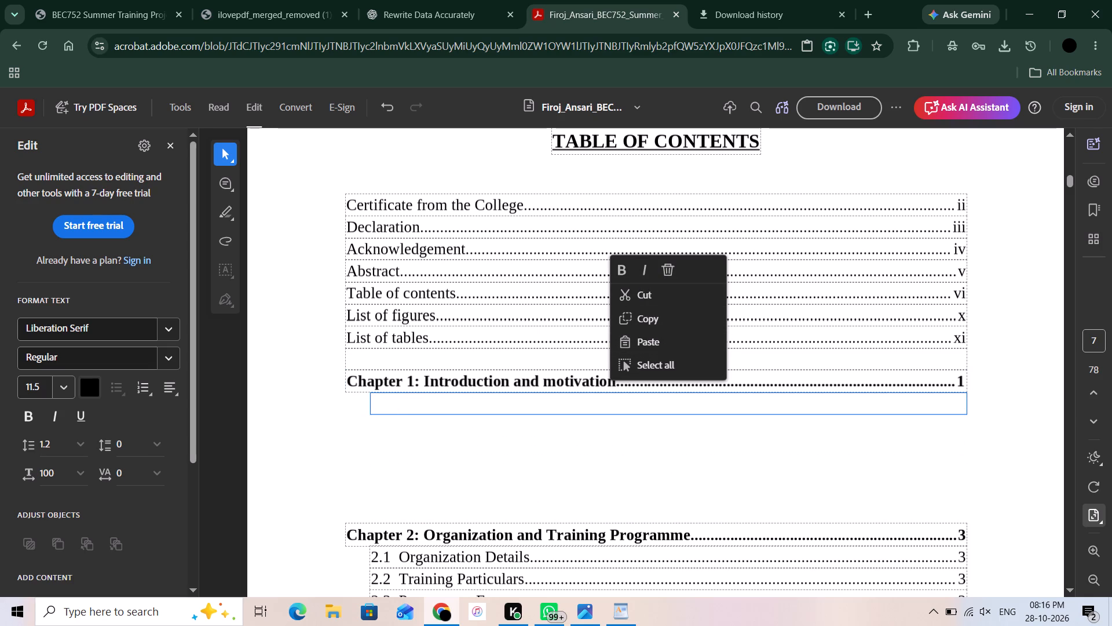
key(ctrl+v)
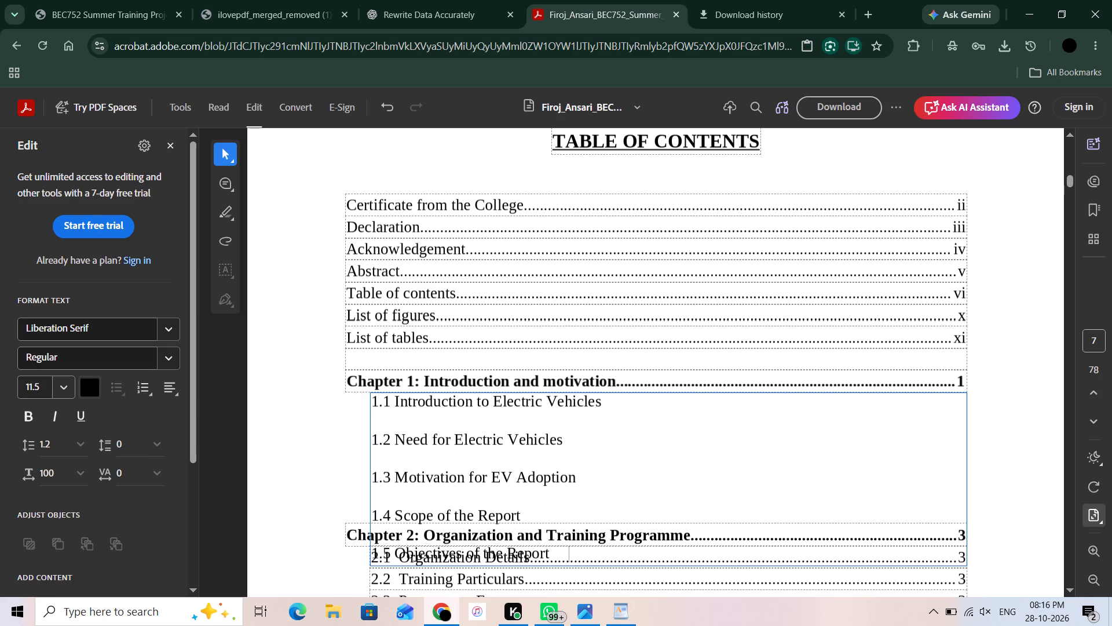
Remove the blank lines between the pasted entries 1.1 to 1.5 under Chapter 1.
click(372, 441)
key(BackSpace)
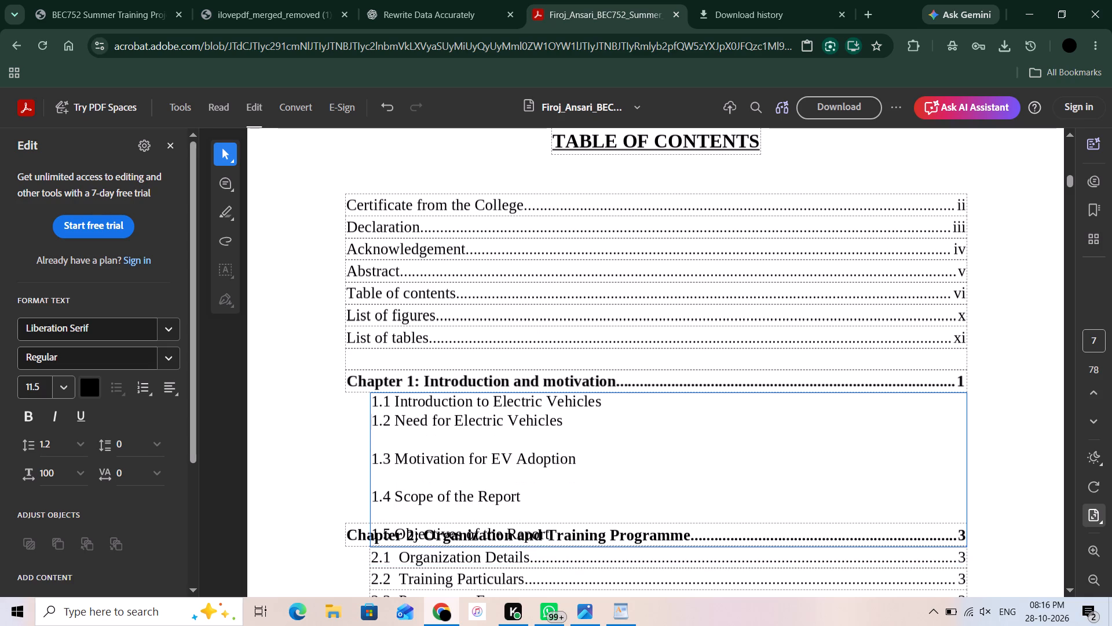
click(374, 459)
key(BackSpace)
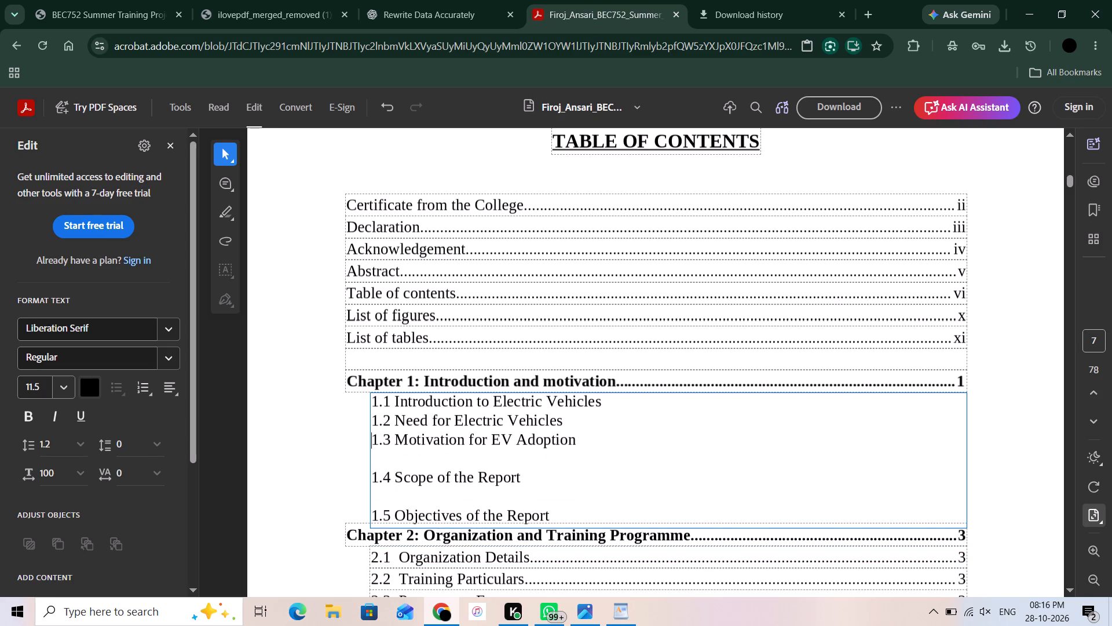
click(374, 476)
key(BackSpace)
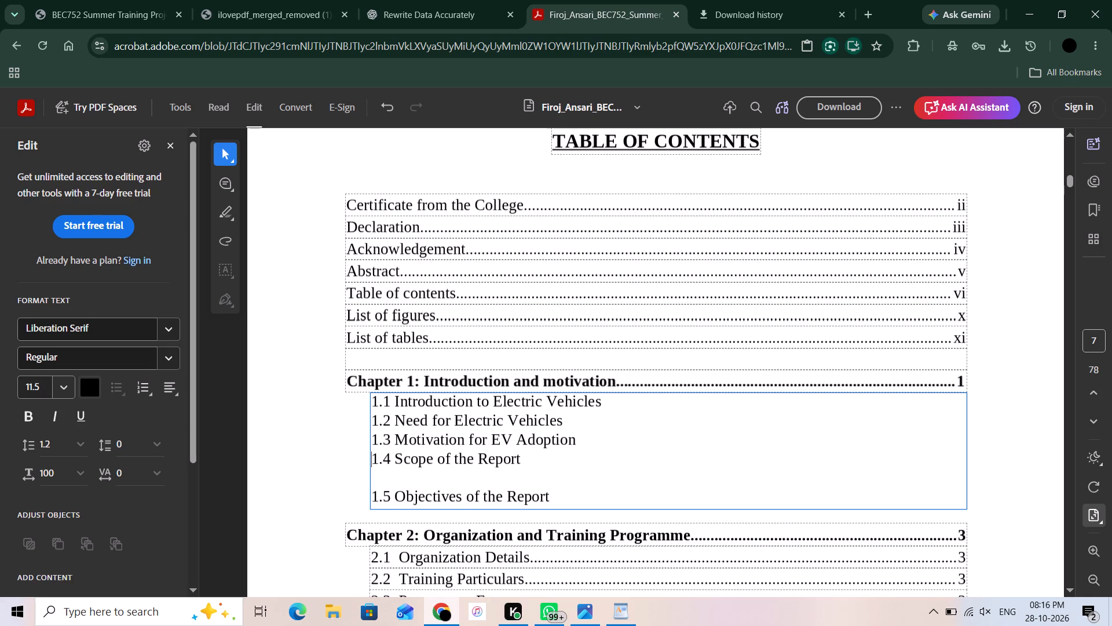
click(374, 495)
key(BackSpace)
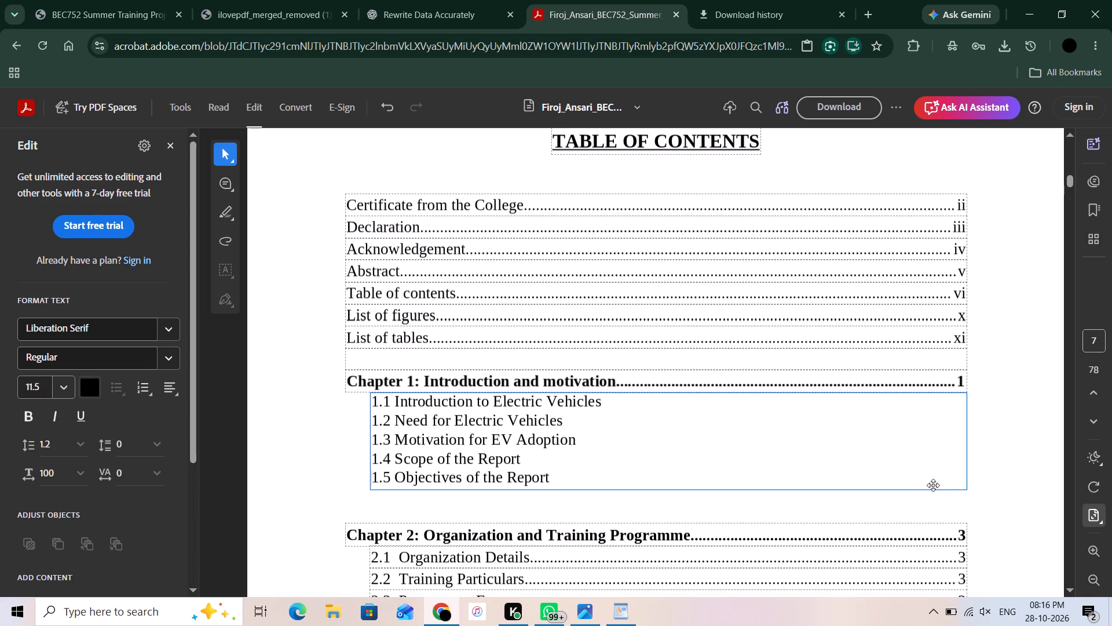
click(981, 479)
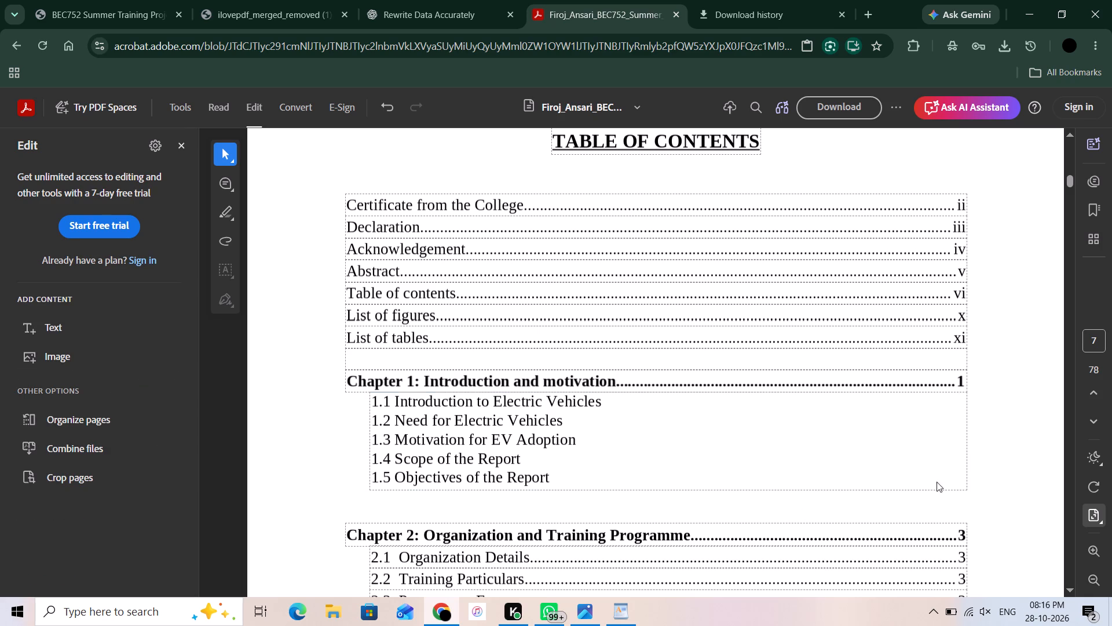
Move the Chapter 2 heading line up so it sits directly beneath entry 1.5 Objectives of the Report.
scroll(950, 476, down, 1)
scroll(502, 456, down, 1)
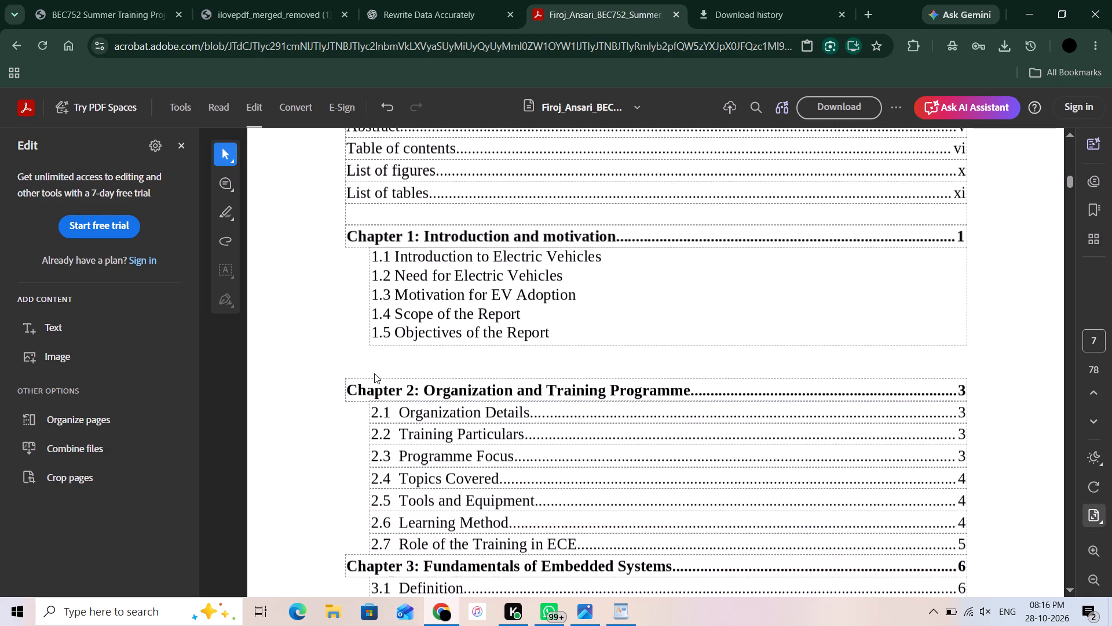
drag(375, 378, 378, 365)
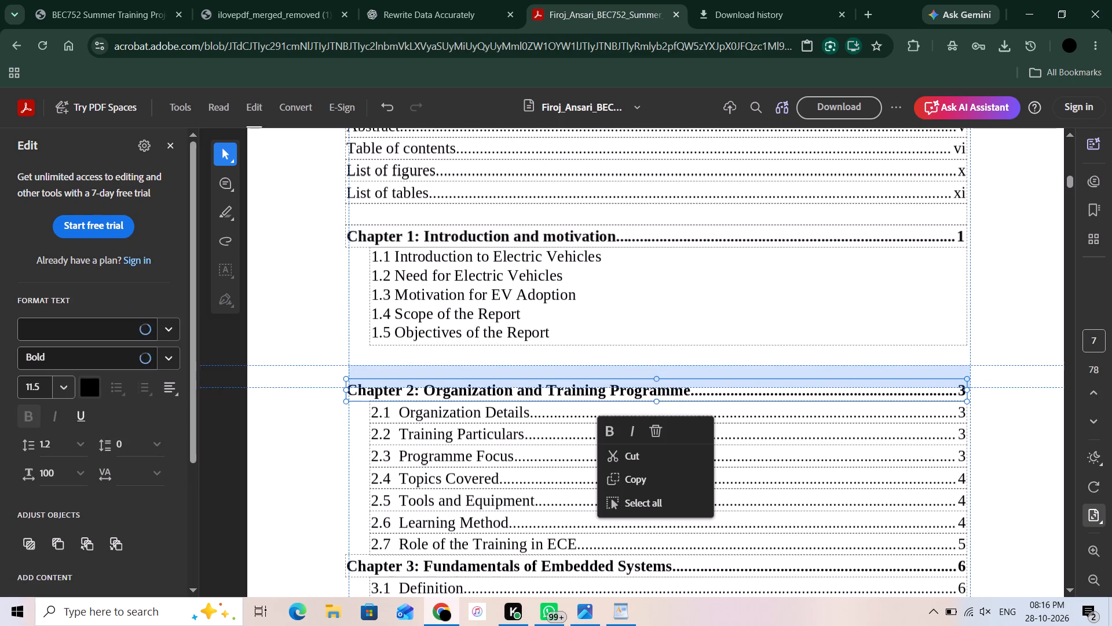
drag(378, 365, 376, 346)
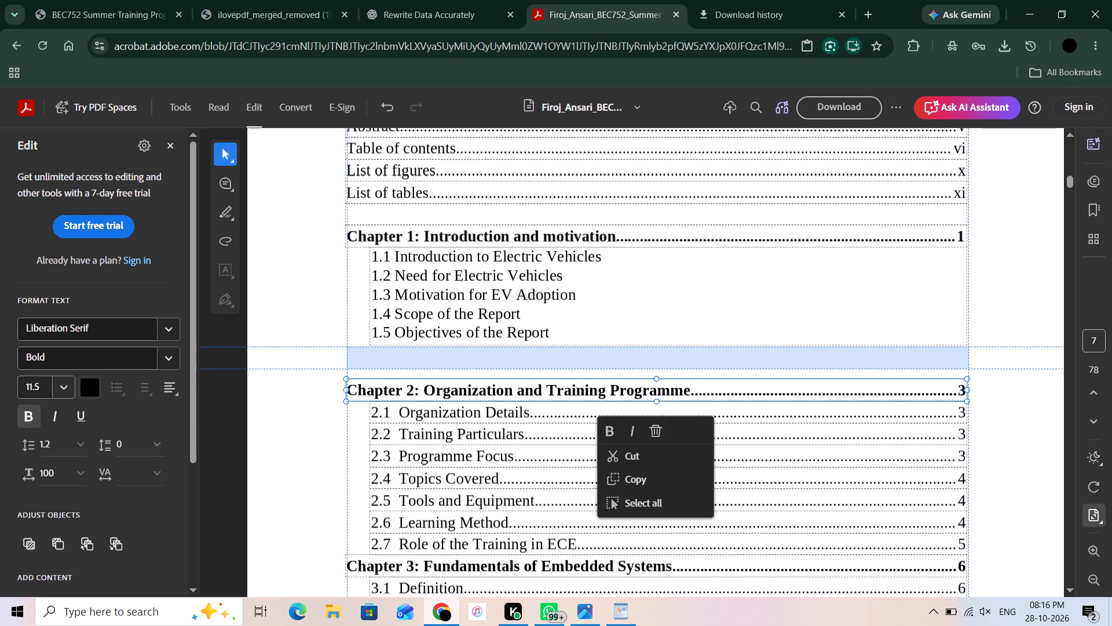
drag(376, 346, 373, 347)
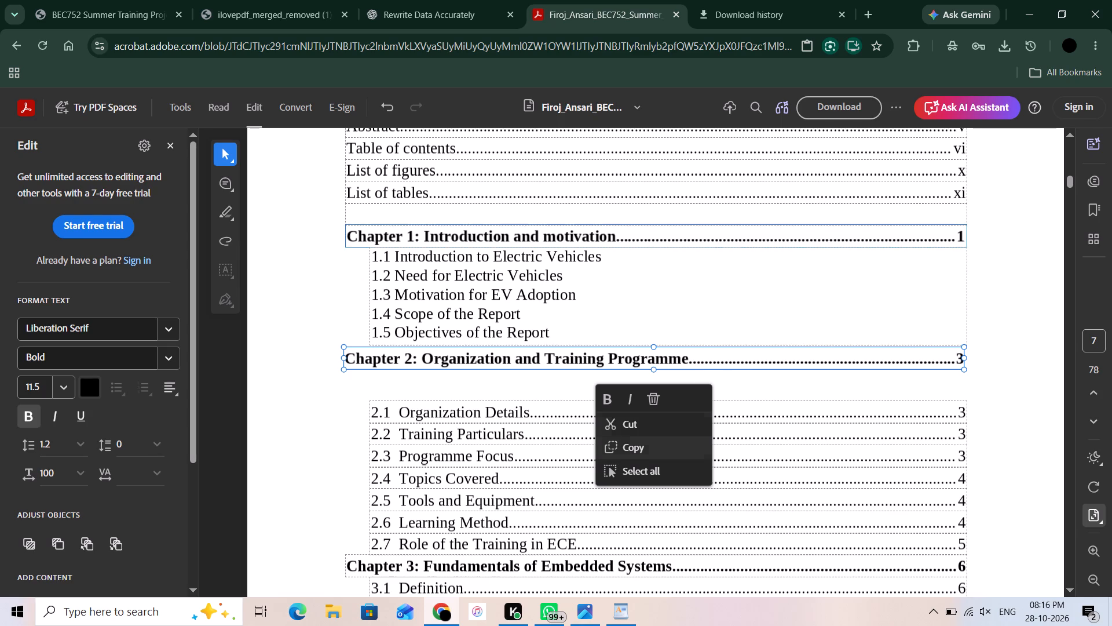
Switch to the EV table of contents in WordPad and copy the Chapter 2 title "EV Classifications".
click(611, 606)
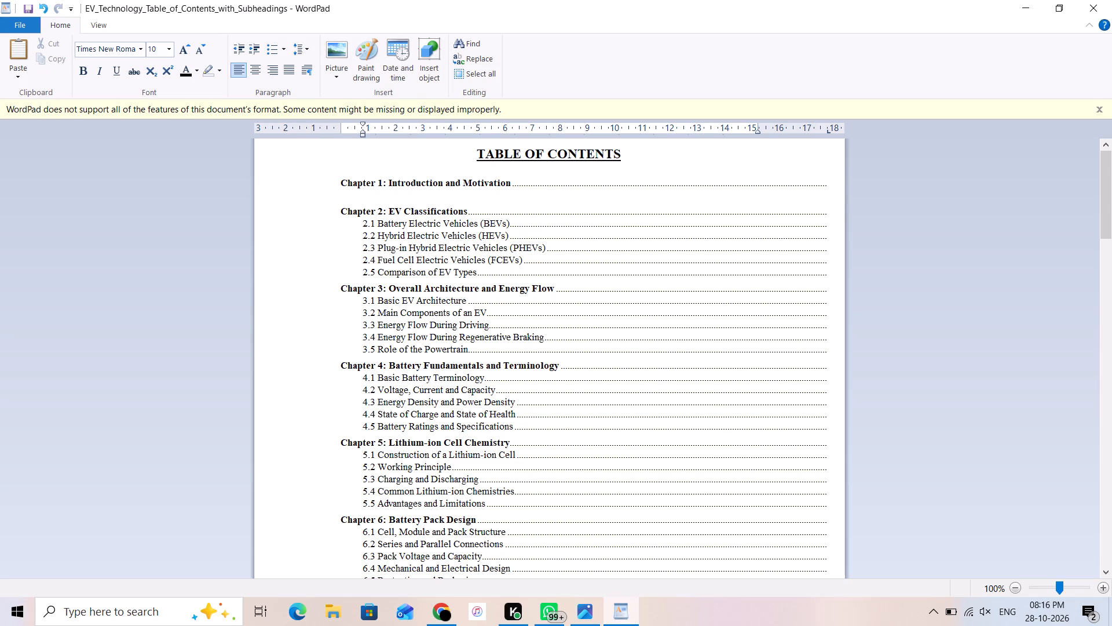
drag(466, 212, 389, 213)
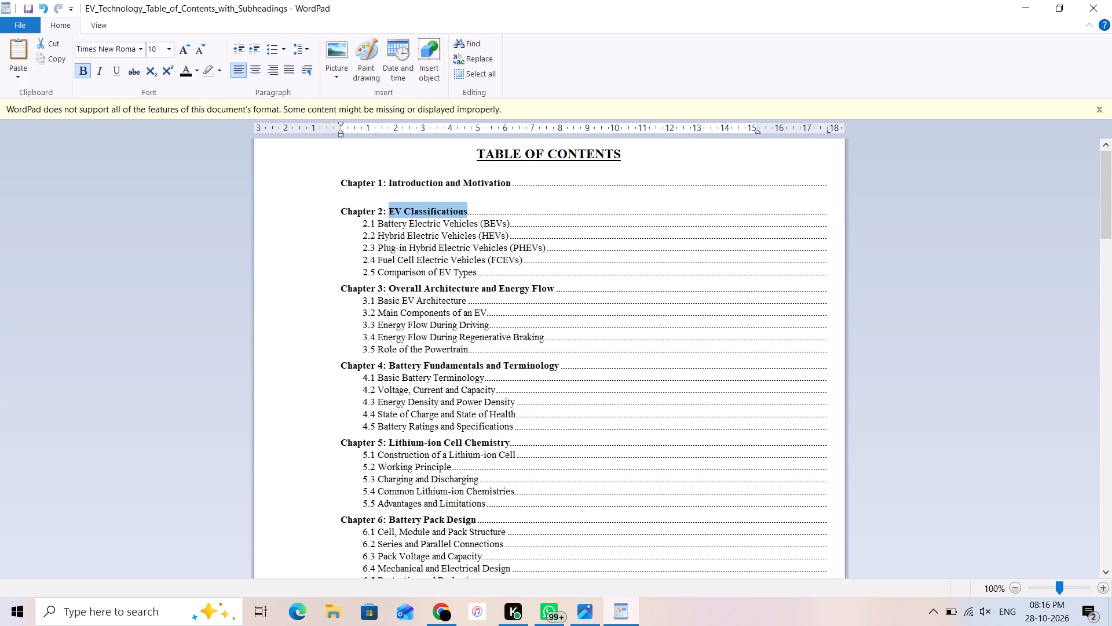
drag(389, 213, 388, 213)
right_click(405, 213)
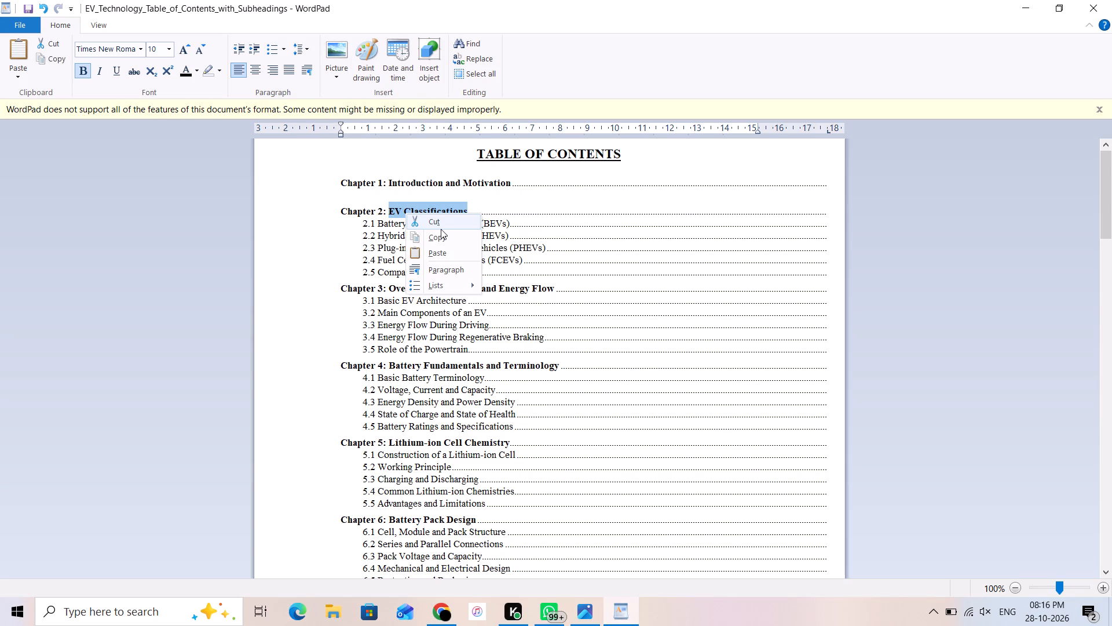
click(441, 229)
Back in the BEC752 report in Acrobat, replace the Chapter 2 title "Organization and Training Programme" with the copied "EV Classifications".
click(455, 618)
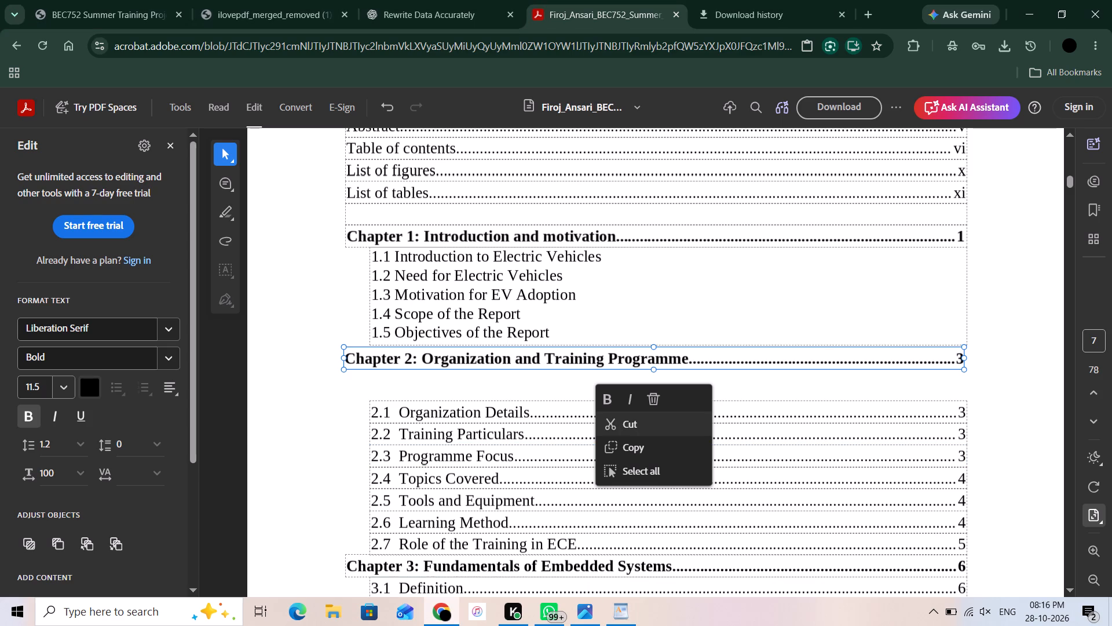
click(688, 355)
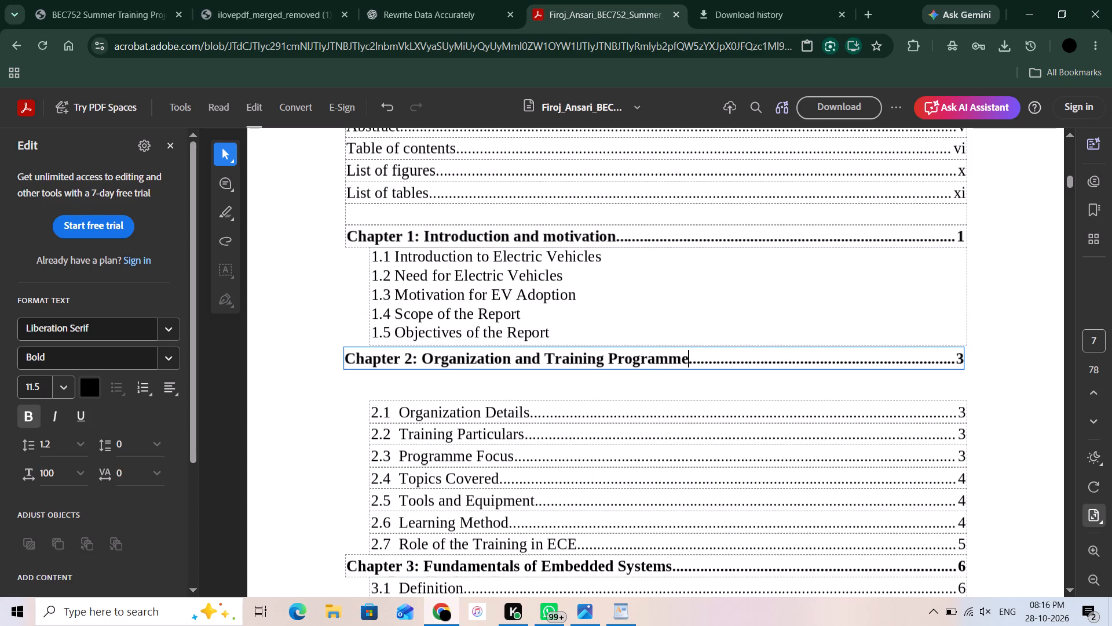
key(BackSpace)
key(BackSpace)
key(BackSpace)
key(BackSpace)
key(BackSpace)
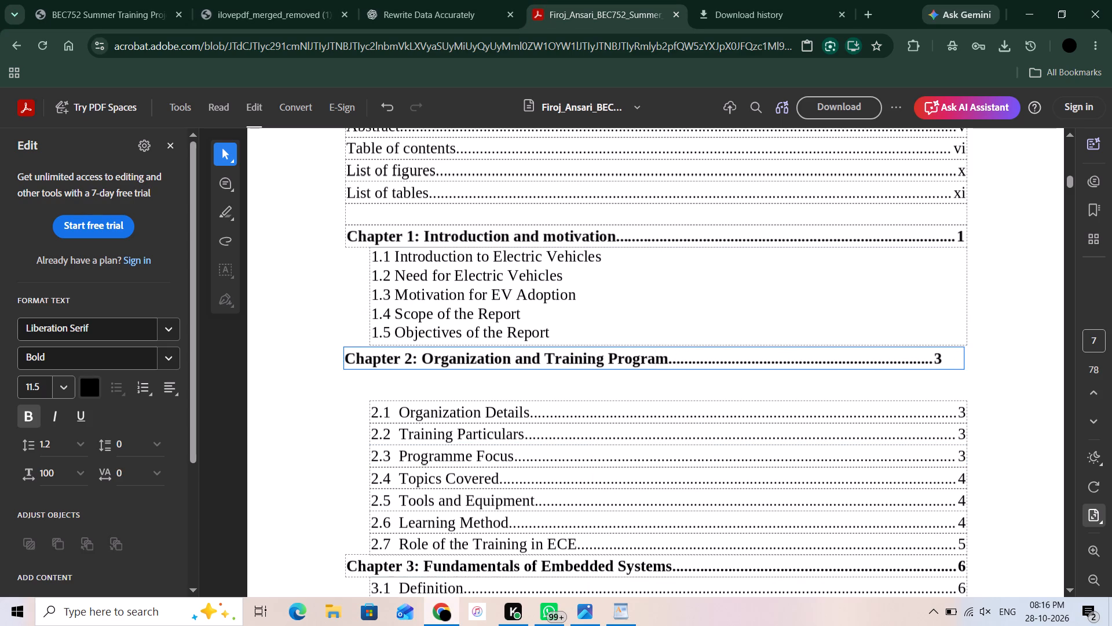
key(BackSpace)
key(BackSpace)
key(BackSpace)
key(BackSpace)
key(BackSpace)
key(BackSpace)
key(BackSpace)
key(BackSpace)
key(BackSpace)
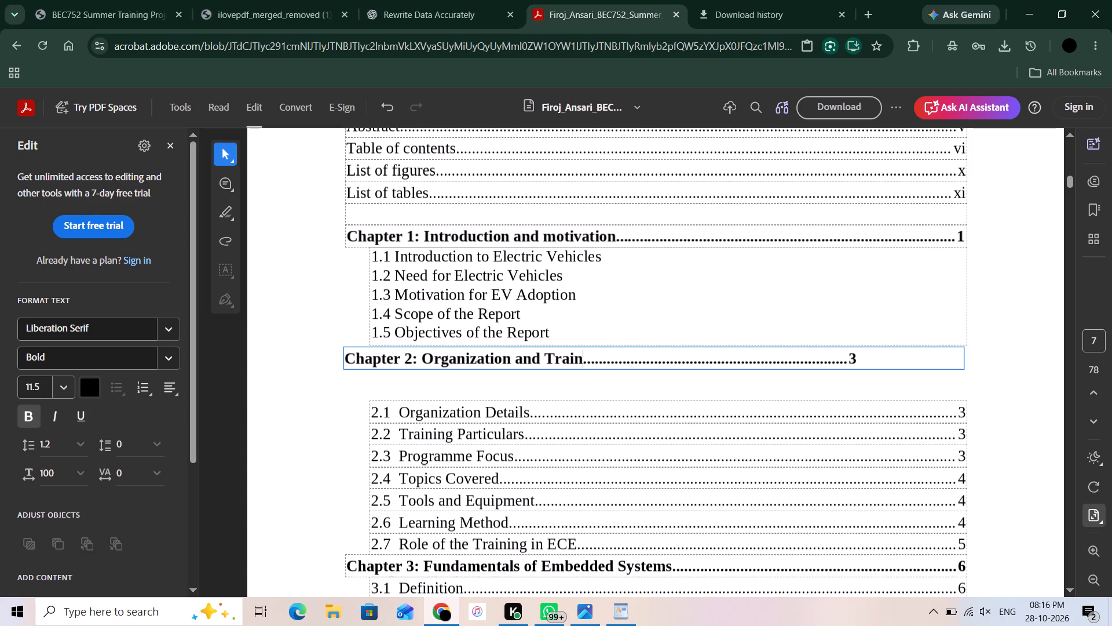
key(BackSpace)
key(BackSpace)
key(BackSpace)
key(BackSpace)
key(BackSpace)
key(BackSpace)
key(BackSpace)
key(BackSpace)
key(BackSpace)
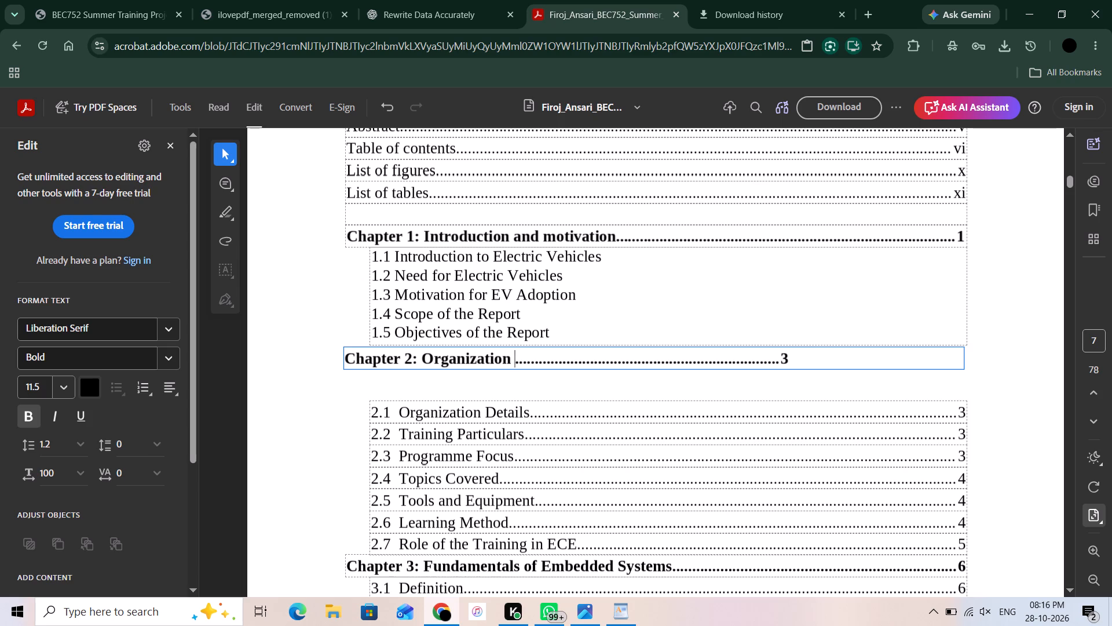
key(BackSpace)
key(BackSpace)
key(BackSpace)
key(BackSpace)
key(BackSpace)
key(BackSpace)
key(BackSpace)
key(BackSpace)
key(BackSpace)
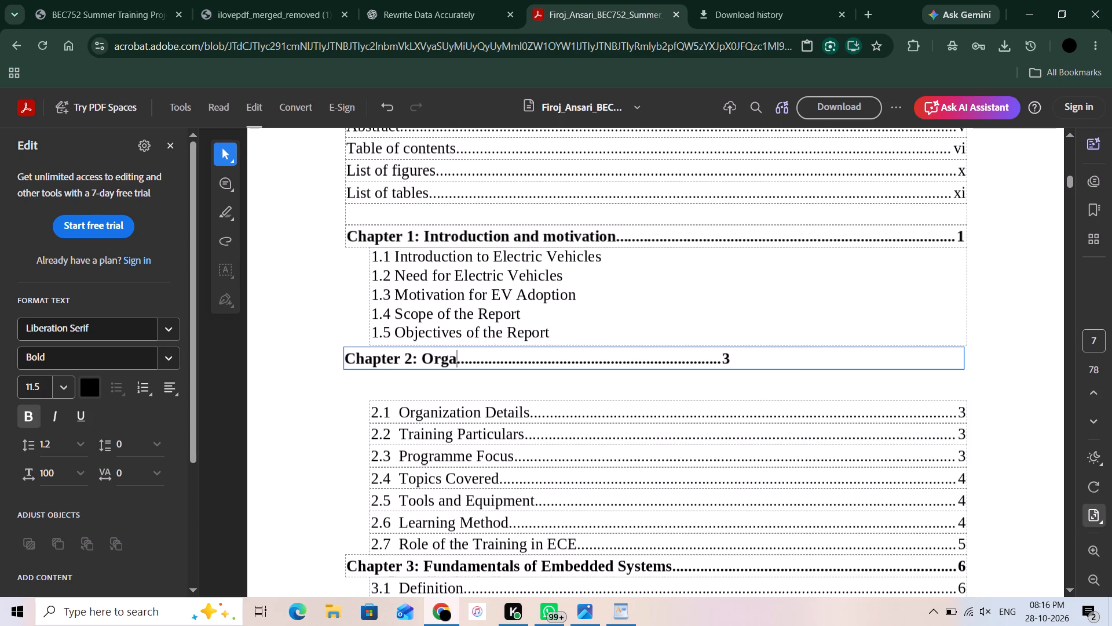
key(BackSpace)
key(BackSpace)
key(BackSpace)
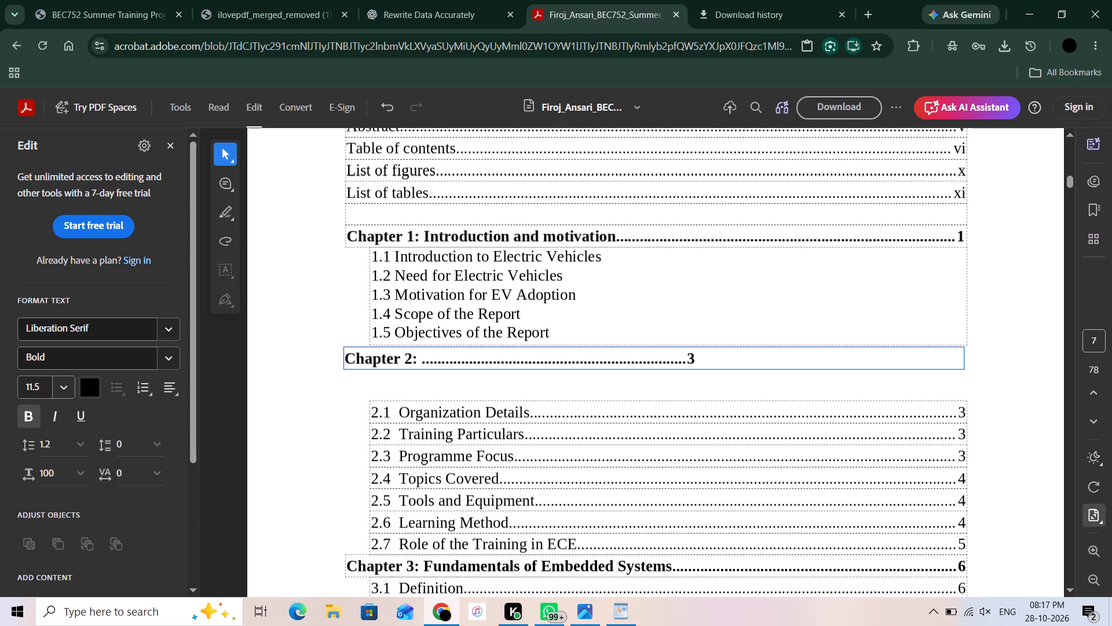
key(ctrl+v)
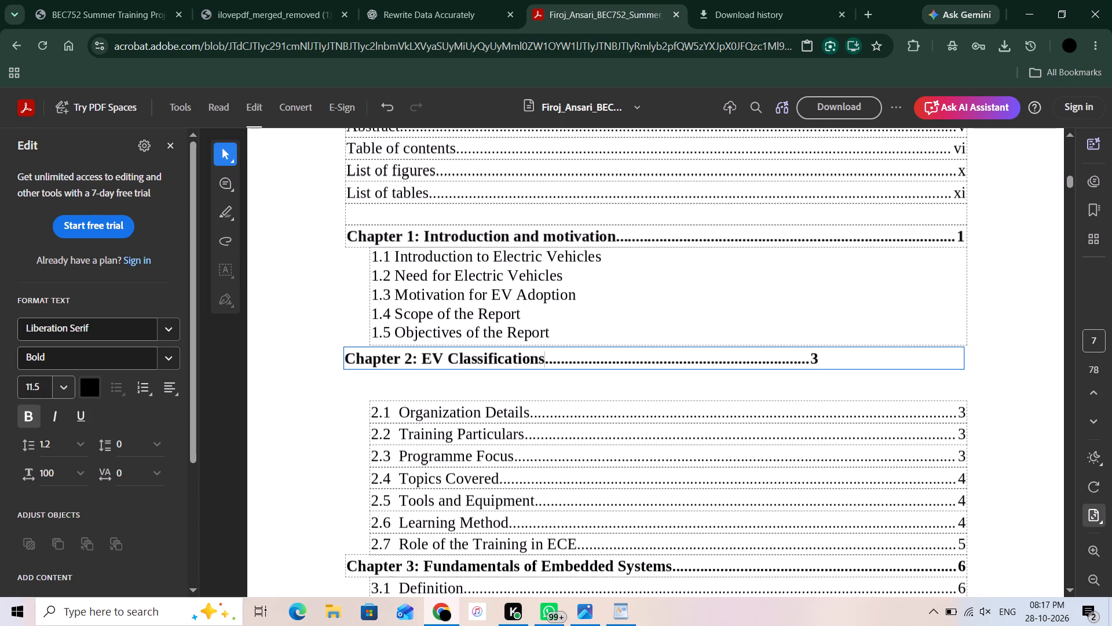
Extend the dot leader after "EV Classifications" until the page number 3 lines up with the page-number column.
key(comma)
key(BackSpace)
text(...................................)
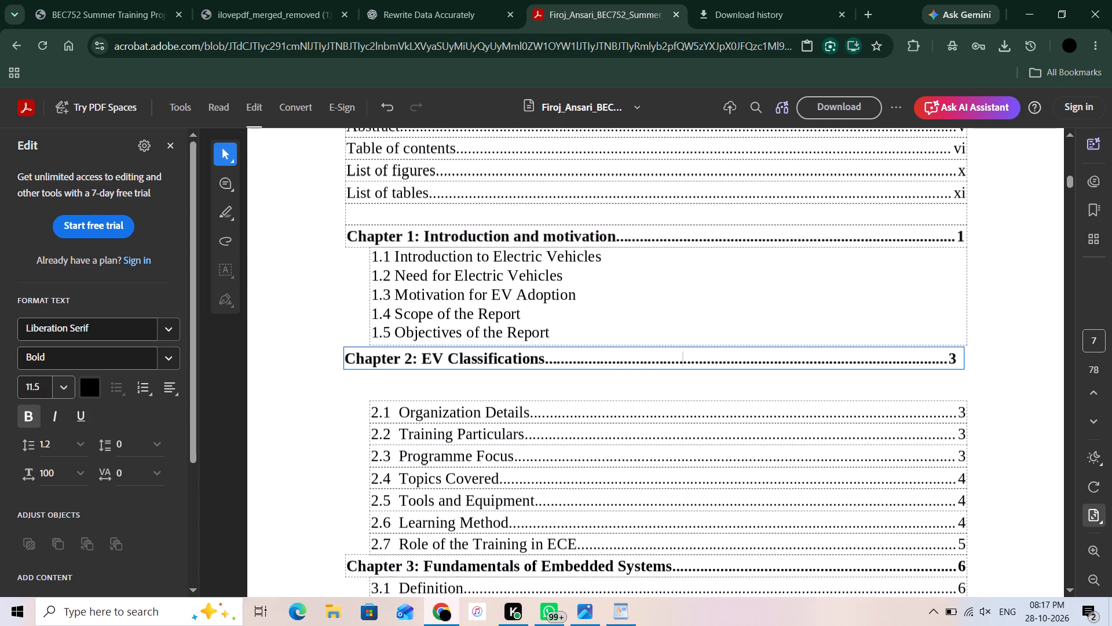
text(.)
Switch to the EV table of contents in WordPad and cut entries 2.1 Battery Electric Vehicles to 2.5 Comparison of EV Types.
click(618, 613)
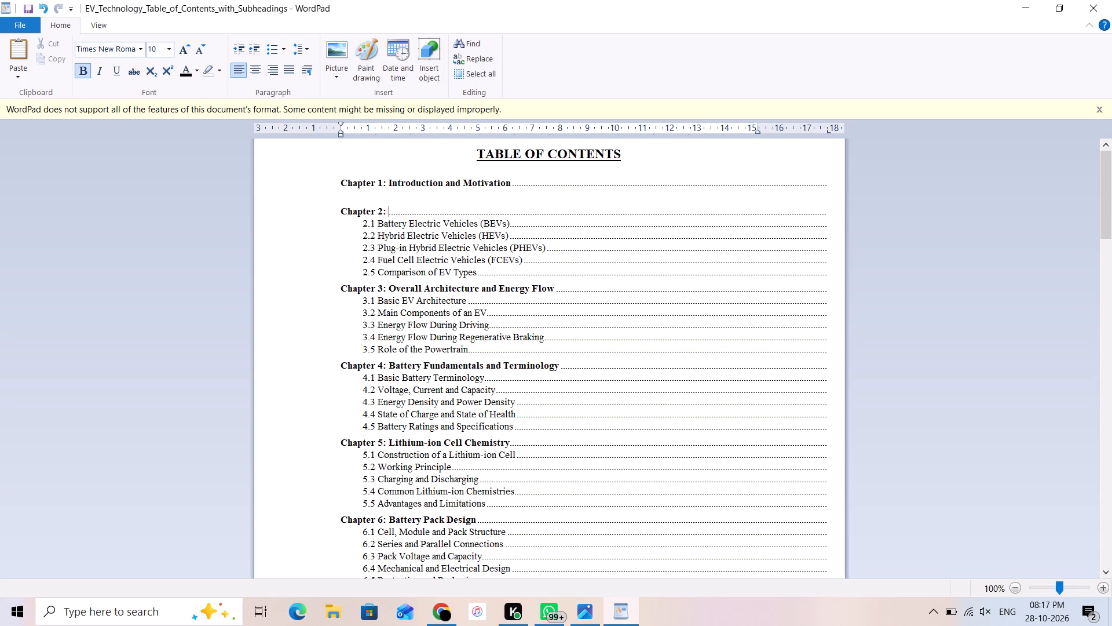
drag(363, 222, 500, 269)
right_click(502, 269)
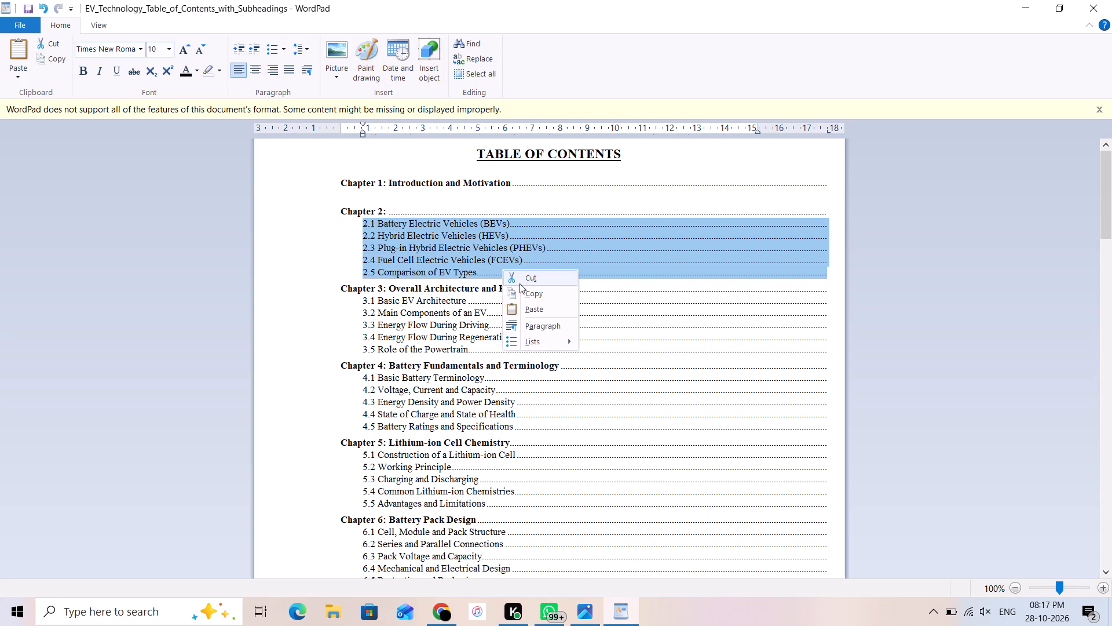
click(529, 281)
scroll(524, 393, down, 3)
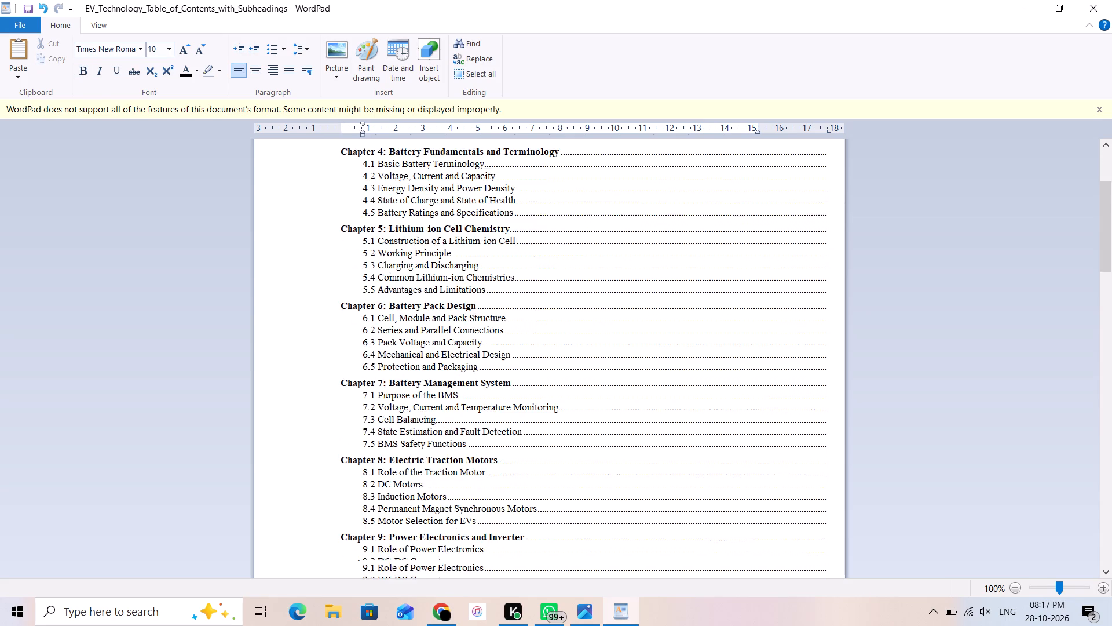
scroll(542, 417, down, 20)
scroll(542, 417, down, 20)
scroll(542, 417, down, 1)
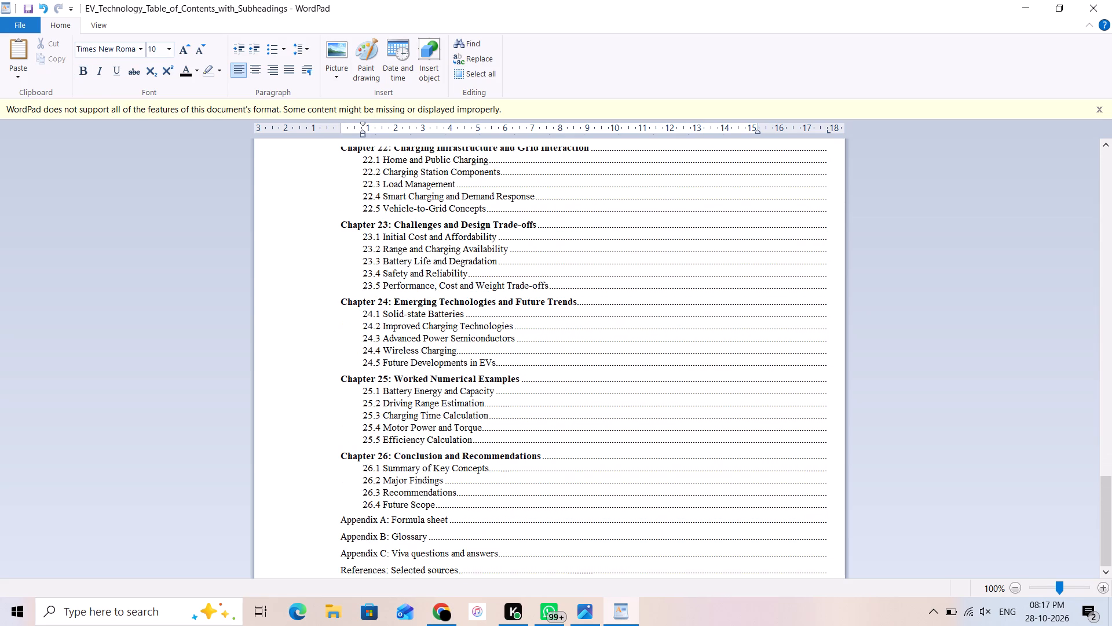
scroll(537, 432, down, 7)
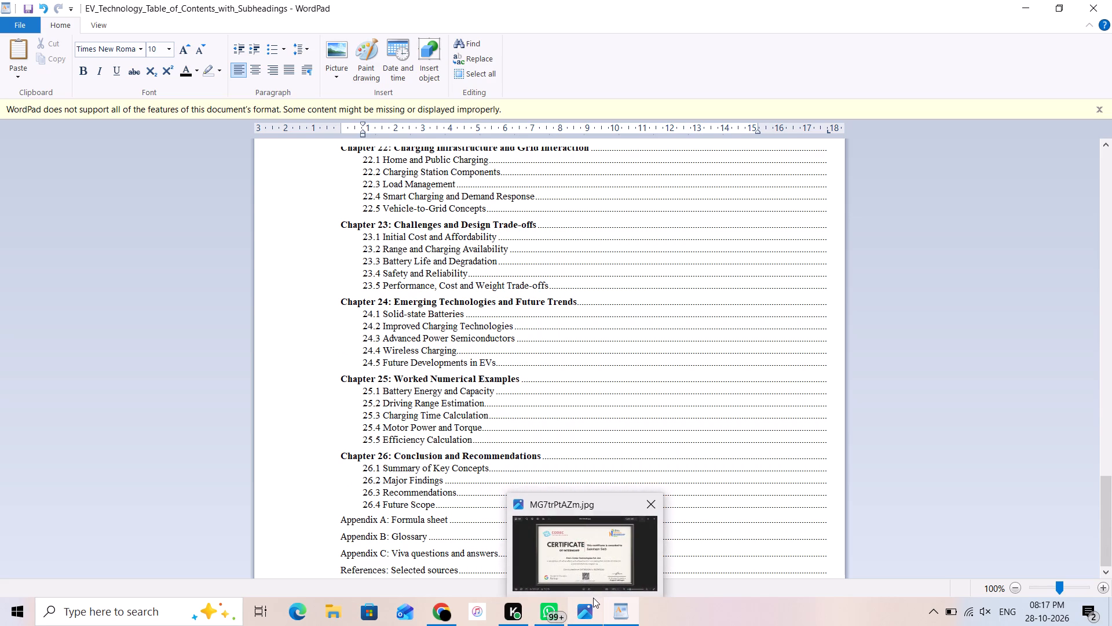
Close the open certificate image and return to the BEC752 report in Acrobat.
click(653, 501)
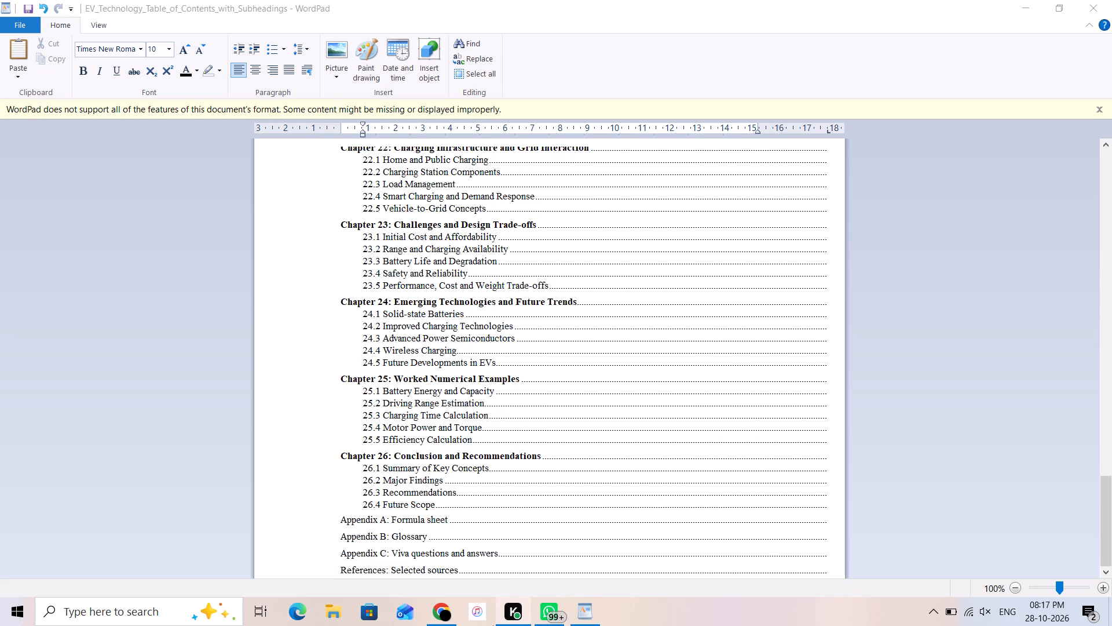
click(430, 622)
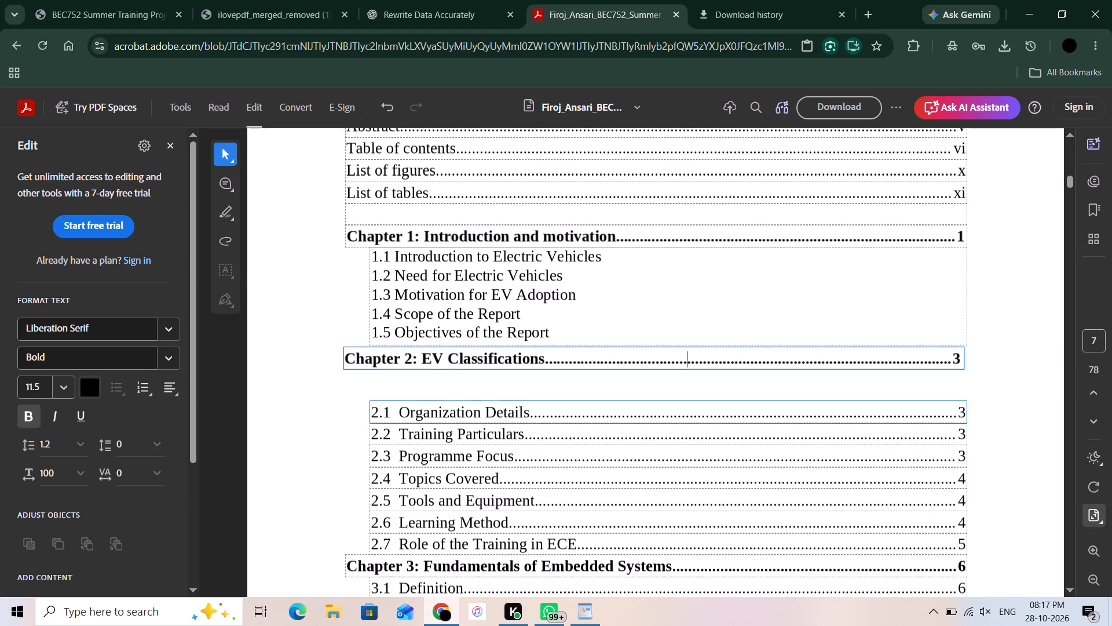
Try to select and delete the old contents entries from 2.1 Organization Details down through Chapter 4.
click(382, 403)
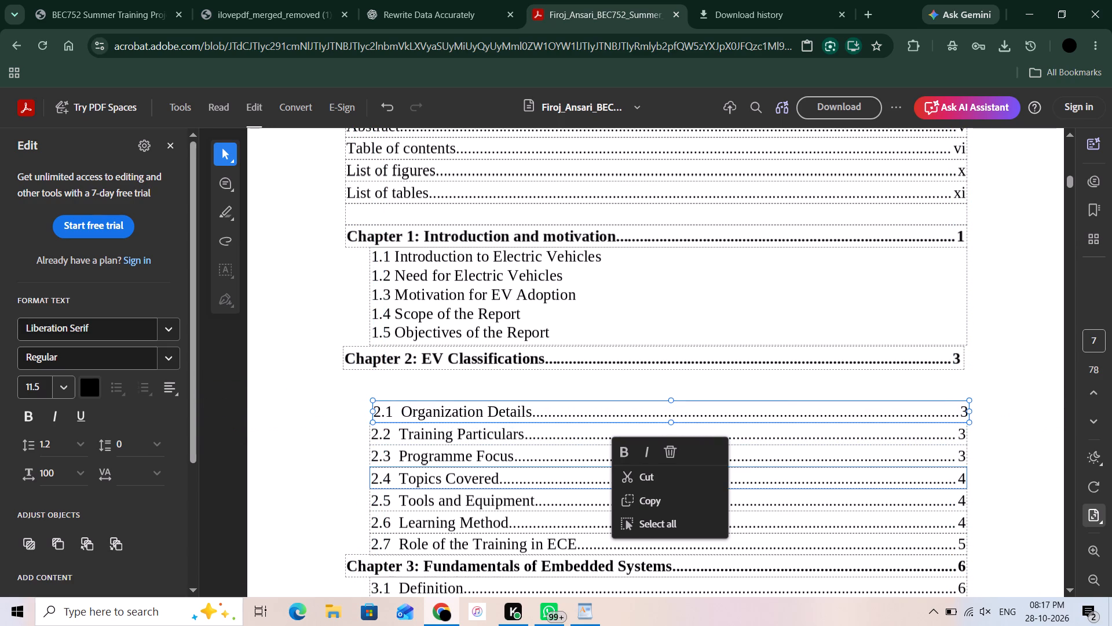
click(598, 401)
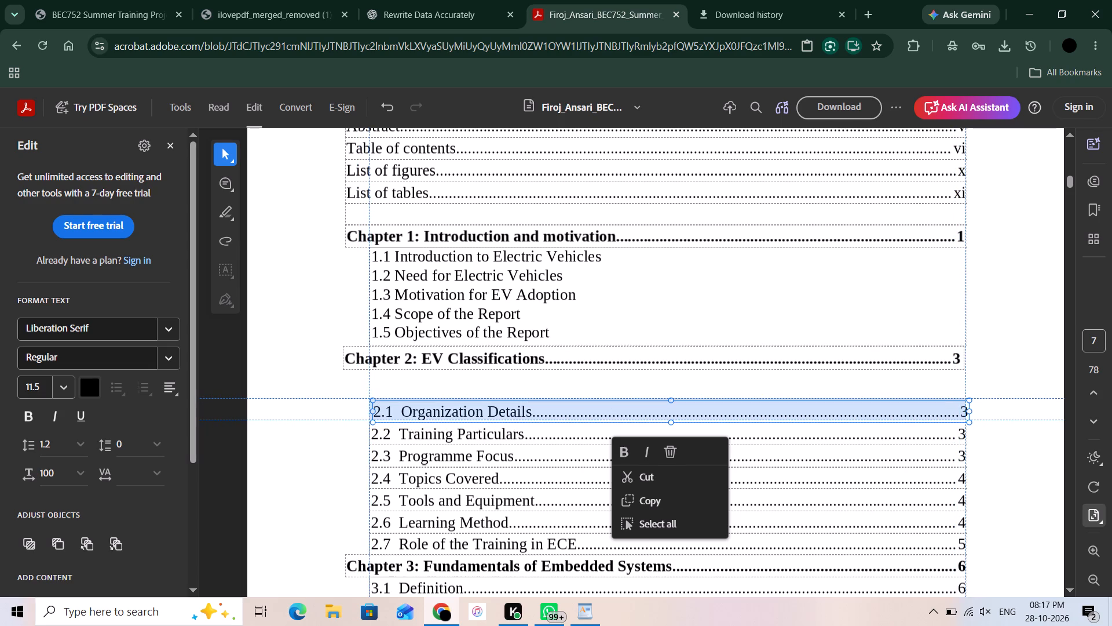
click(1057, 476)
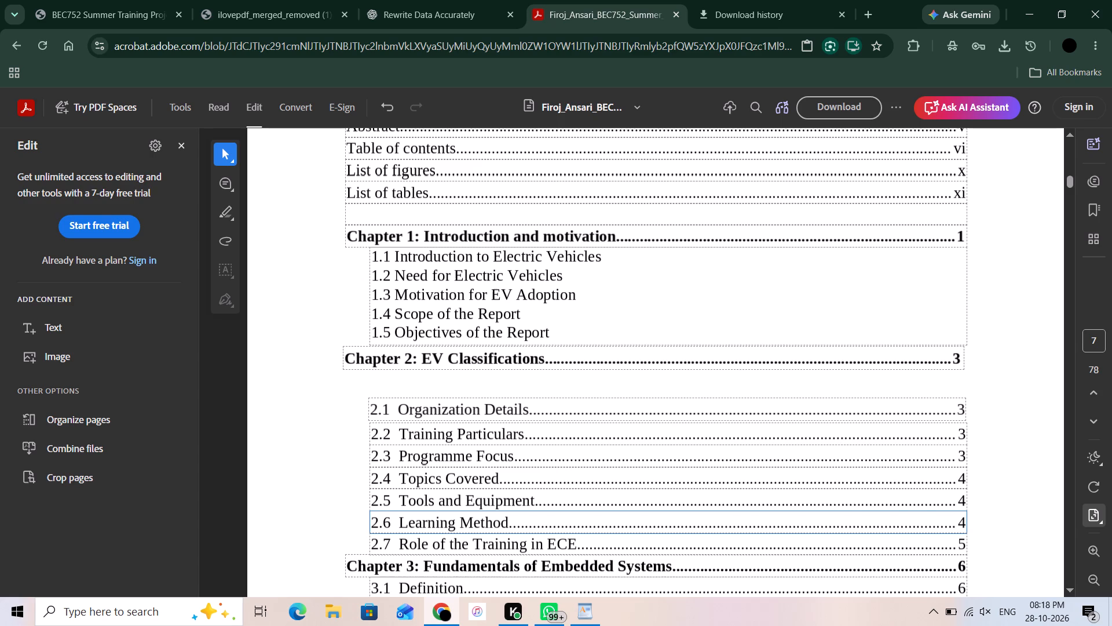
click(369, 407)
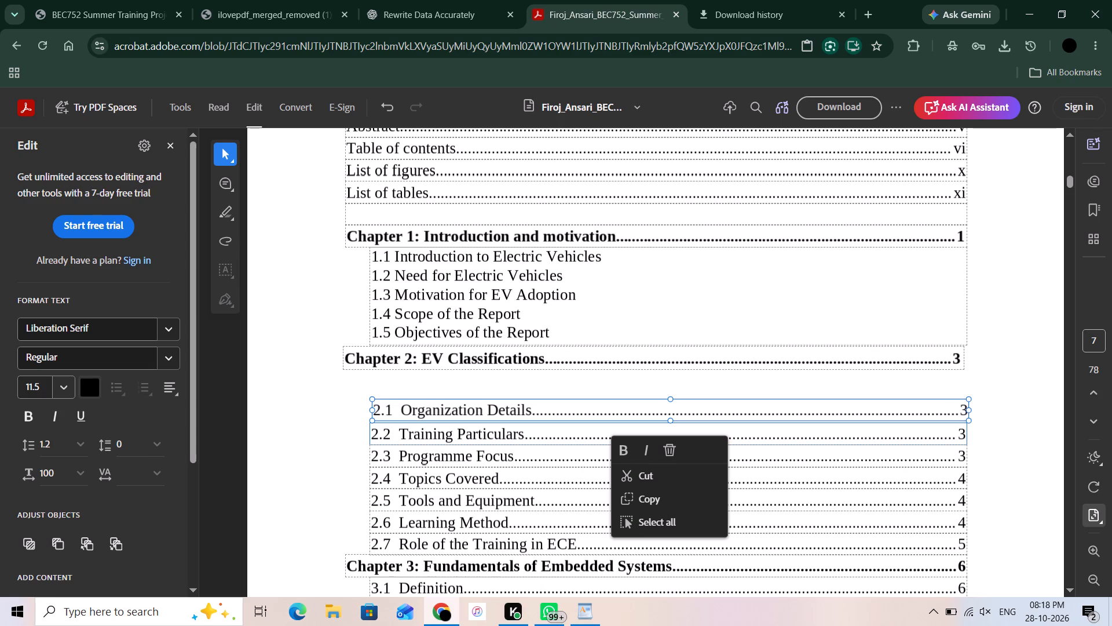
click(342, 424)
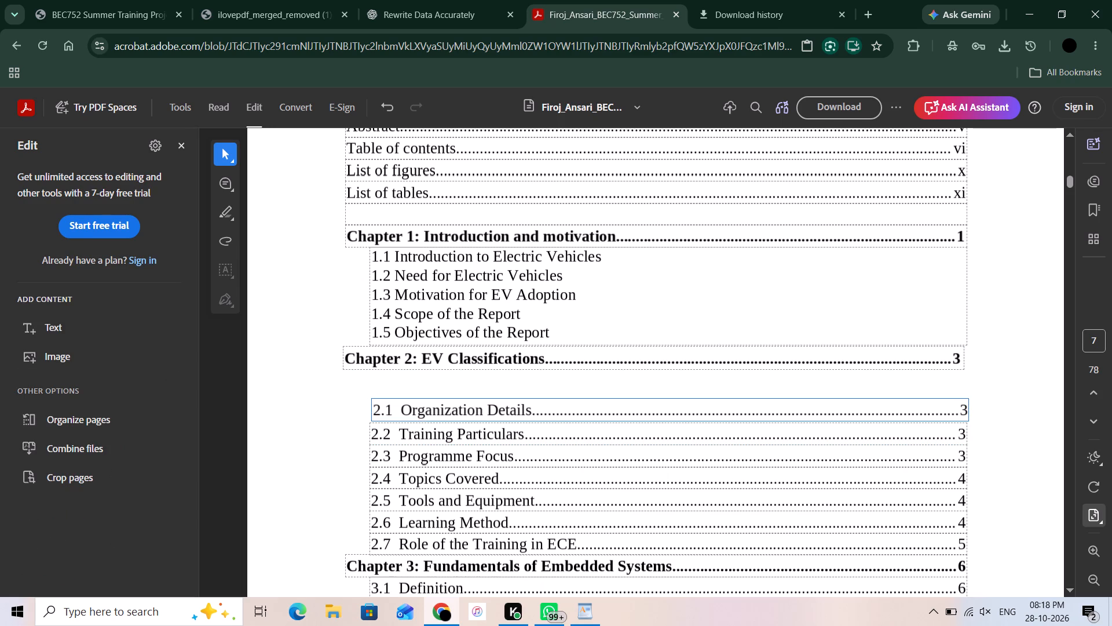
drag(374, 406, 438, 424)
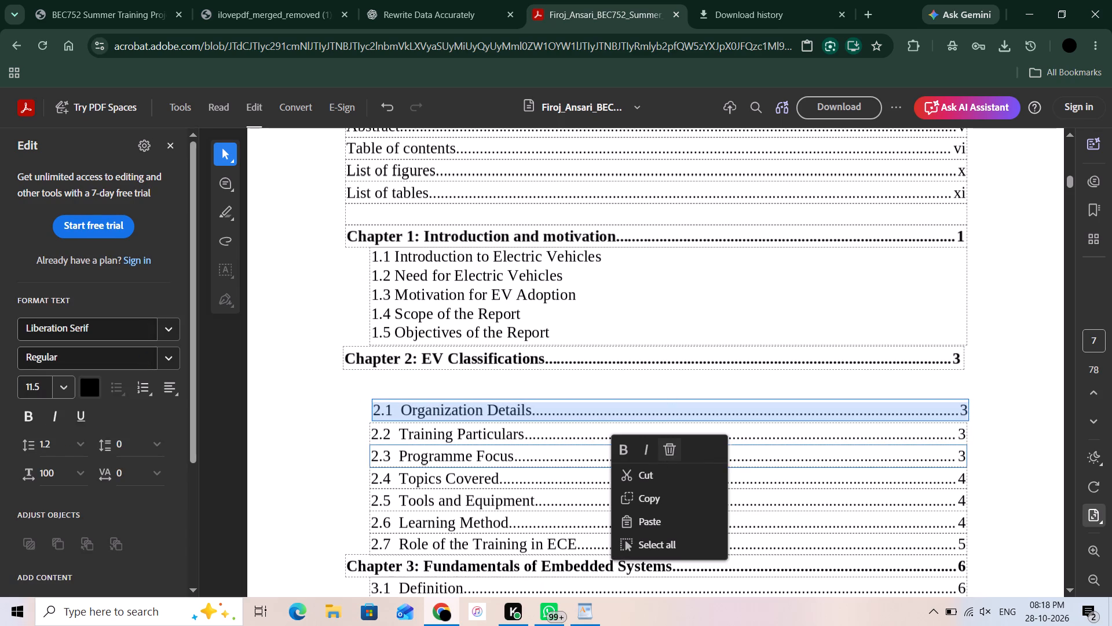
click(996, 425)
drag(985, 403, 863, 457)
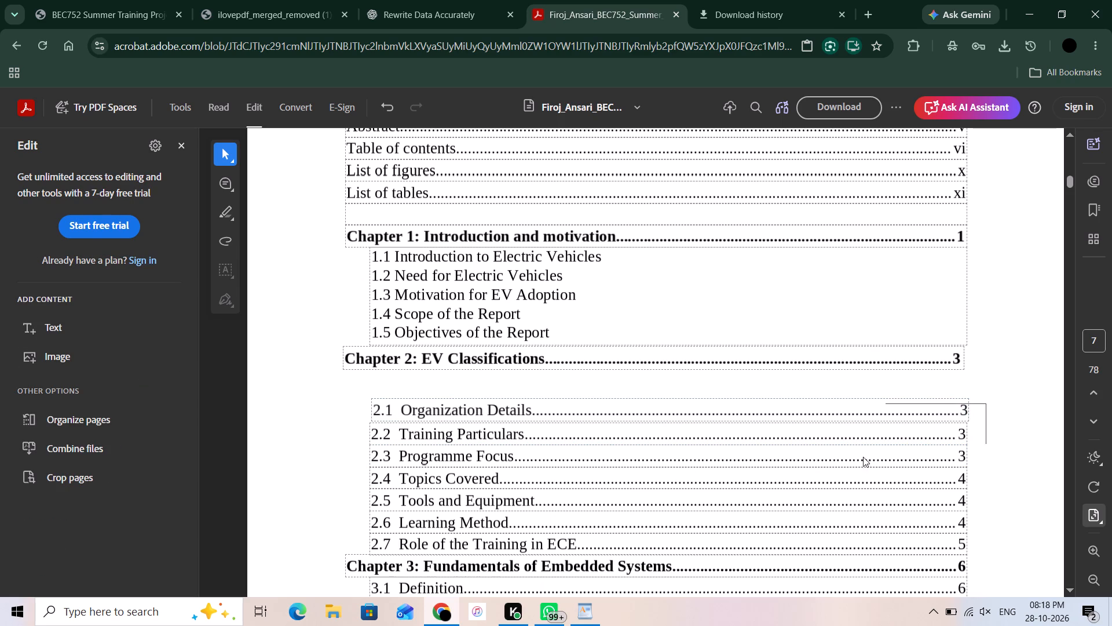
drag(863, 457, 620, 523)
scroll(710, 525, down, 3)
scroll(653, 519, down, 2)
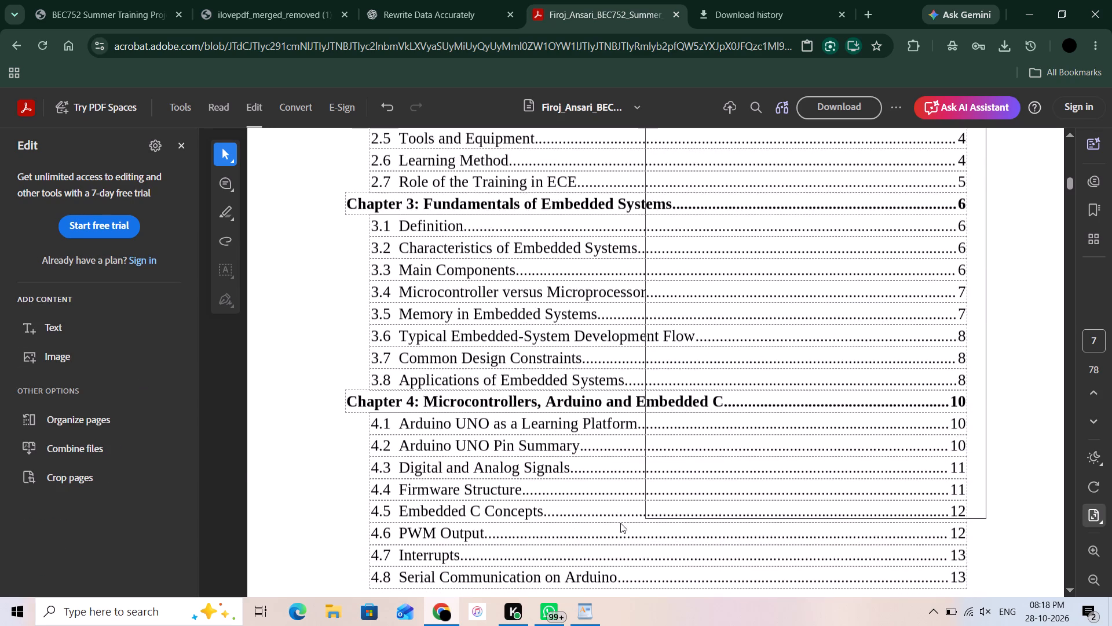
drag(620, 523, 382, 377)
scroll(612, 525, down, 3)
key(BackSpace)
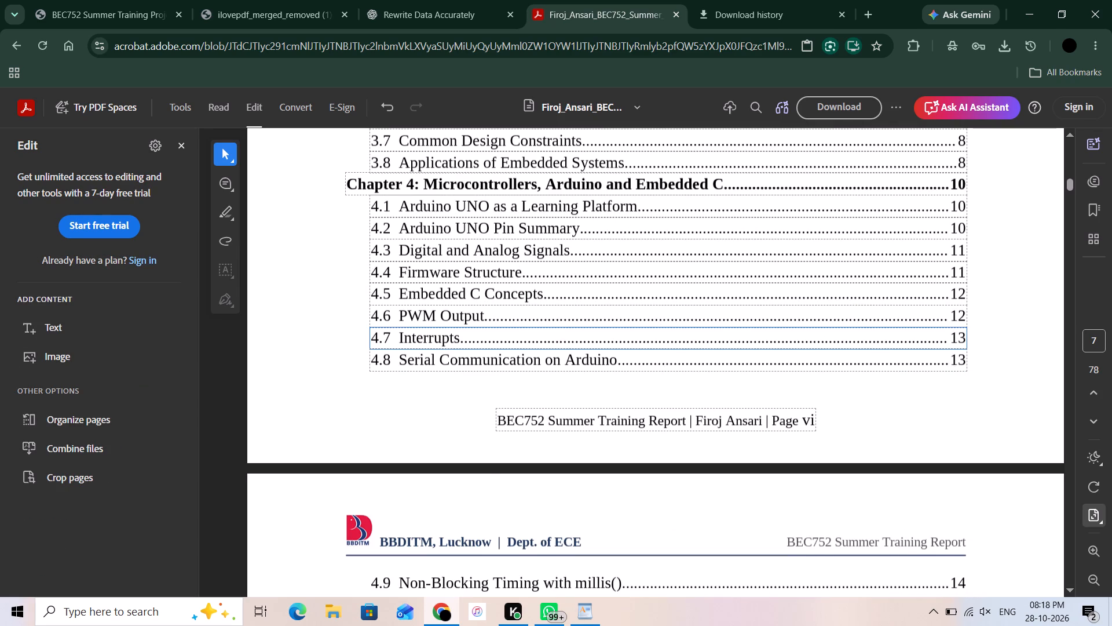
Delete the old contents lines from 2.1 Organization Details through 4.8 Serial Communication on Arduino on page vi.
scroll(542, 328, up, 4)
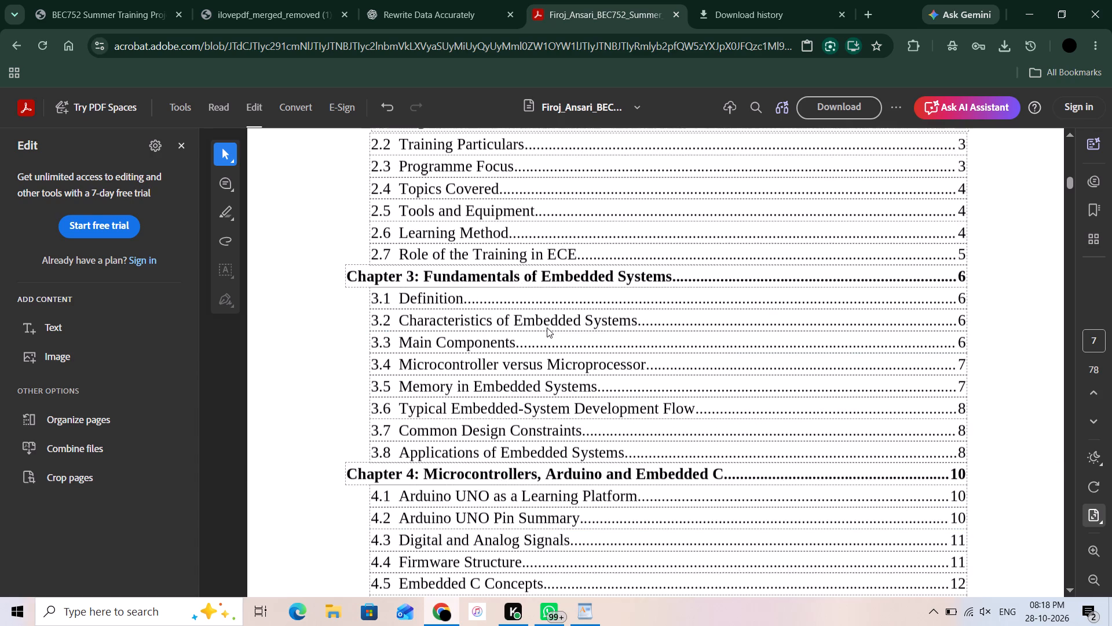
scroll(547, 327, up, 2)
click(374, 263)
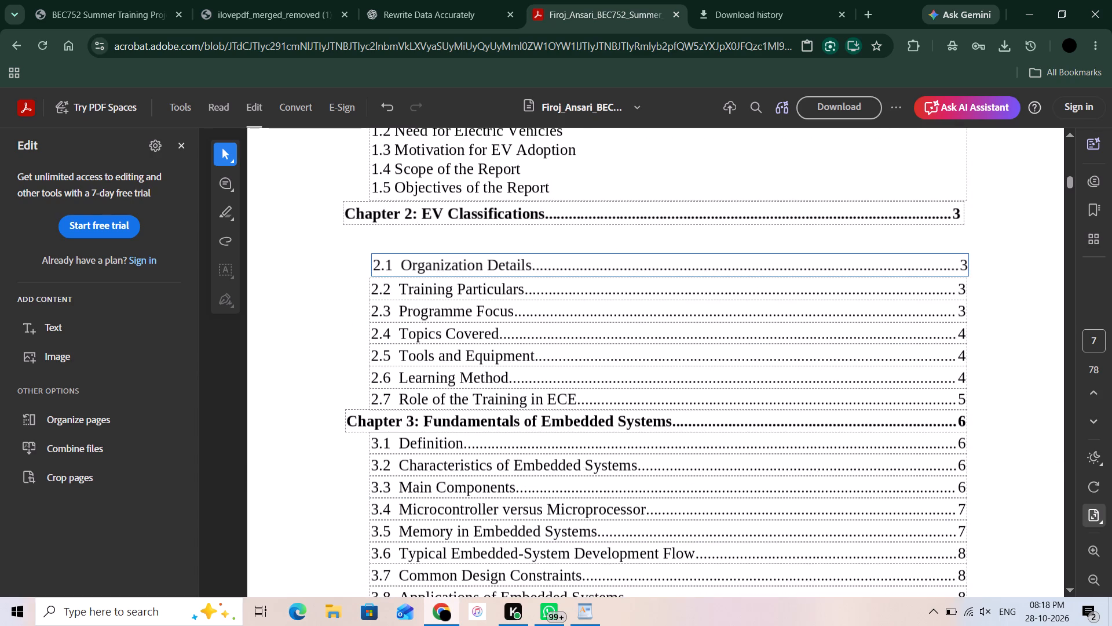
drag(374, 263, 496, 308)
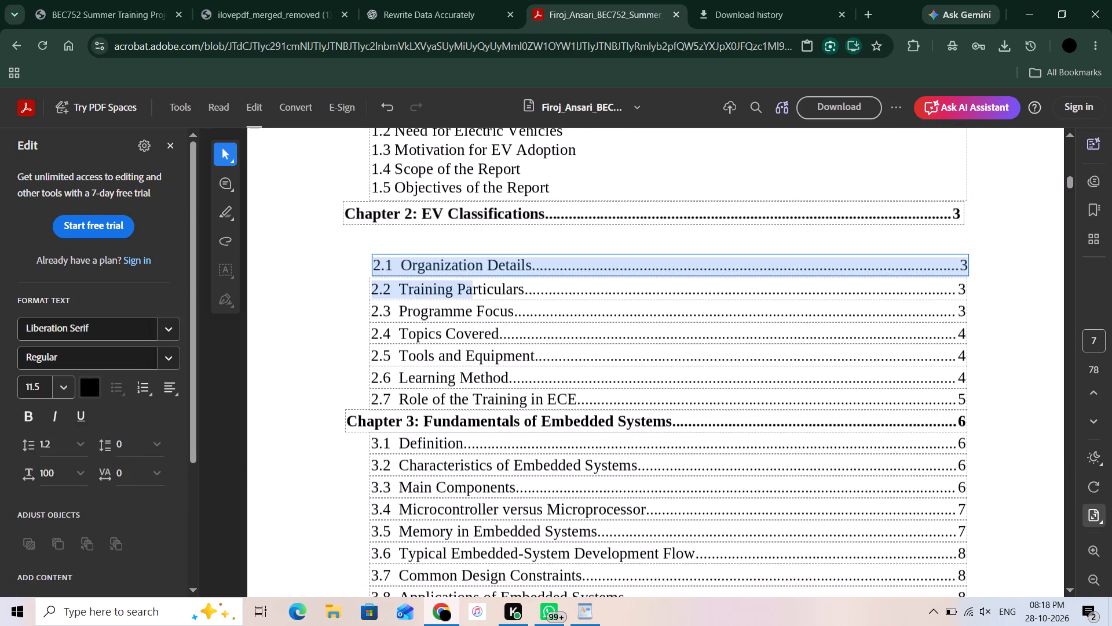
drag(496, 308, 712, 374)
scroll(505, 317, down, 3)
scroll(549, 374, down, 4)
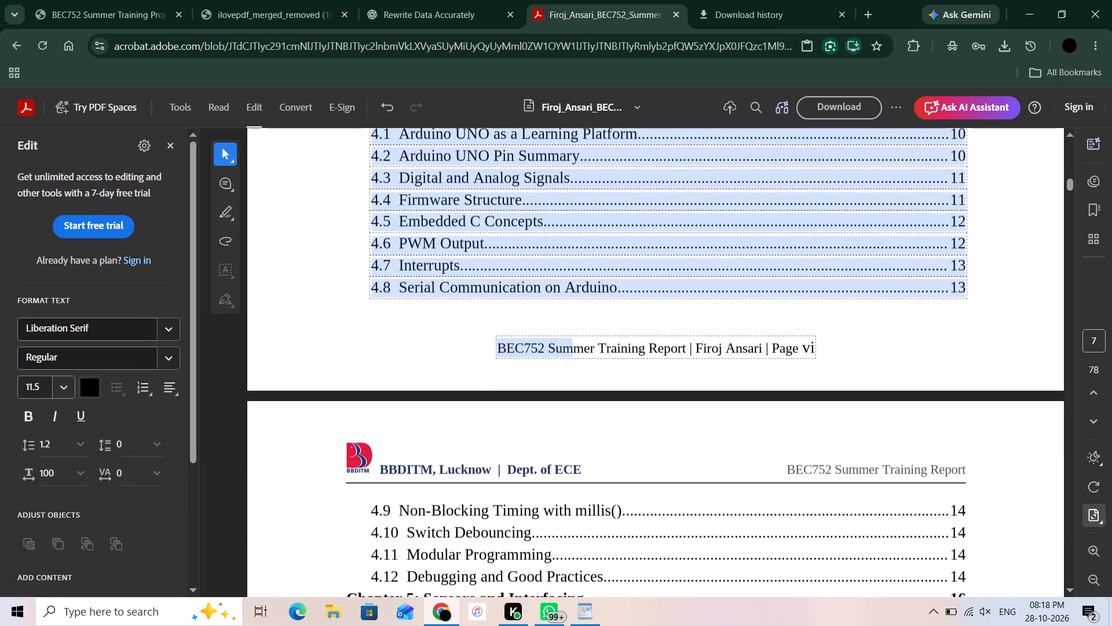
drag(712, 374, 940, 279)
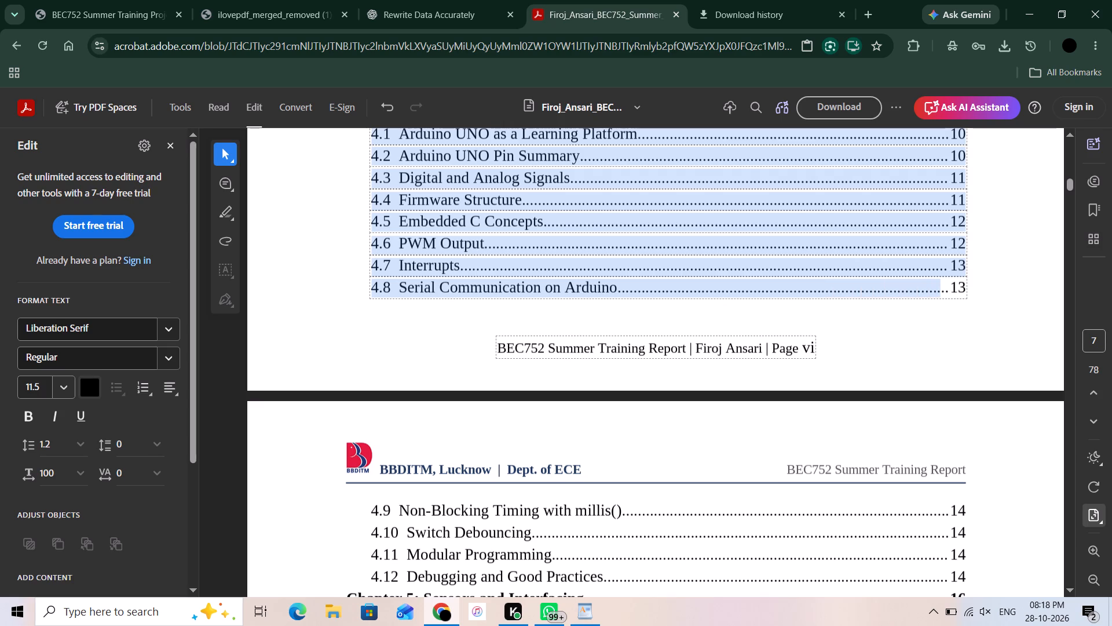
drag(940, 279, 963, 283)
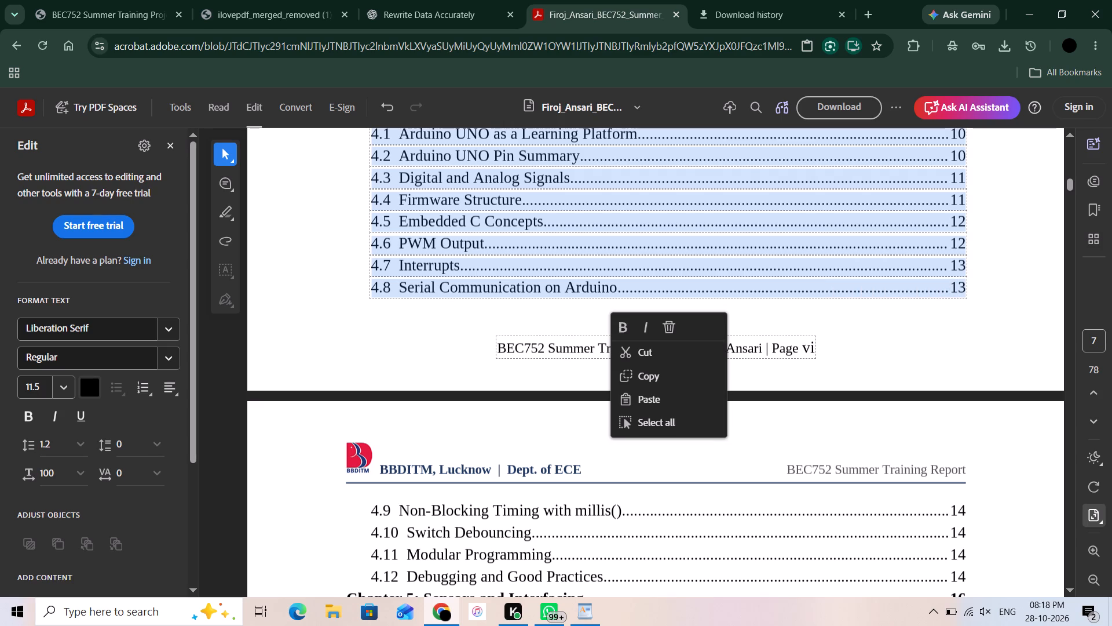
click(665, 329)
scroll(634, 325, up, 4)
scroll(858, 305, up, 1)
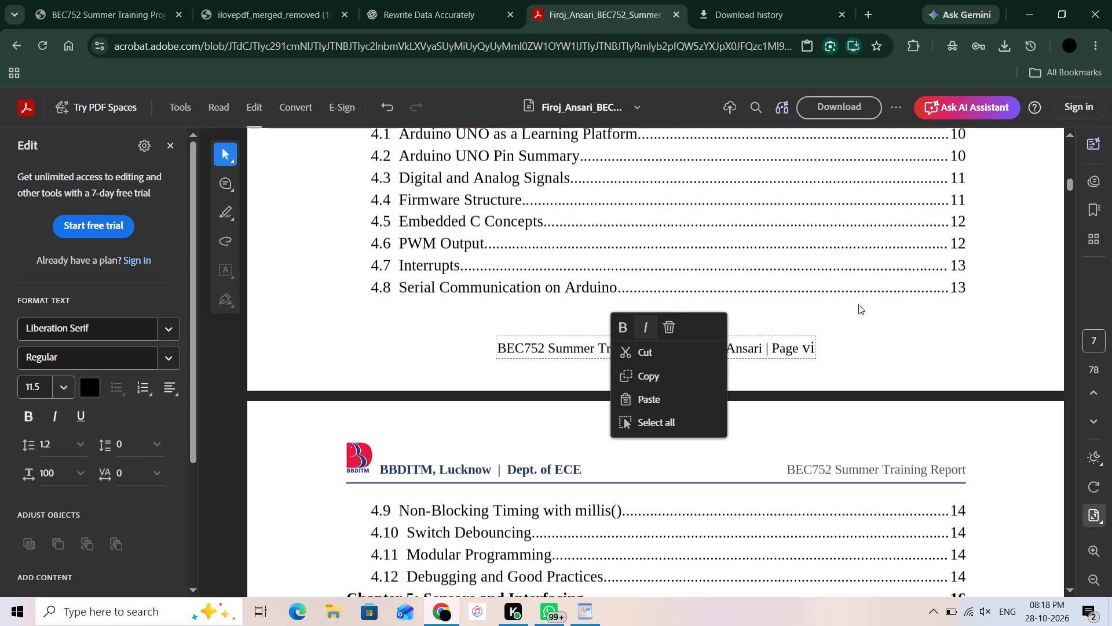
Move the empty text box on the contents page up directly beneath the Chapter 2: EV Classifications heading.
scroll(858, 304, up, 9)
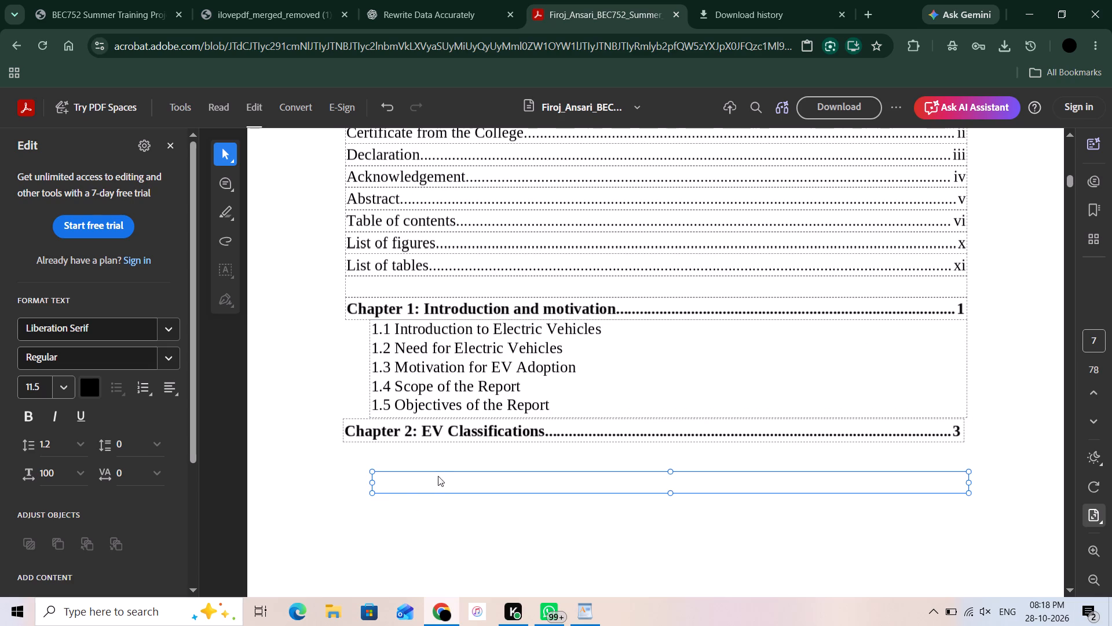
click(439, 479)
click(582, 537)
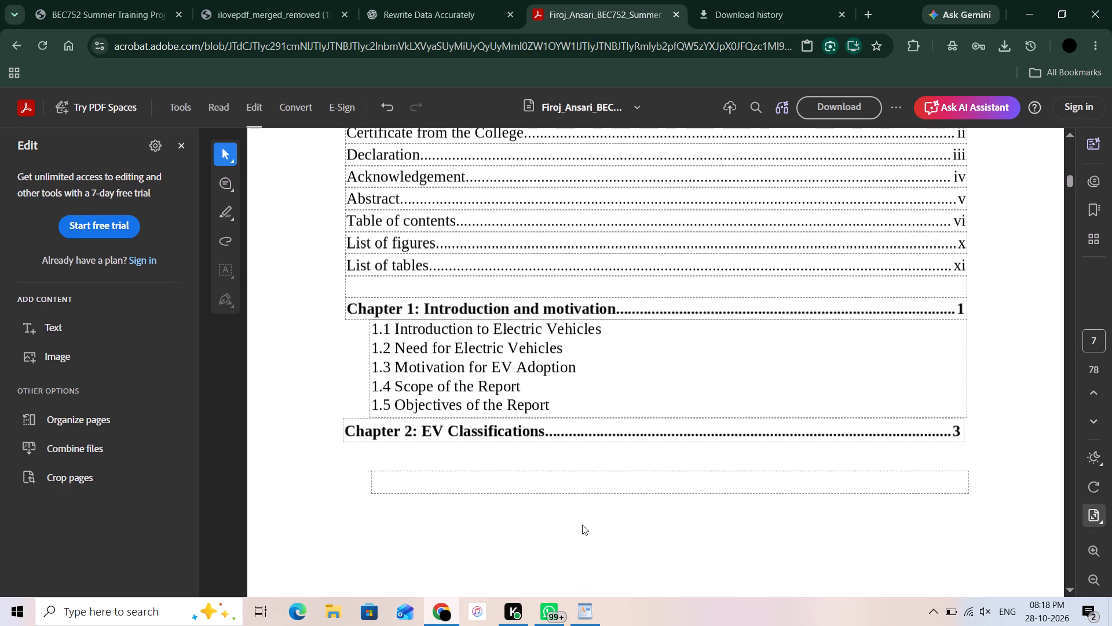
click(498, 481)
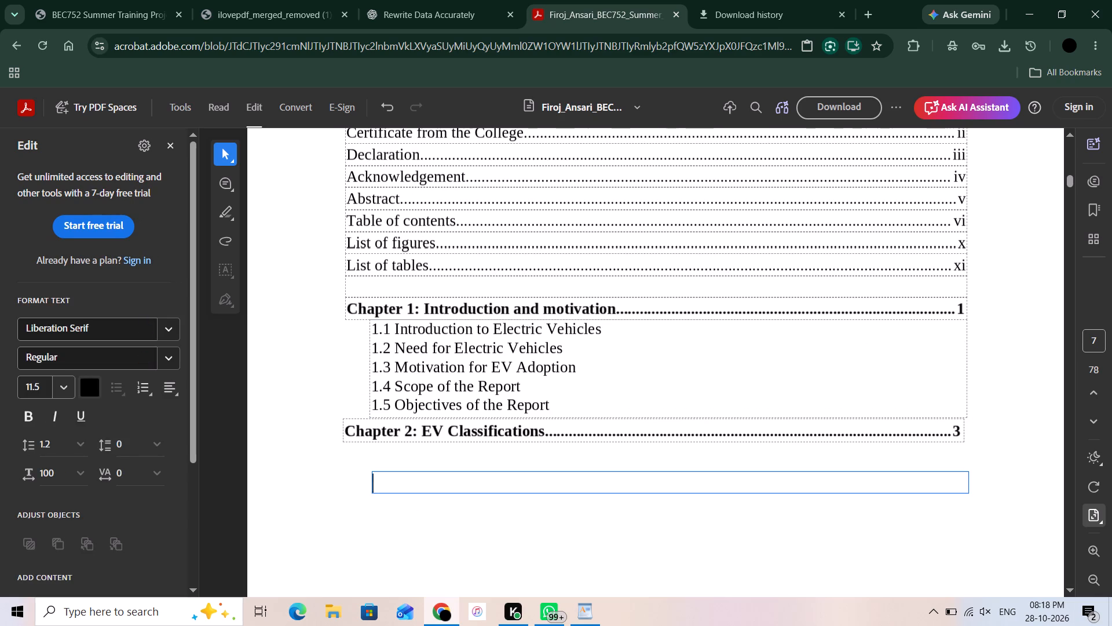
drag(526, 472, 530, 449)
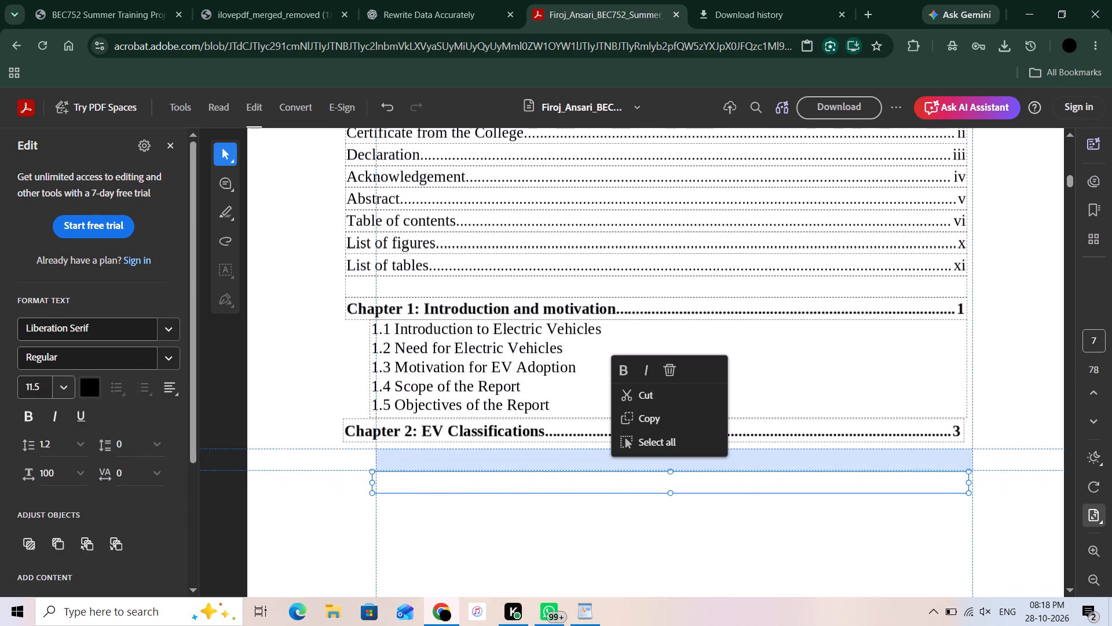
drag(530, 449, 523, 450)
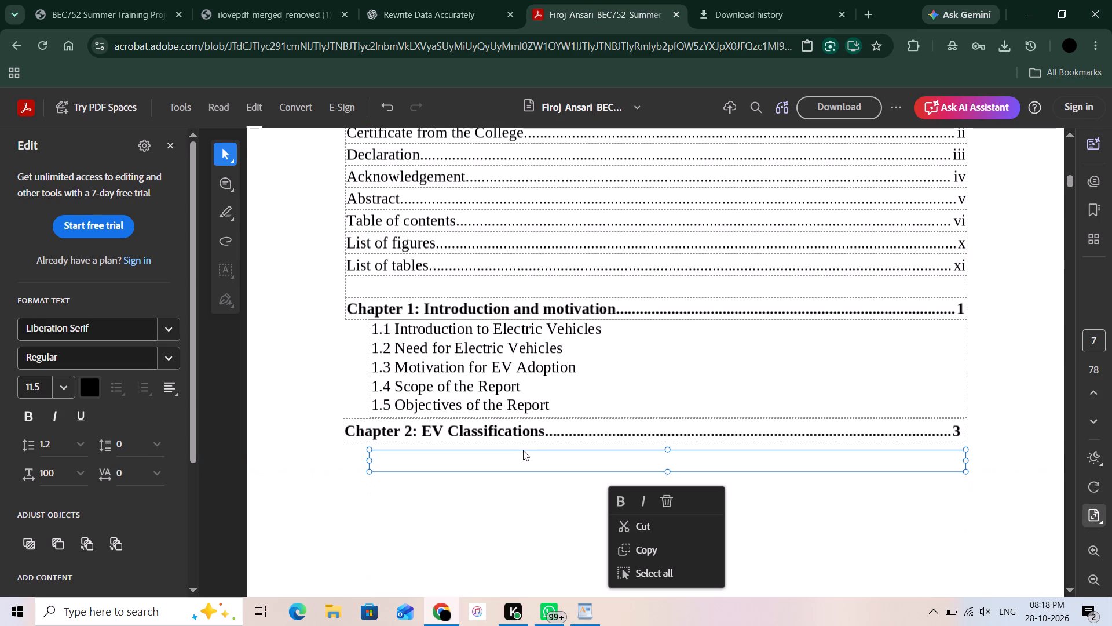
drag(521, 450, 521, 447)
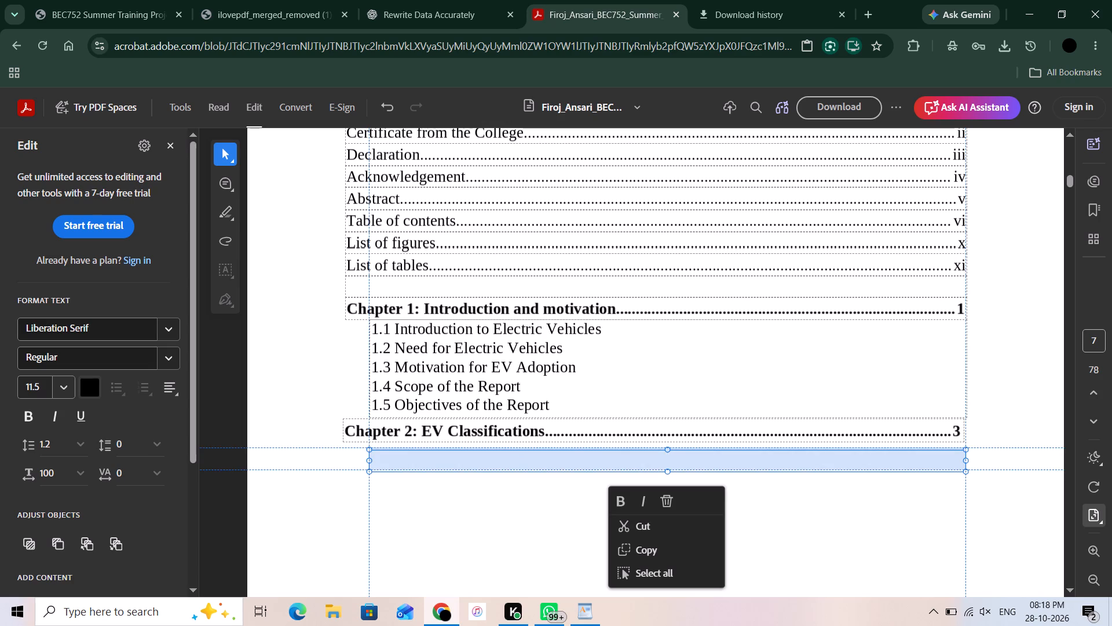
drag(521, 447, 522, 443)
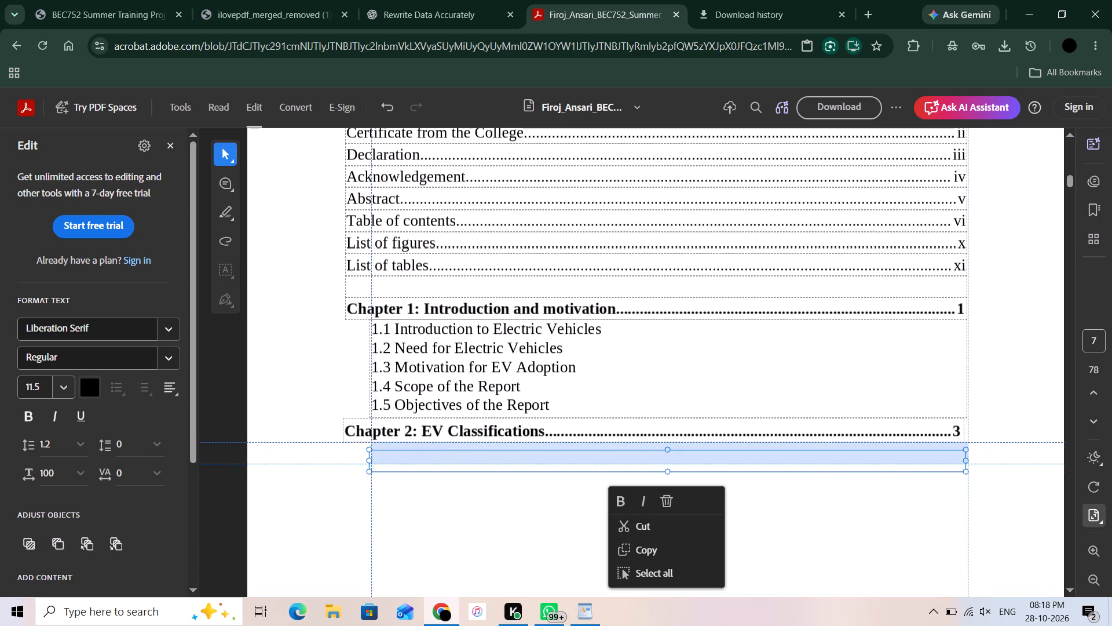
drag(522, 443, 521, 443)
click(483, 507)
drag(437, 442, 437, 452)
click(440, 456)
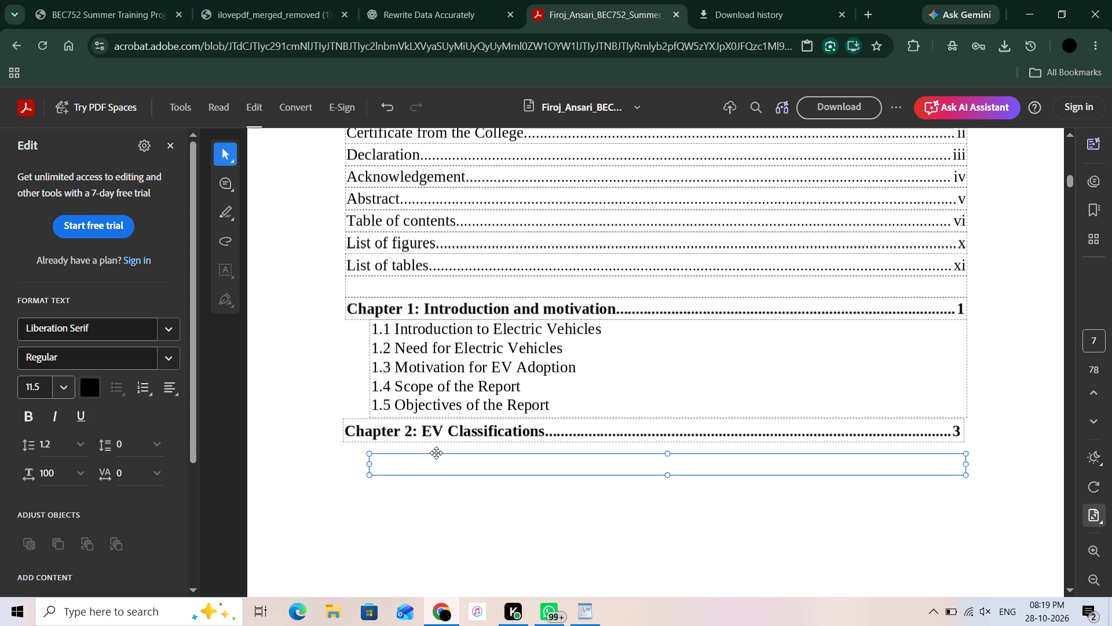
drag(436, 453, 437, 445)
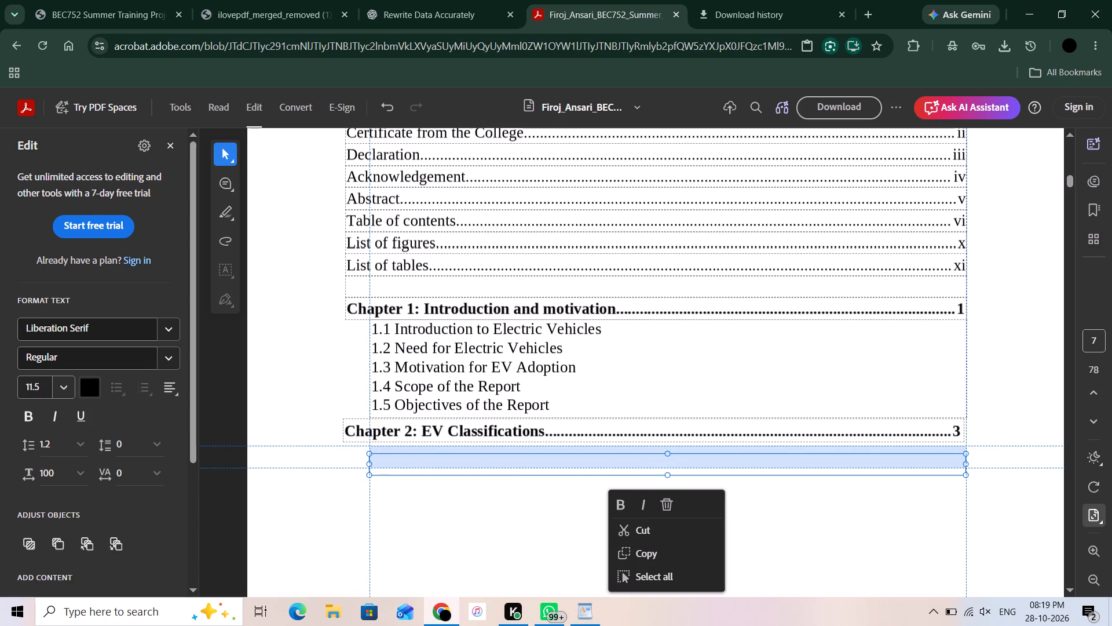
drag(437, 445, 436, 443)
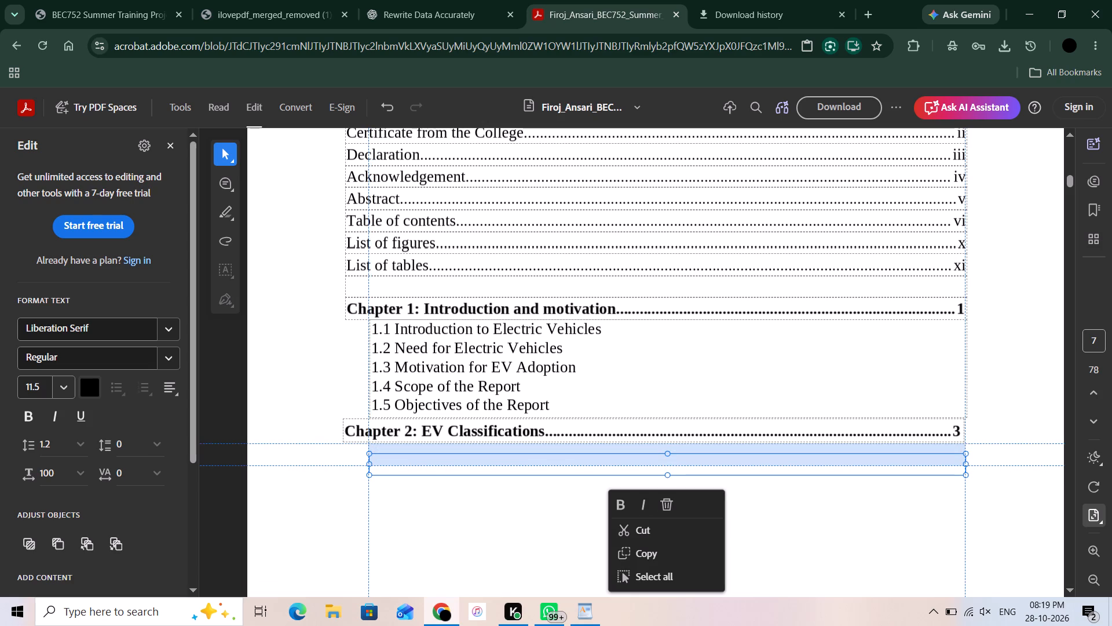
drag(436, 443, 436, 442)
Paste entries 2.1 Battery Electric Vehicles (BEVs) to 2.5 Comparison of EV Types into the empty text box under Chapter 2.
click(415, 454)
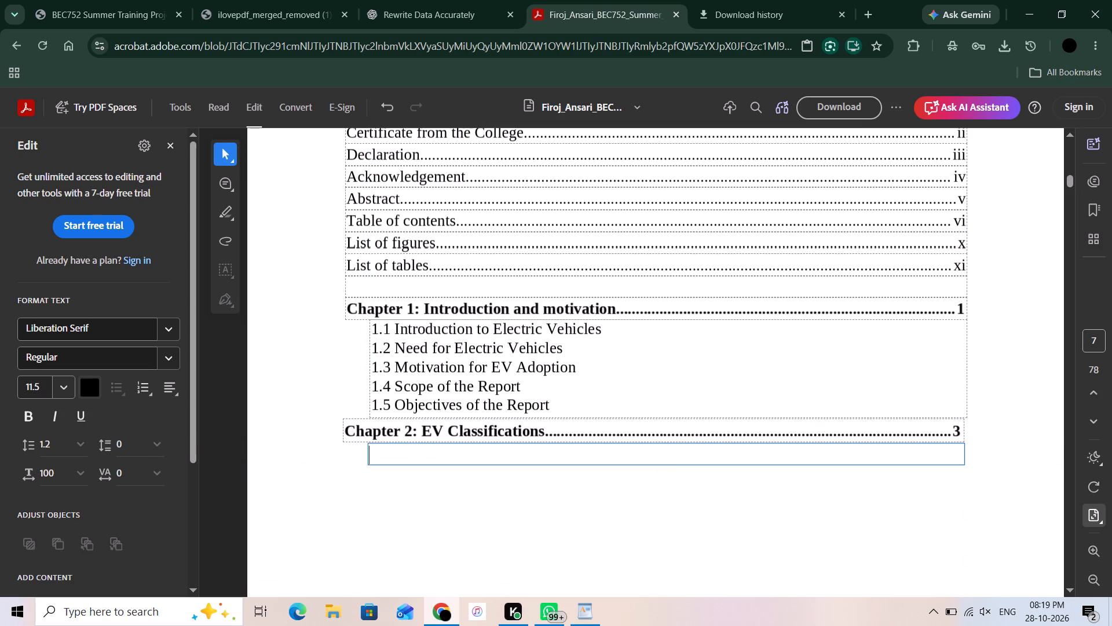
key(ctrl+v)
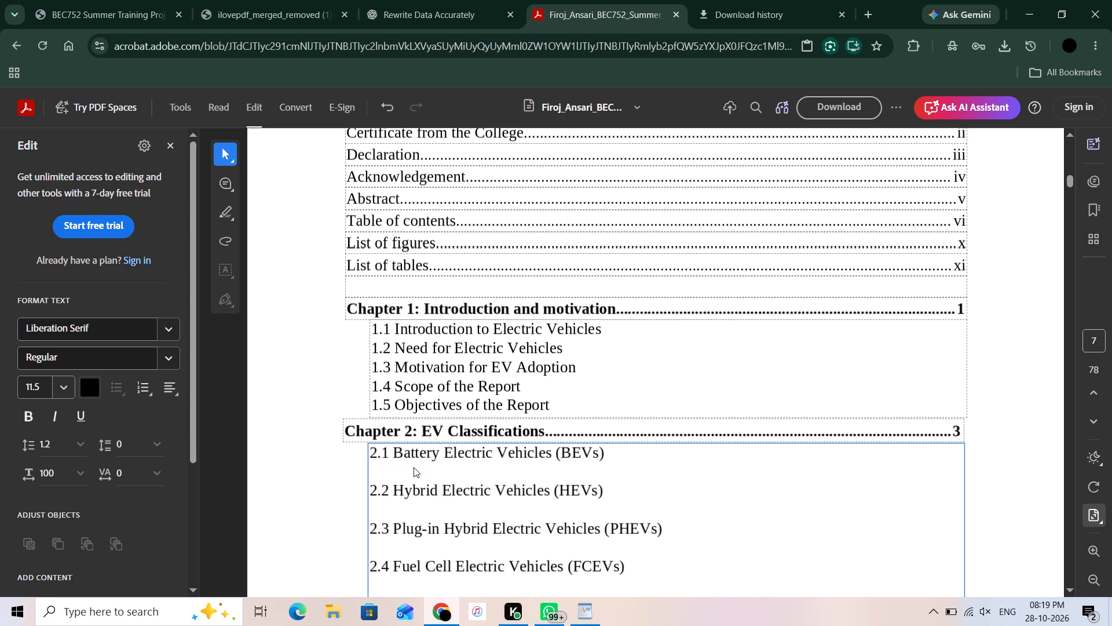
Remove the blank lines between entries 2.1 and 2.5 so the Chapter 2 entries are single-spaced.
scroll(423, 507, down, 3)
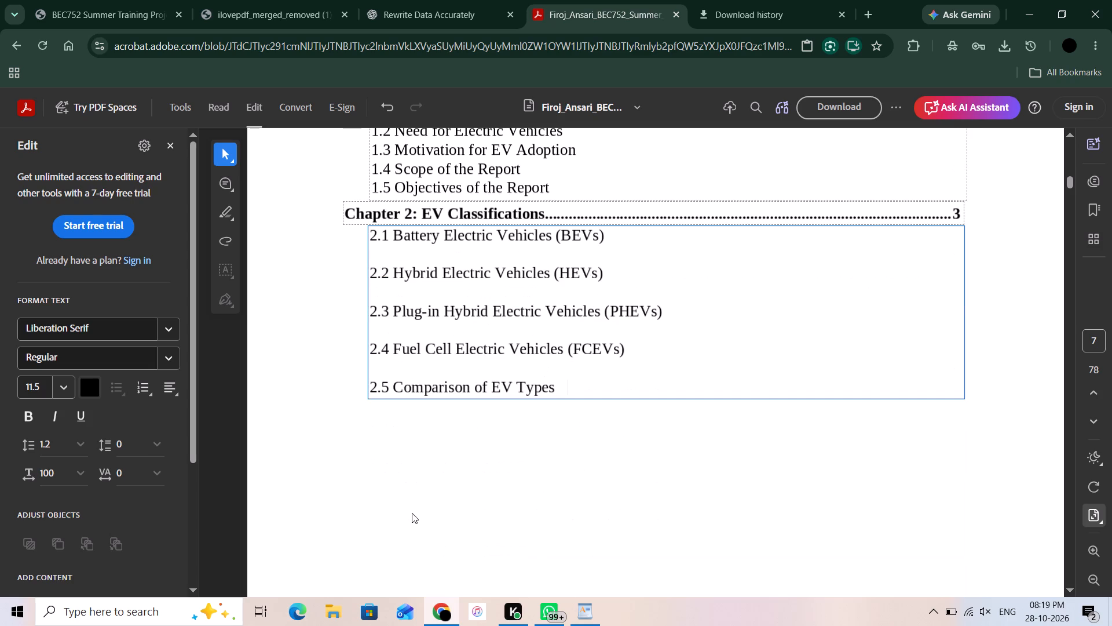
click(372, 387)
key(BackSpace)
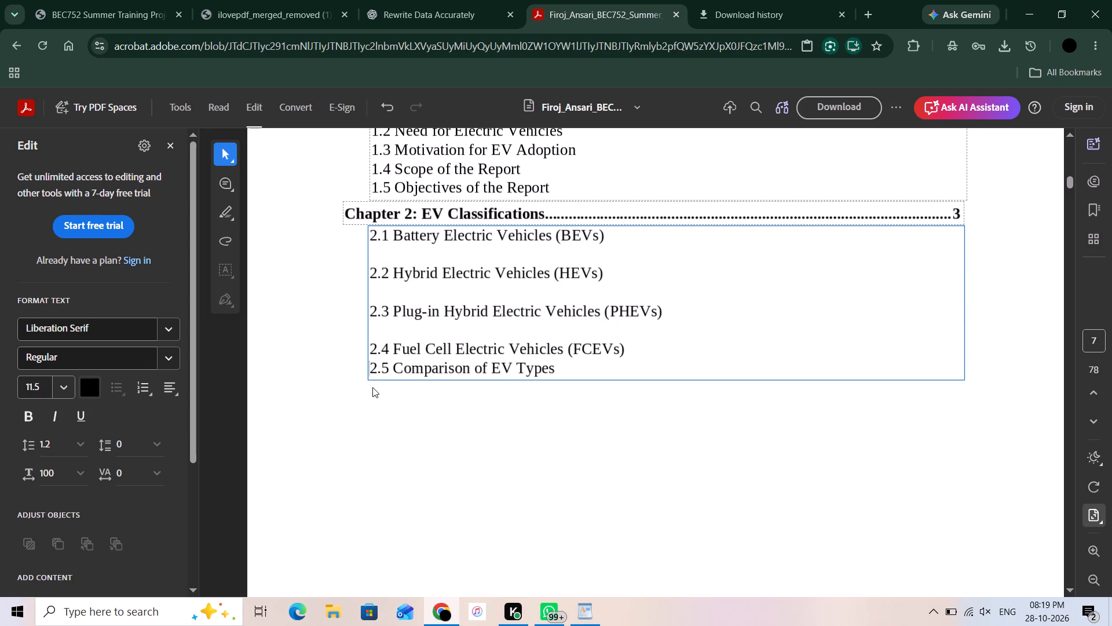
key(Up)
key(Up)
key(Down)
key(BackSpace)
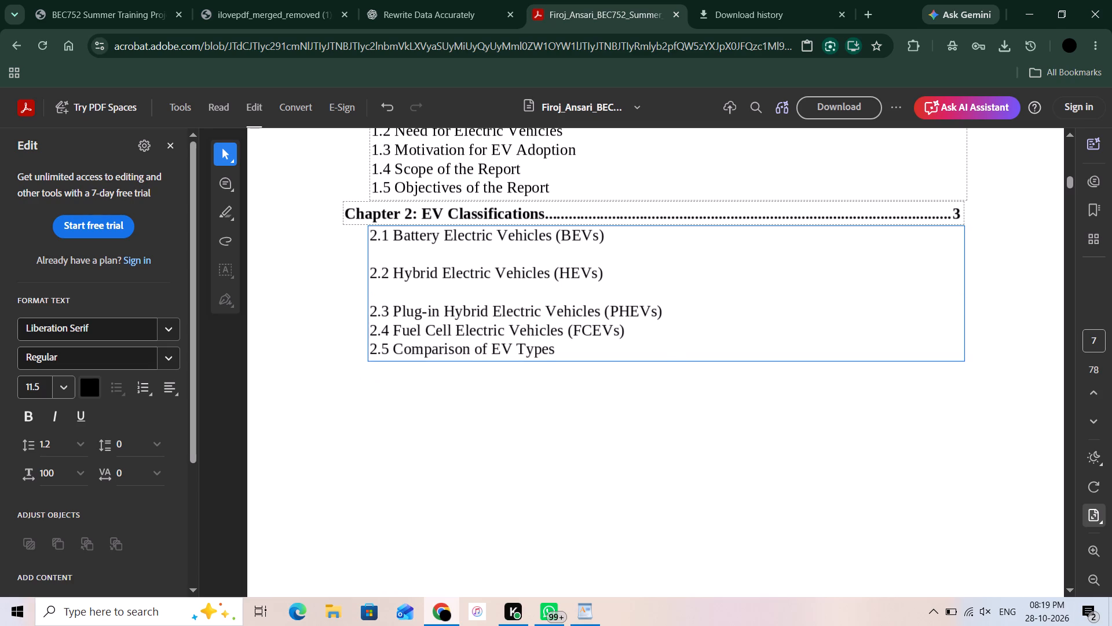
key(Up)
key(BackSpace)
key(Up)
key(BackSpace)
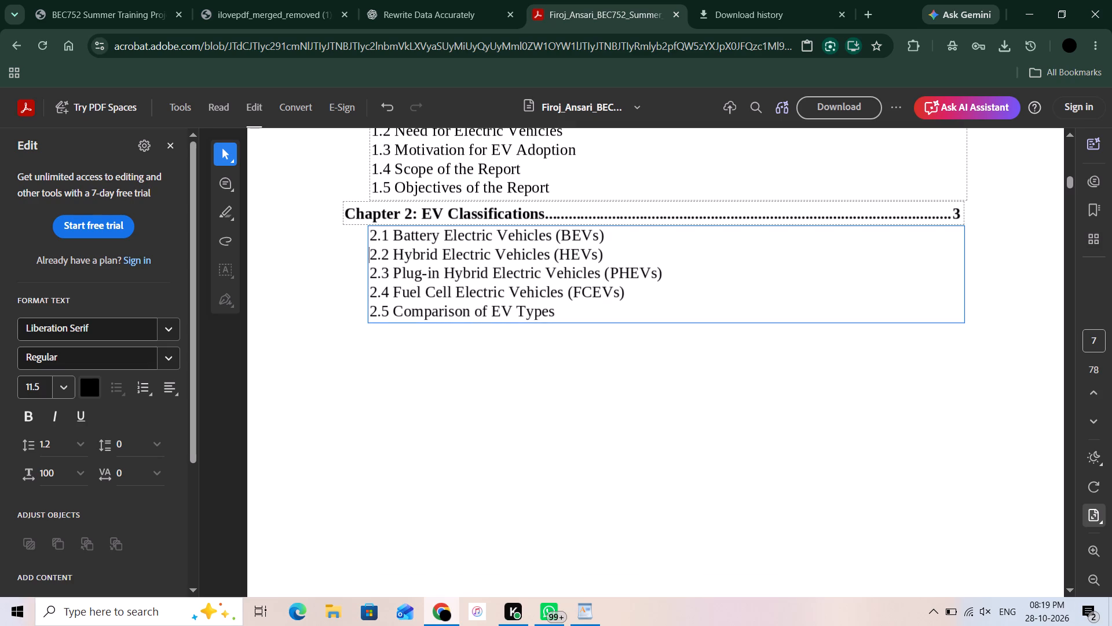
click(445, 351)
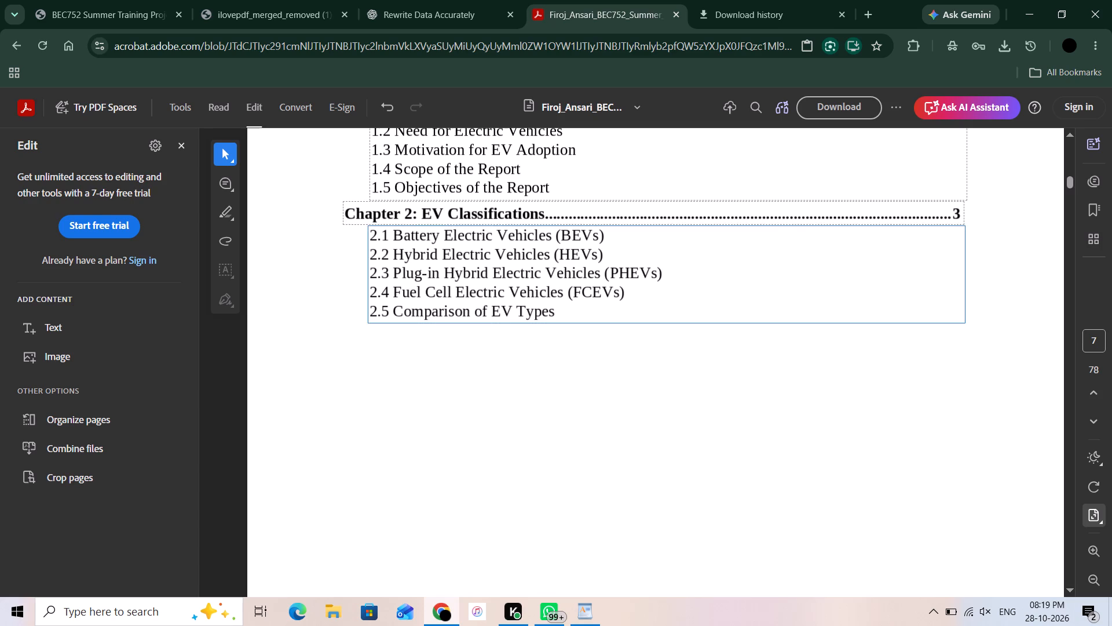
Switch to the EV table of contents in WordPad and cut Chapter 3: Overall Architecture and Energy Flow with entries 3.1 to 3.5.
click(587, 625)
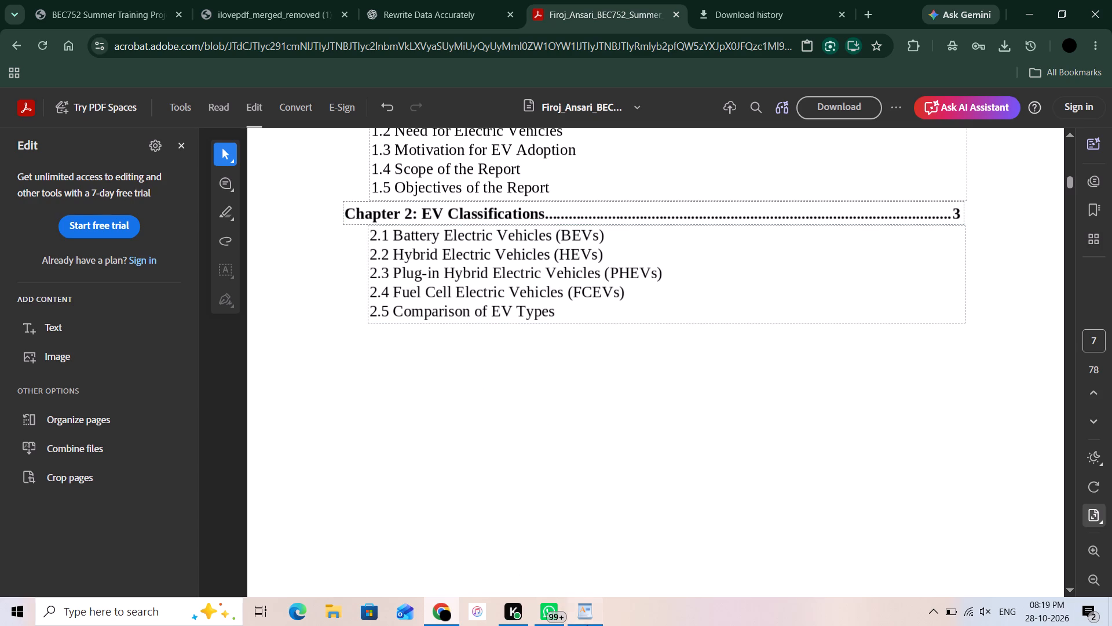
scroll(462, 288, up, 18)
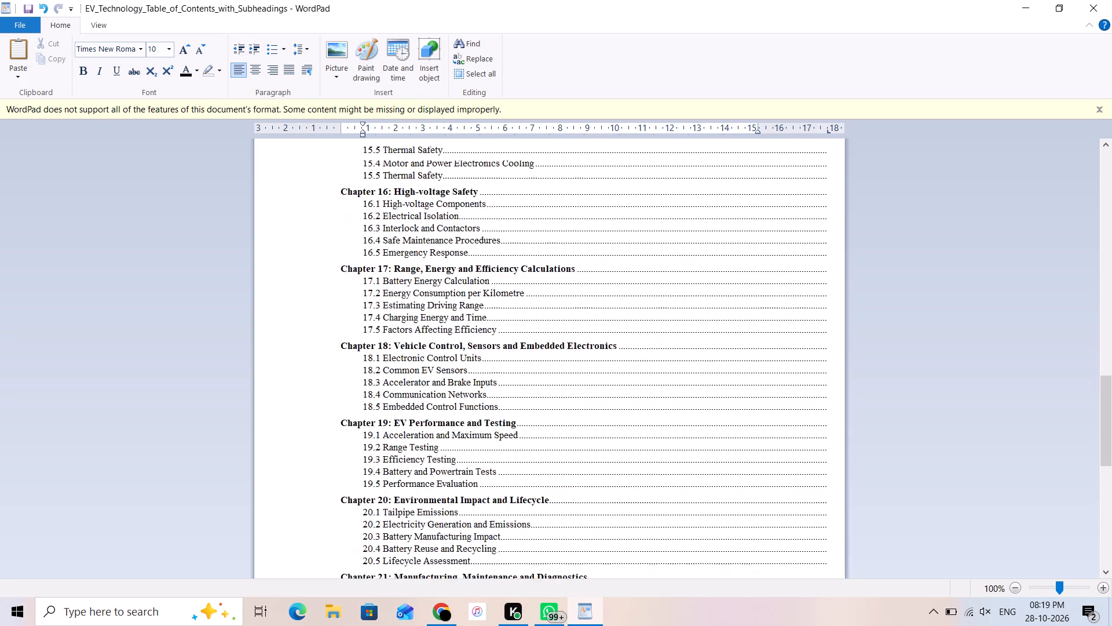
scroll(466, 288, up, 3)
scroll(506, 228, up, 4)
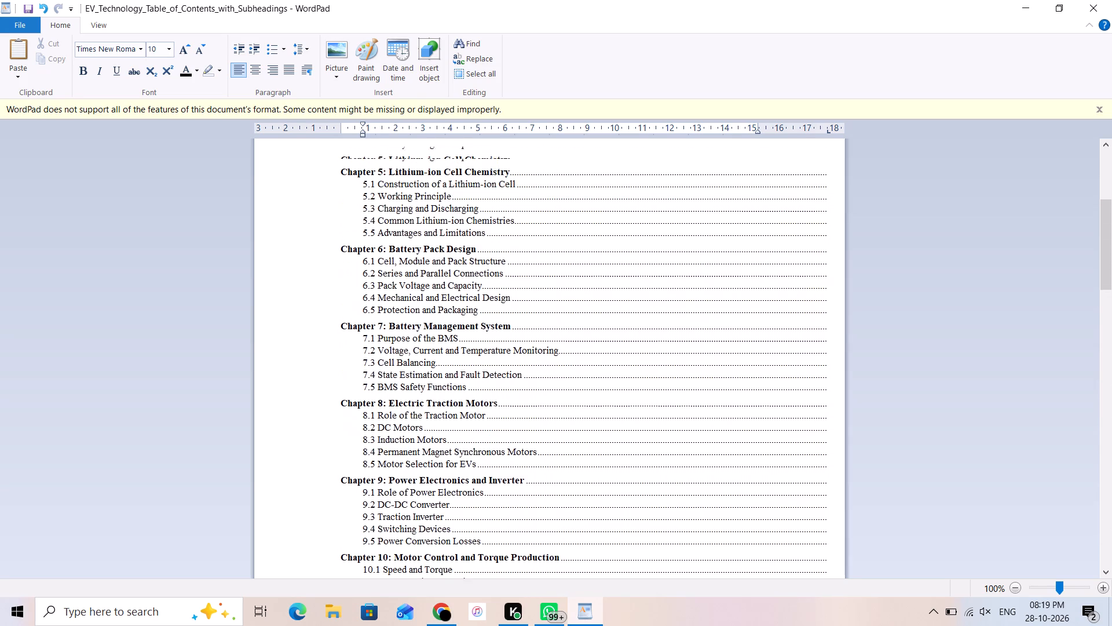
scroll(488, 257, up, 12)
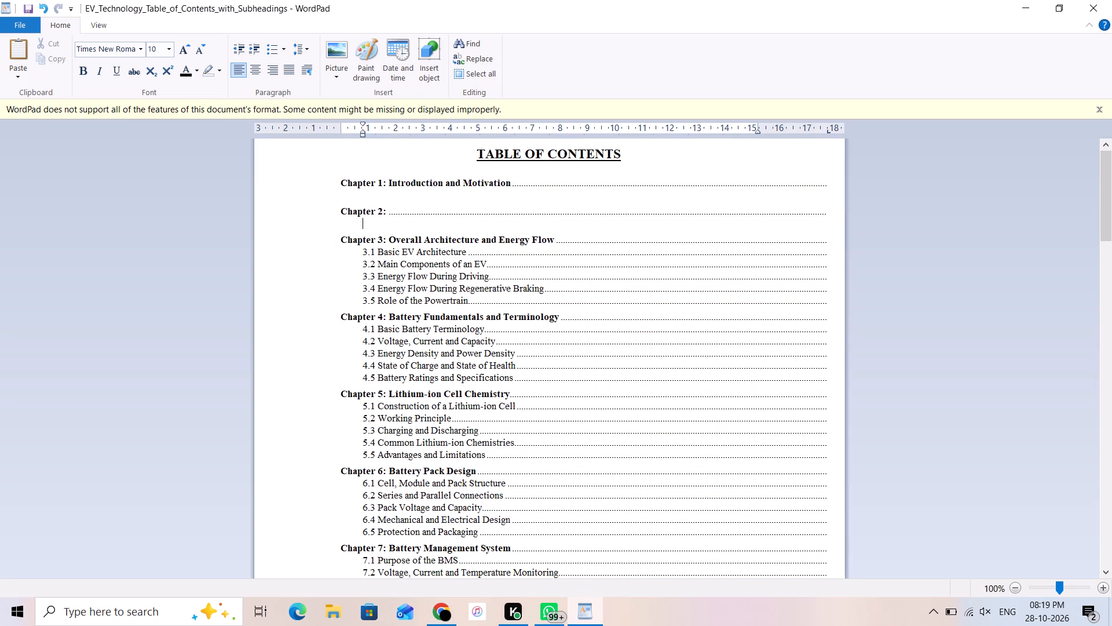
drag(339, 236, 621, 298)
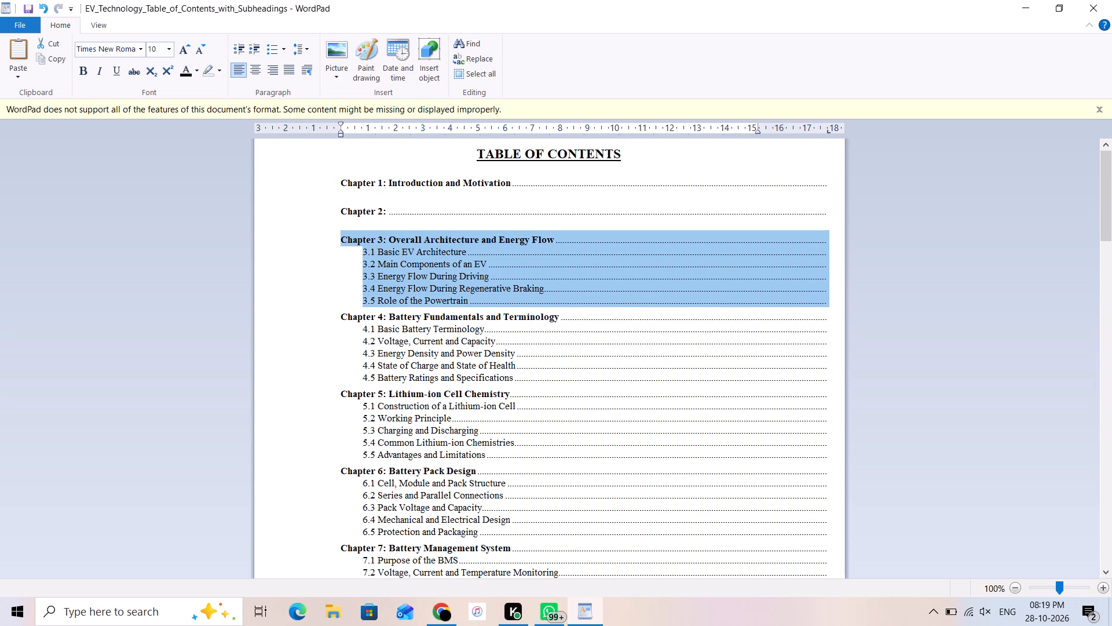
drag(621, 298, 630, 298)
right_click(630, 298)
click(640, 309)
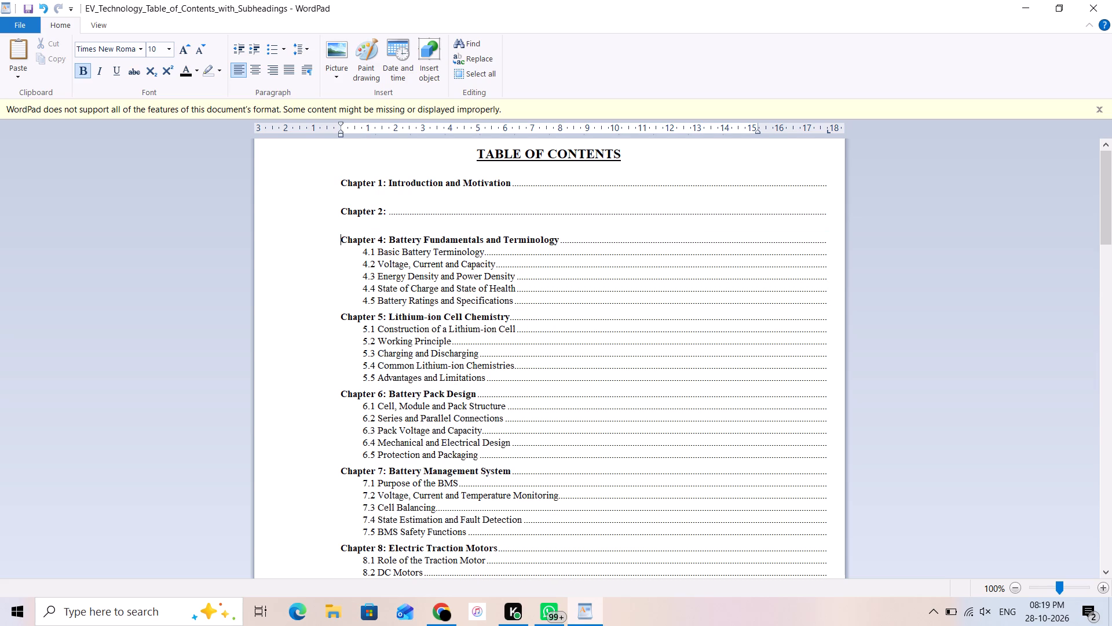
Return to the BEC752 report in Acrobat.
click(438, 606)
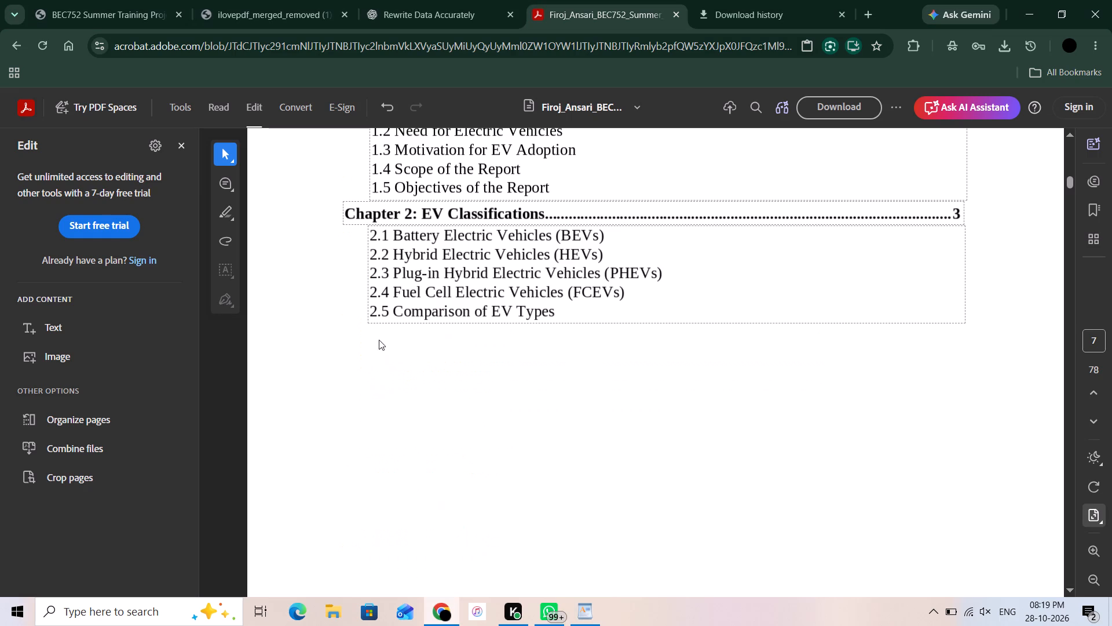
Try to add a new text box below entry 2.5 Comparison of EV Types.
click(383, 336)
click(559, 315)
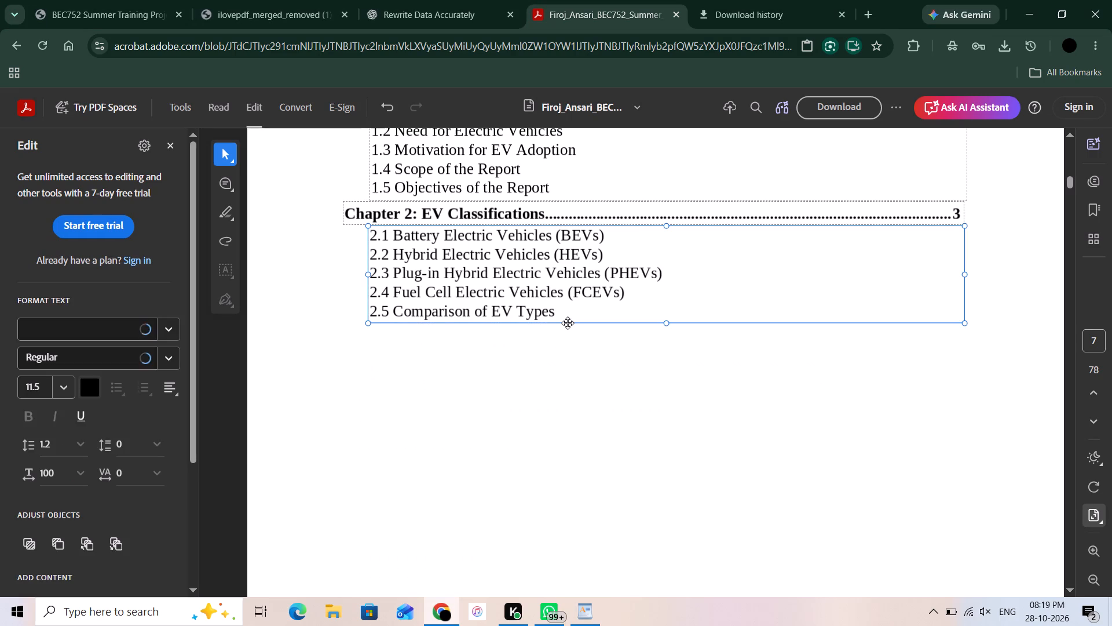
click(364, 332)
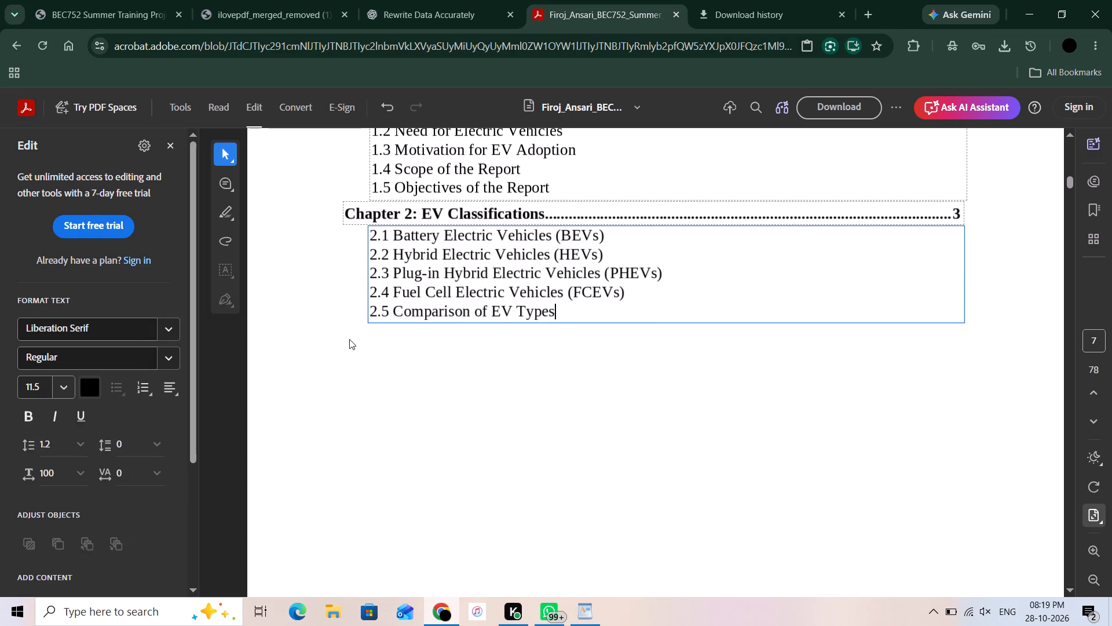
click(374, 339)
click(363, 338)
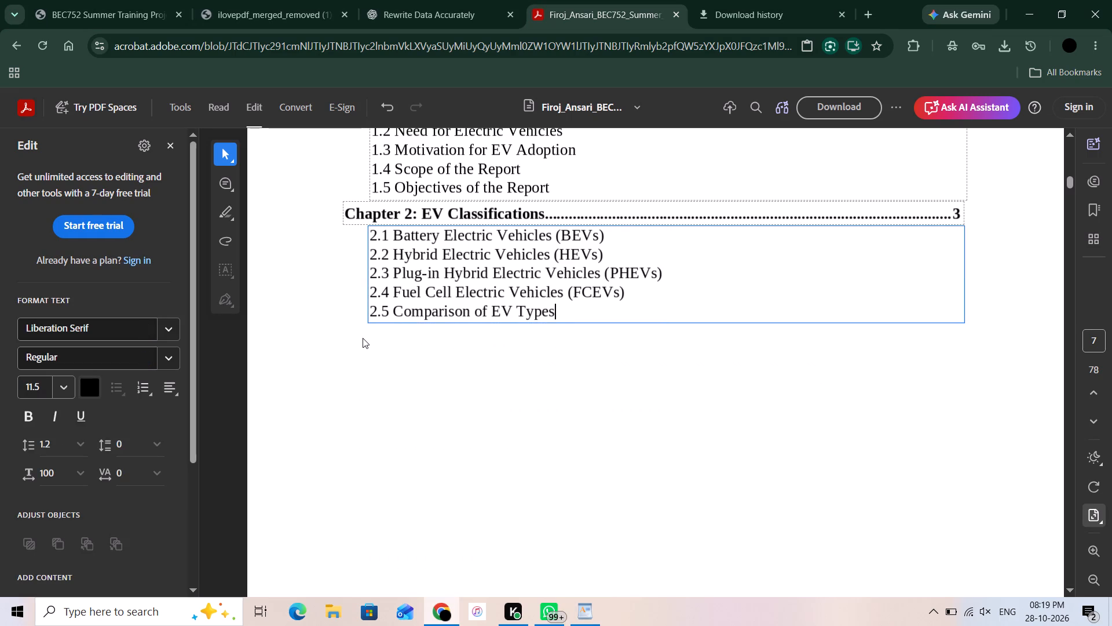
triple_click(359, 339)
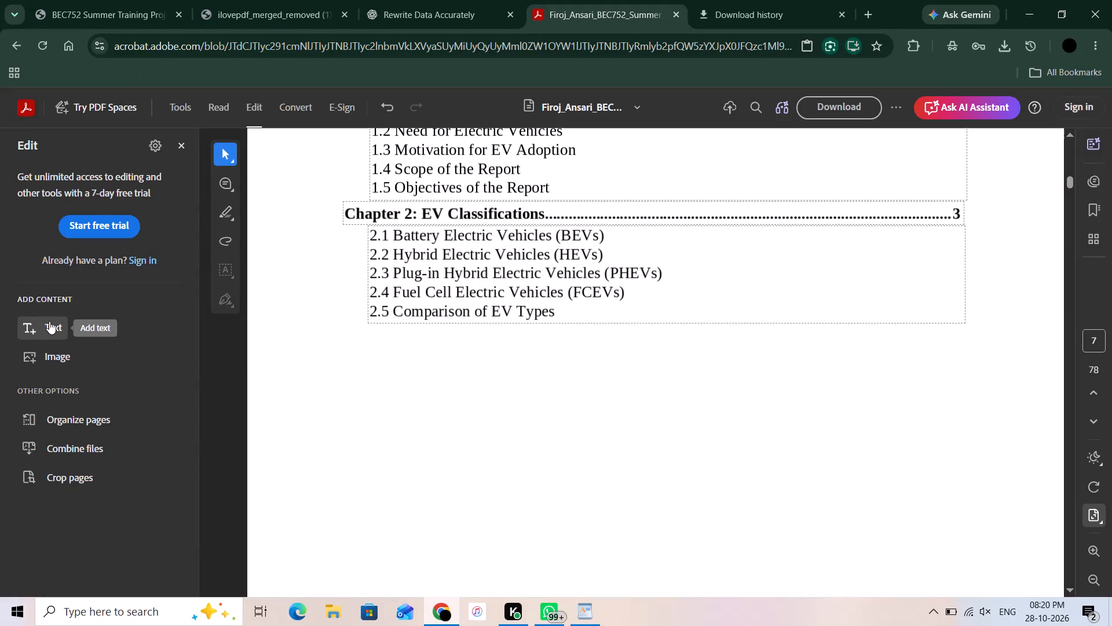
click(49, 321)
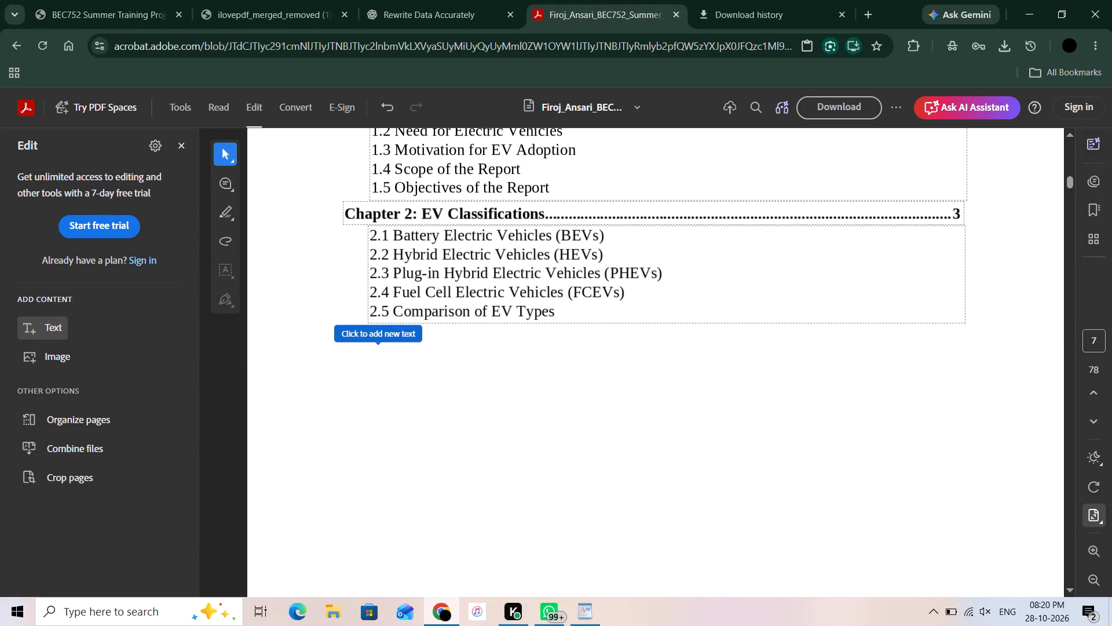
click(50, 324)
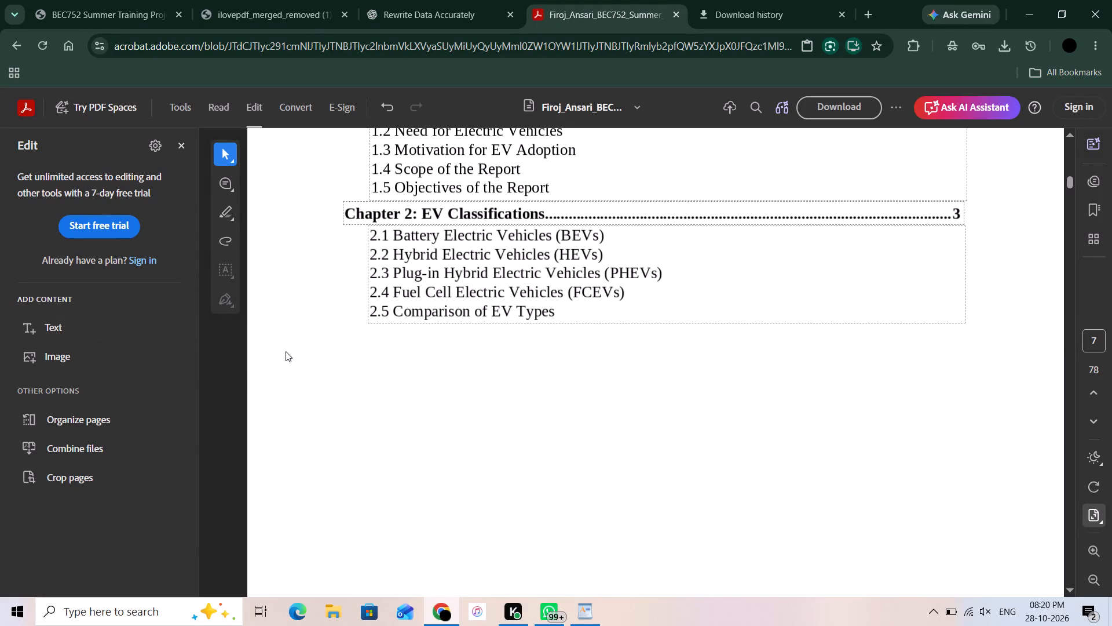
Download the edited BEC752 Summer Training Report as a PDF.
scroll(655, 299, up, 5)
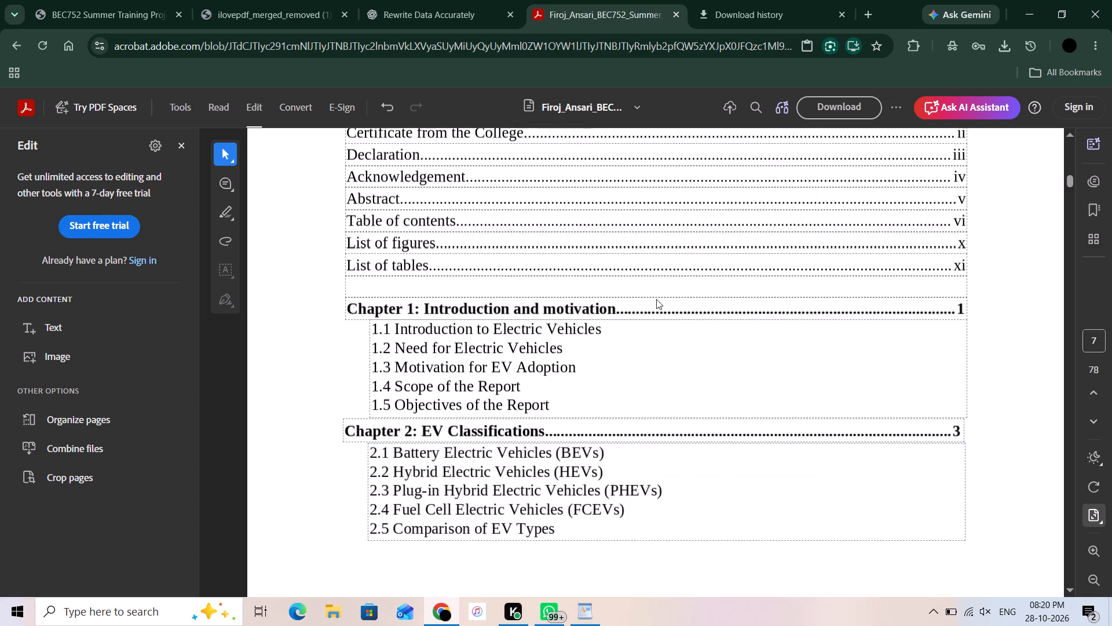
click(863, 104)
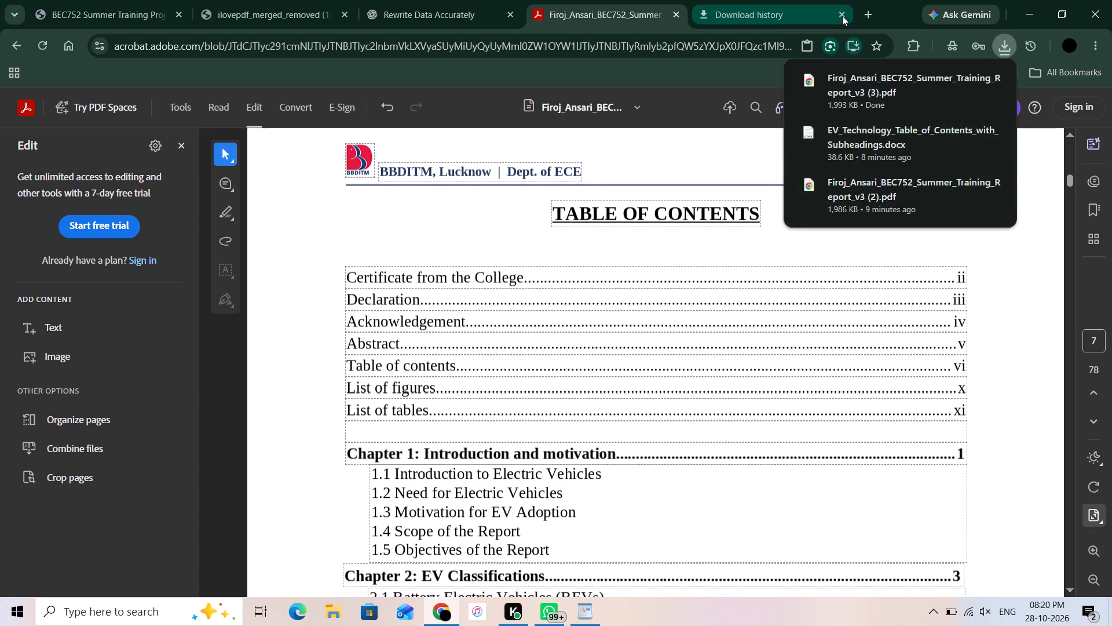
Open the newly downloaded report PDF and review its pages from the cover through the training organization certificate.
click(867, 81)
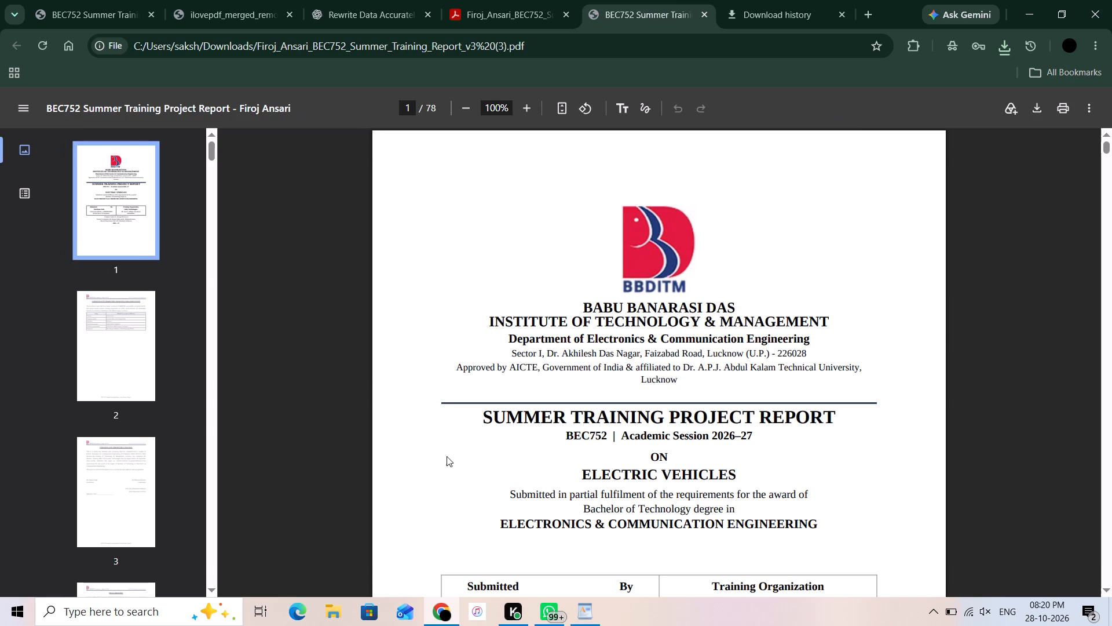
scroll(671, 462, down, 2)
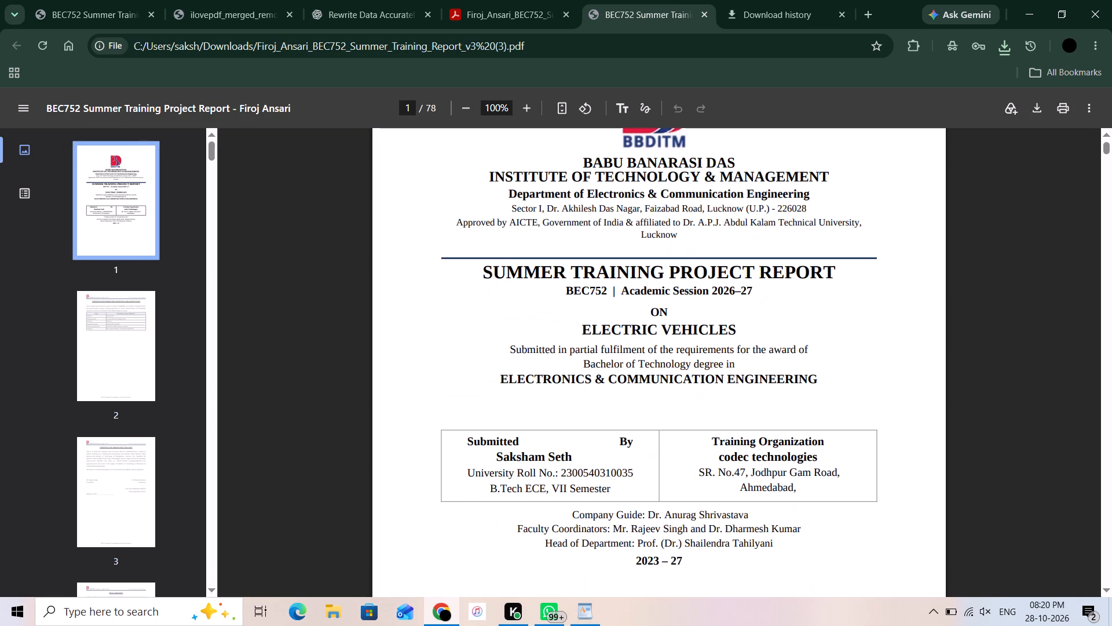
scroll(687, 498, down, 3)
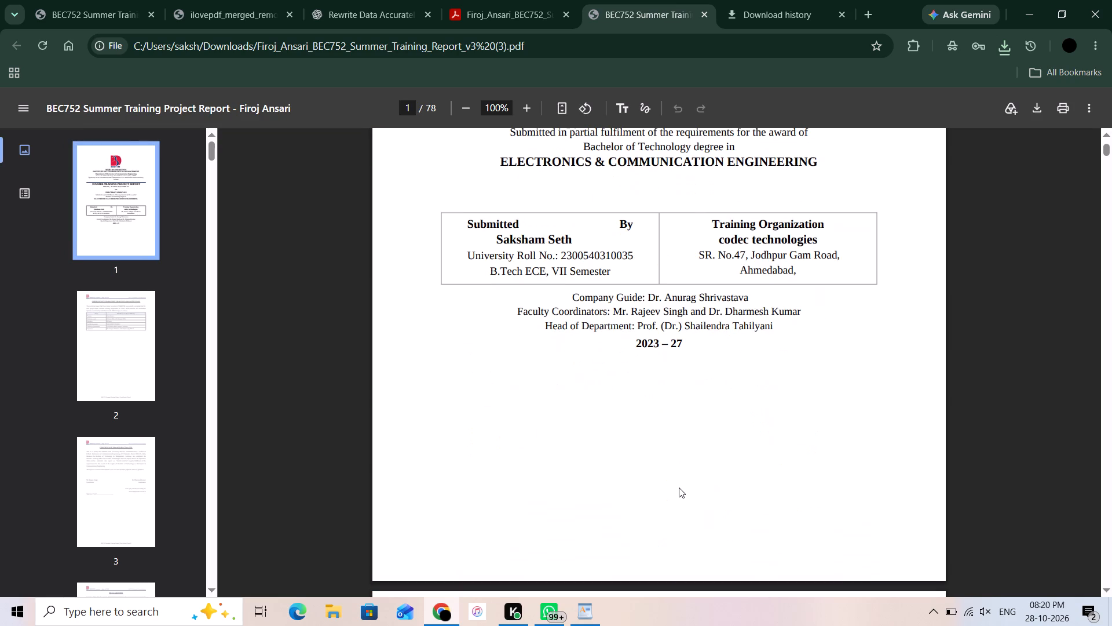
scroll(679, 487, down, 6)
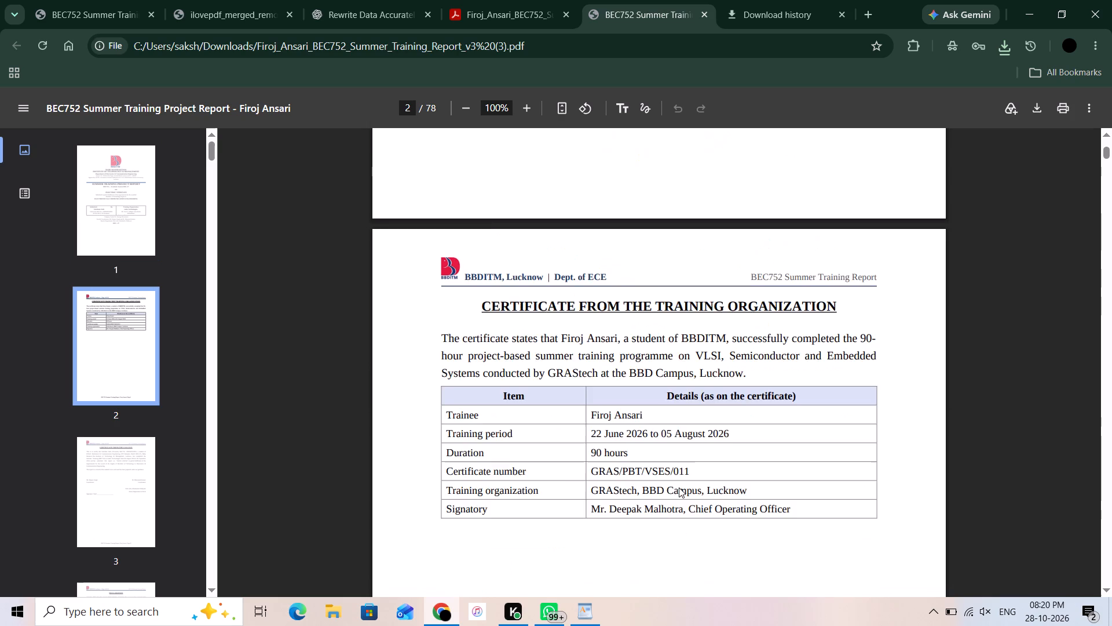
scroll(679, 487, down, 1)
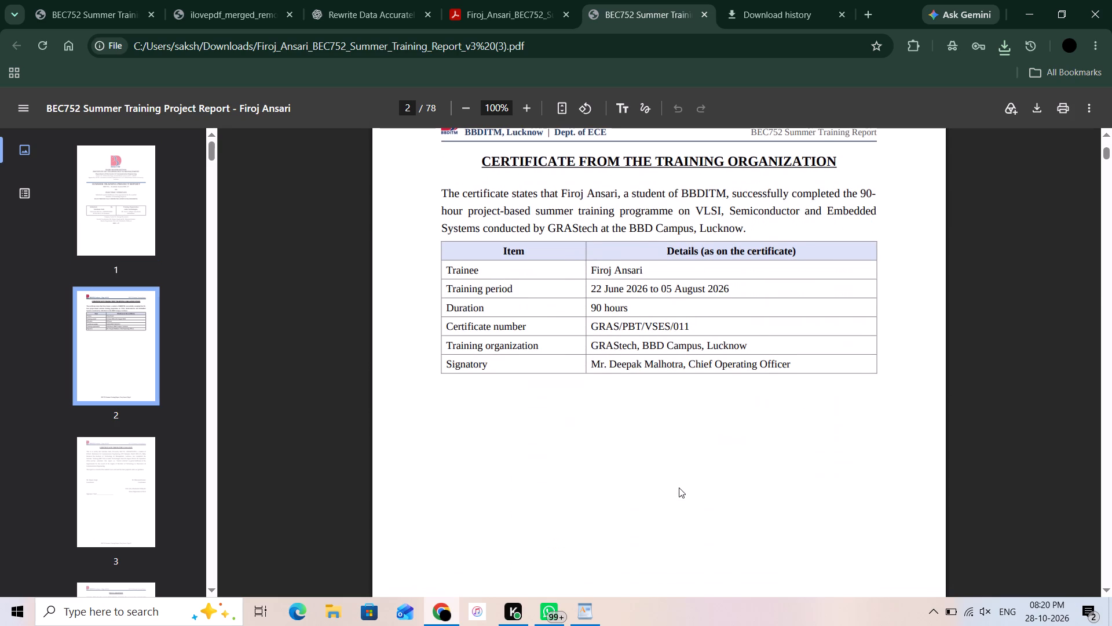